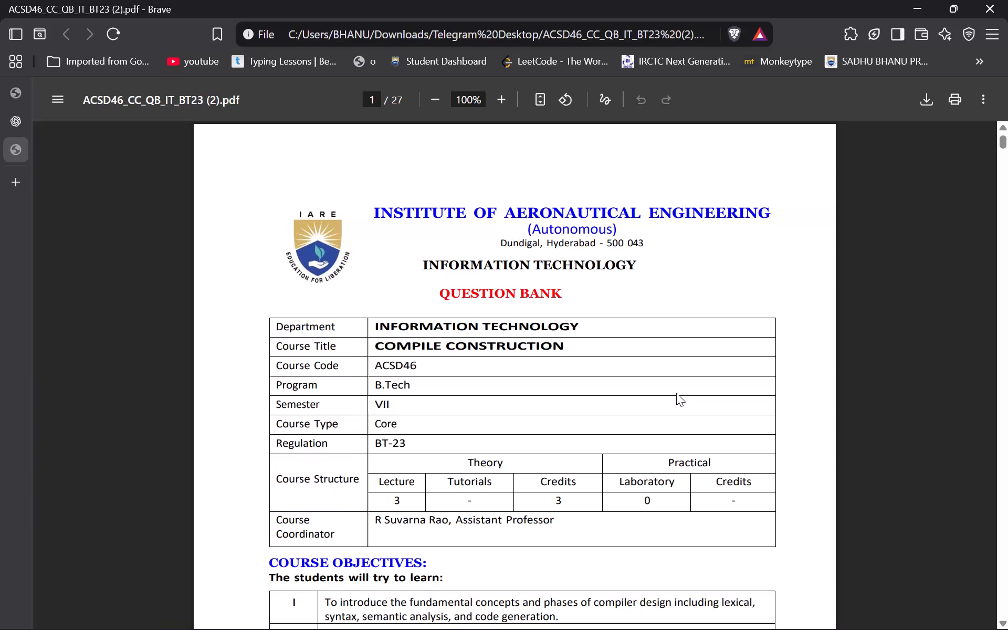
{"action": "left_click_drag", "start_coordinate": [1000, 141], "coordinate": [994, 211]}
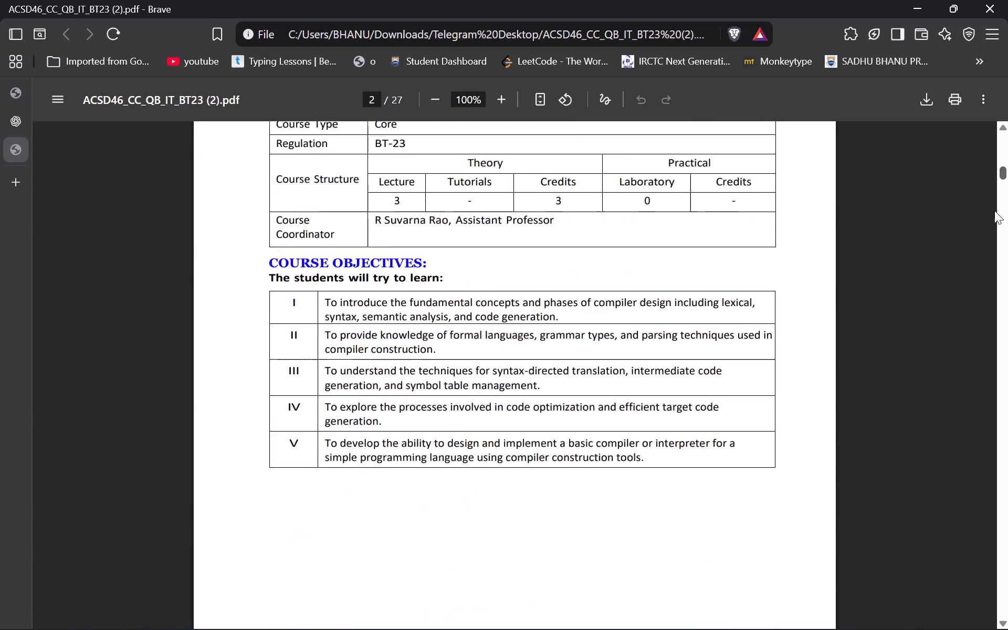
{"action": "left_click_drag", "start_coordinate": [994, 211], "coordinate": [990, 455]}
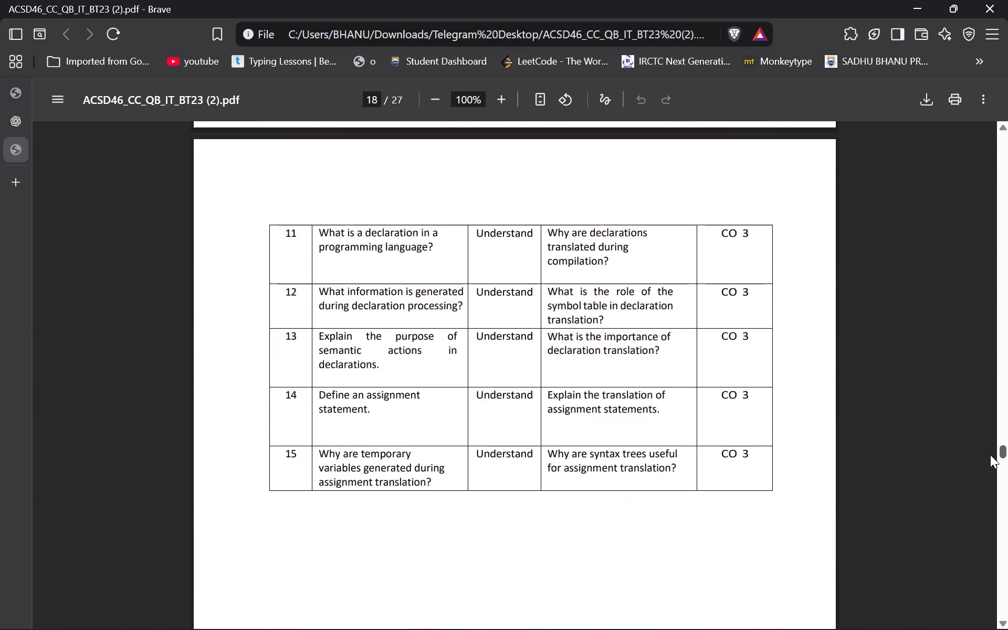
{"action": "left_click_drag", "start_coordinate": [990, 455], "coordinate": [992, 458]}
{"action": "left_click_drag", "start_coordinate": [476, 264], "coordinate": [581, 629]}
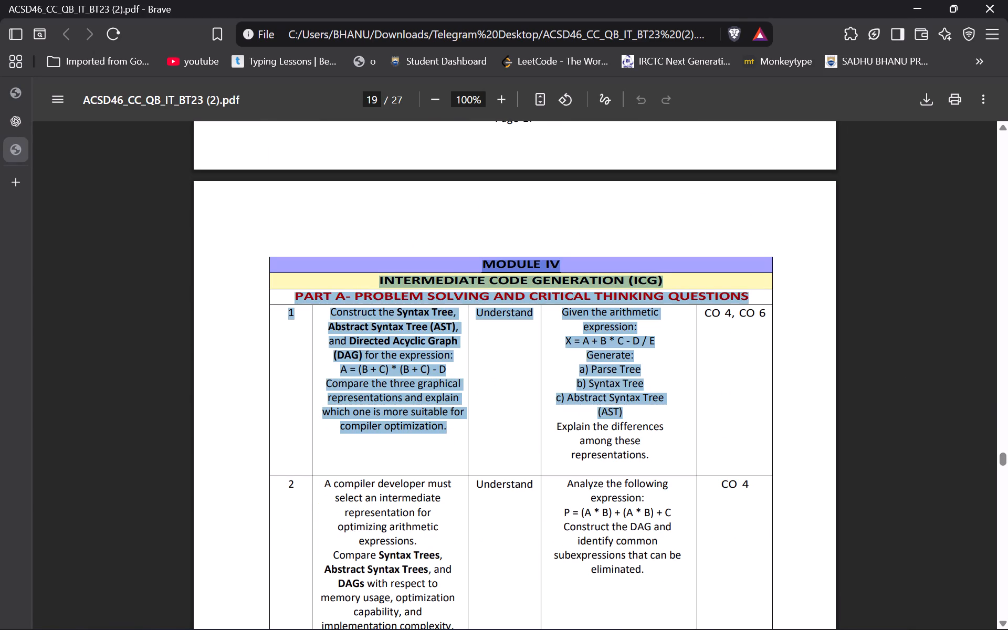
{"action": "left_click_drag", "start_coordinate": [581, 629], "coordinate": [636, 478]}
{"action": "scroll", "coordinate": [625, 514], "scroll_direction": "down", "scroll_amount": 10}
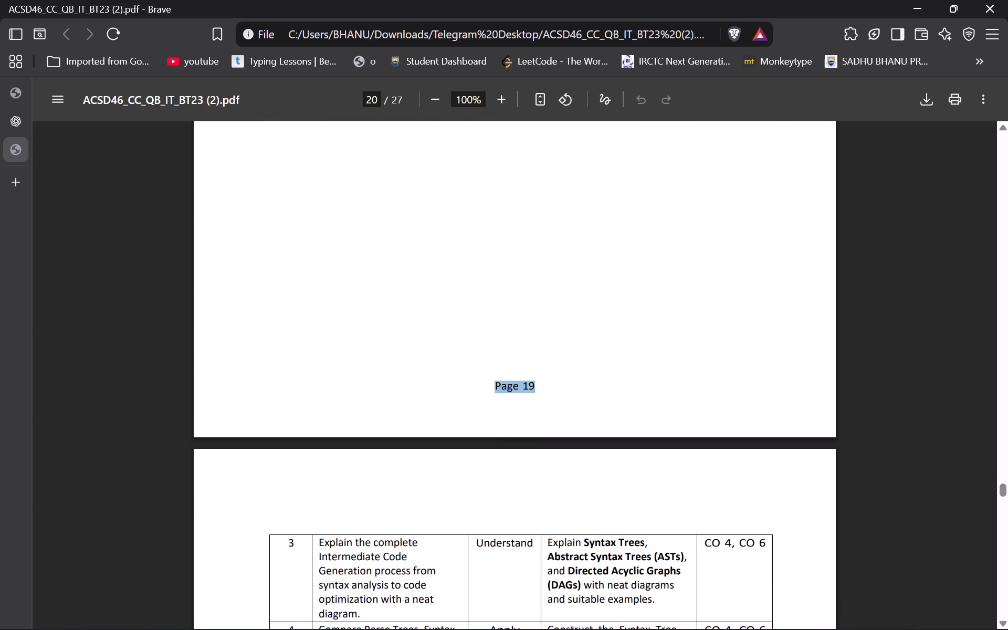
{"action": "left_click_drag", "start_coordinate": [636, 478], "coordinate": [643, 458]}
{"action": "scroll", "coordinate": [637, 478], "scroll_direction": "up", "scroll_amount": 1}
{"action": "scroll", "coordinate": [637, 478], "scroll_direction": "down", "scroll_amount": 5}
{"action": "scroll", "coordinate": [641, 462], "scroll_direction": "up", "scroll_amount": 6}
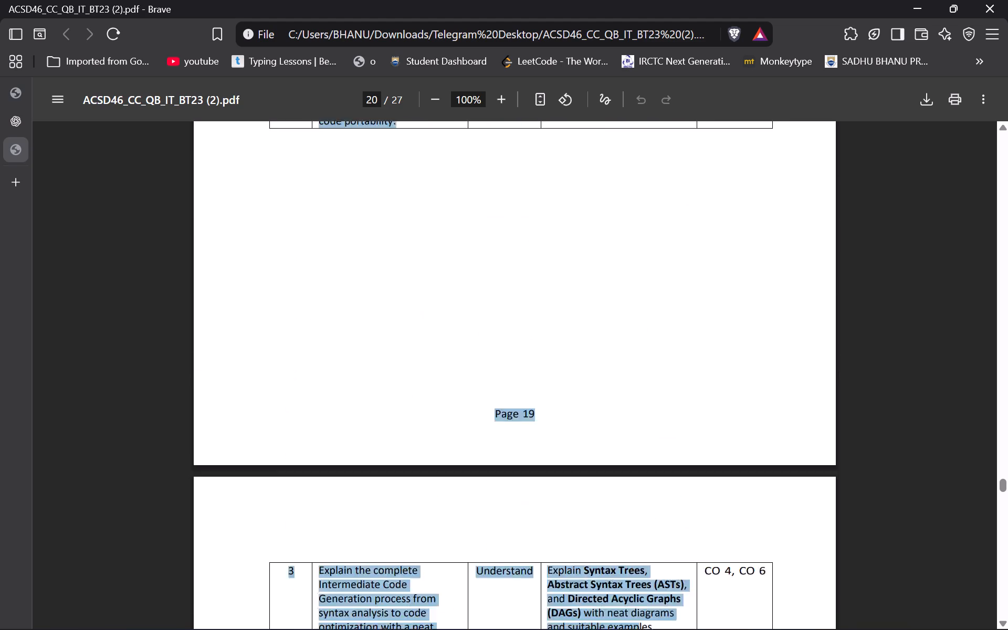
{"action": "left_click_drag", "start_coordinate": [643, 458], "coordinate": [648, 448]}
{"action": "scroll", "coordinate": [643, 458], "scroll_direction": "up", "scroll_amount": 1}
{"action": "scroll", "coordinate": [643, 458], "scroll_direction": "down", "scroll_amount": 7}
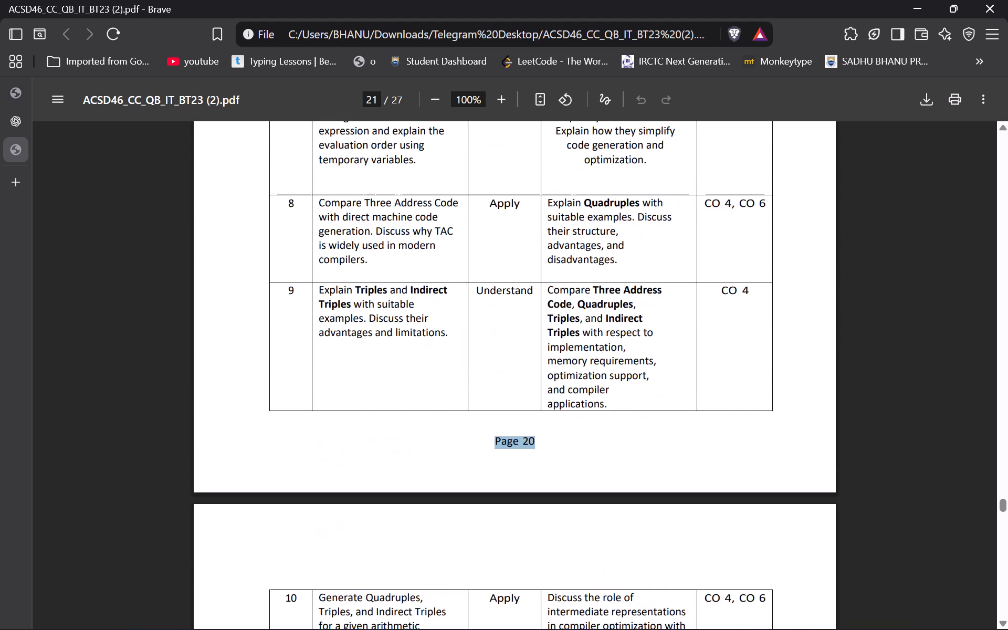
{"action": "left_click_drag", "start_coordinate": [648, 448], "coordinate": [624, 385]}
{"action": "scroll", "coordinate": [648, 448], "scroll_direction": "down", "scroll_amount": 5}
{"action": "scroll", "coordinate": [649, 446], "scroll_direction": "up", "scroll_amount": 2}
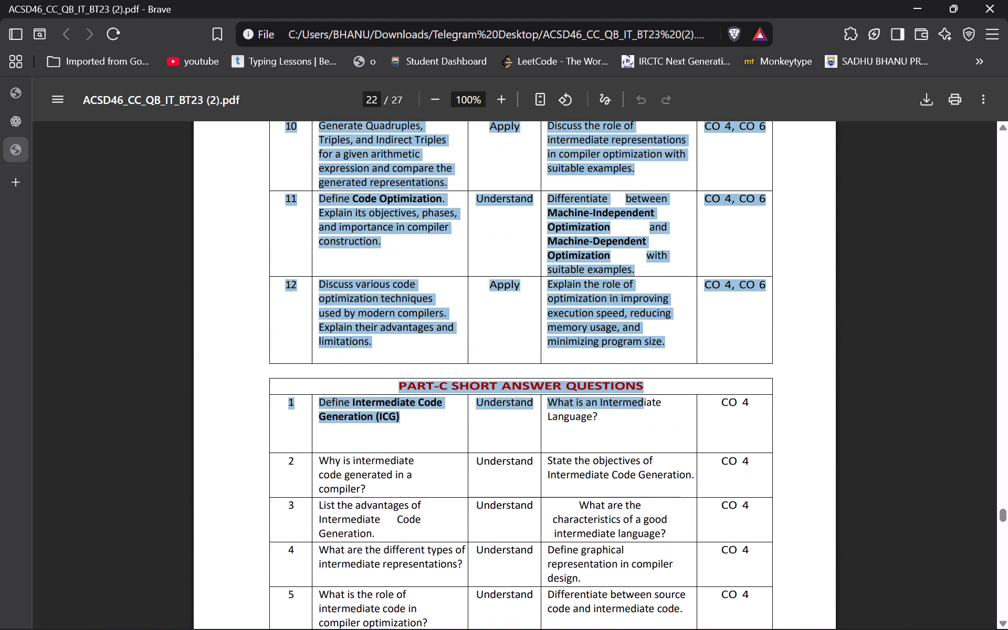
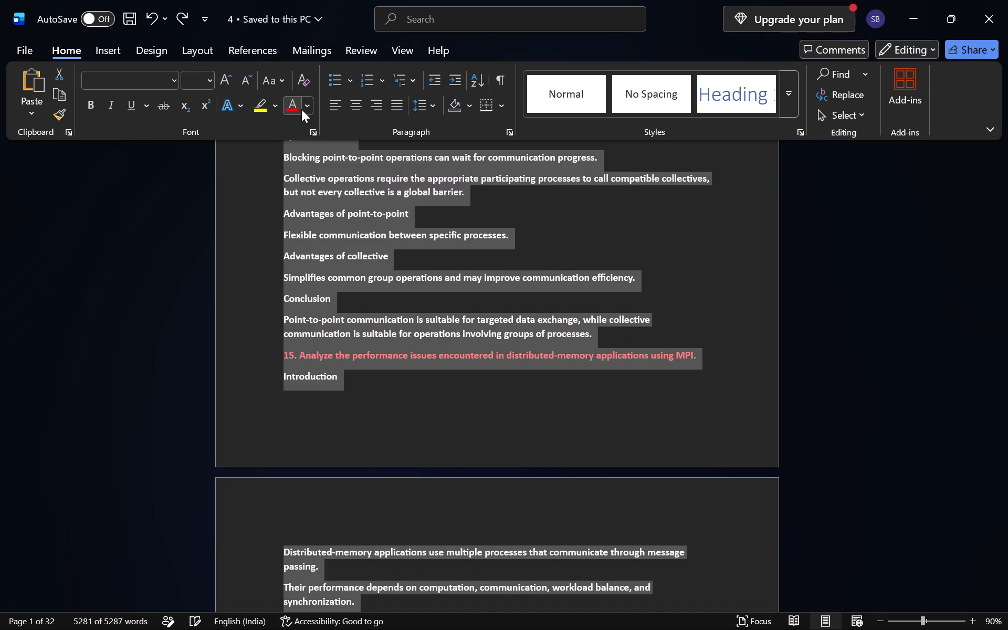
Set the selected text's font colour to black and replace that text with the copied Module IV answers.
{"action": "left_click", "coordinate": [302, 109]}
{"action": "left_click", "coordinate": [310, 206]}
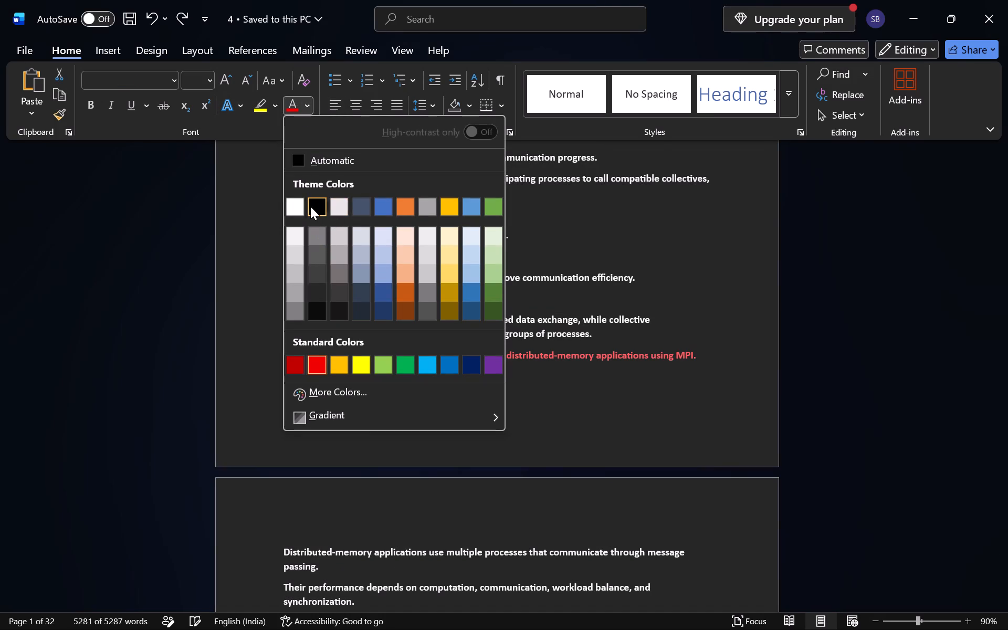
{"action": "key", "text": "ctrl+v"}
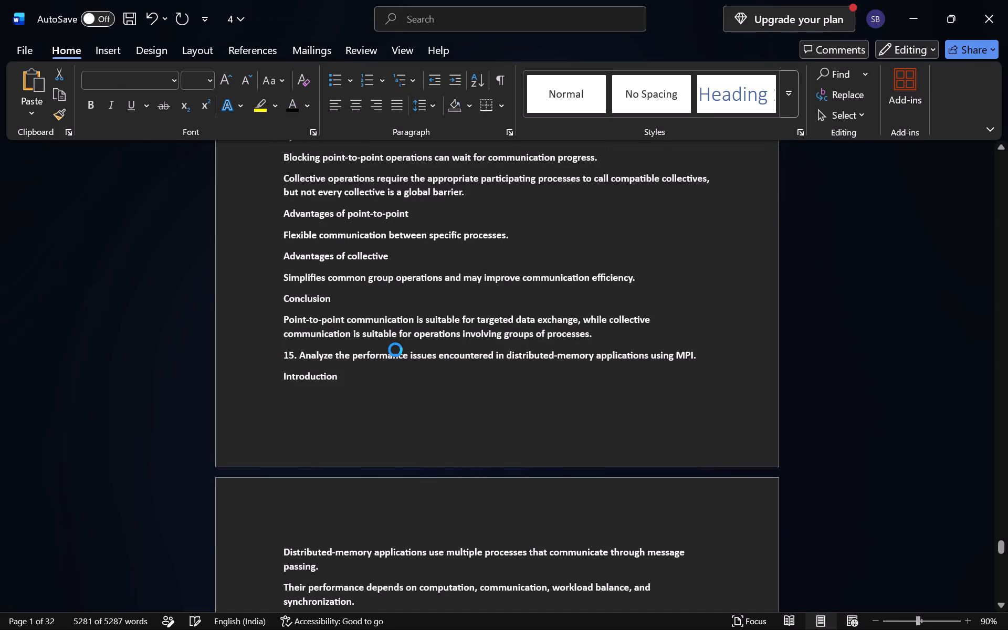
{"action": "key", "text": "alt+Tab"}
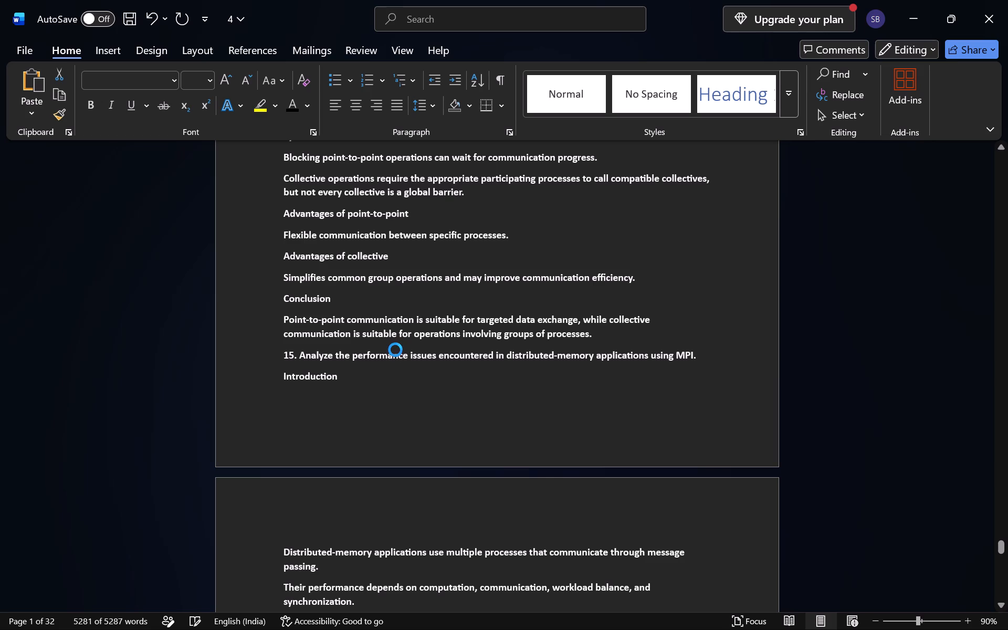
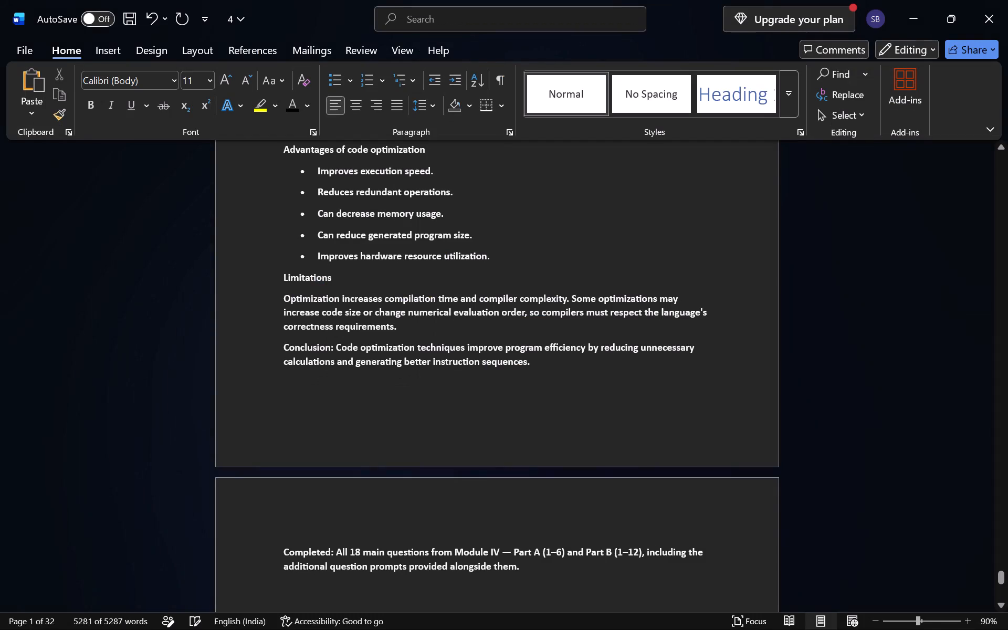
Delete the closing "Completed: All 18 main questions from Module IV" note at the end of the document.
{"action": "left_click_drag", "start_coordinate": [541, 575], "coordinate": [384, 548]}
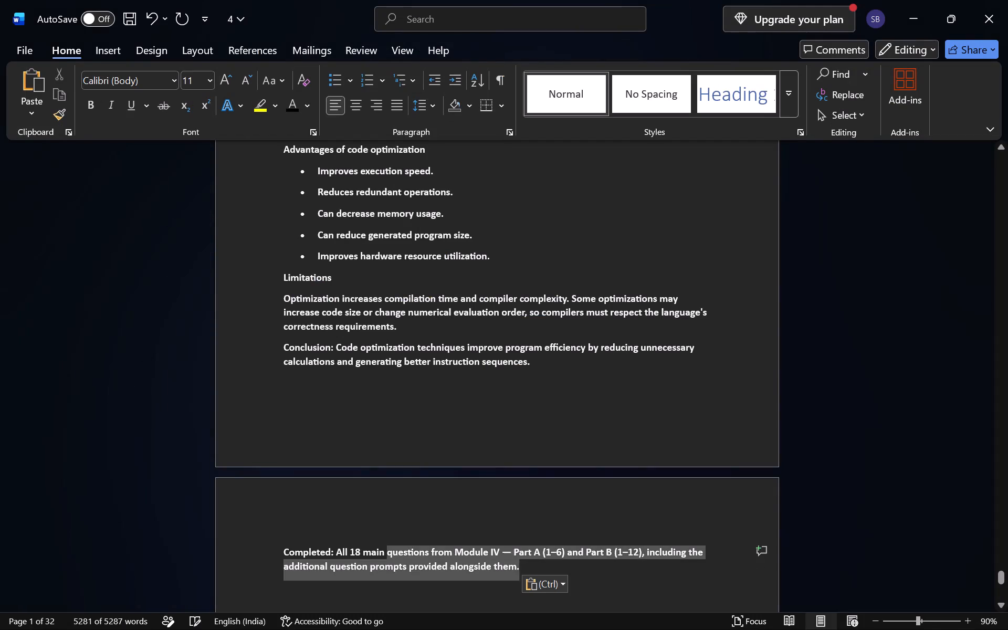
{"action": "left_click_drag", "start_coordinate": [384, 548], "coordinate": [288, 524]}
{"action": "key", "text": "BackSpace"}
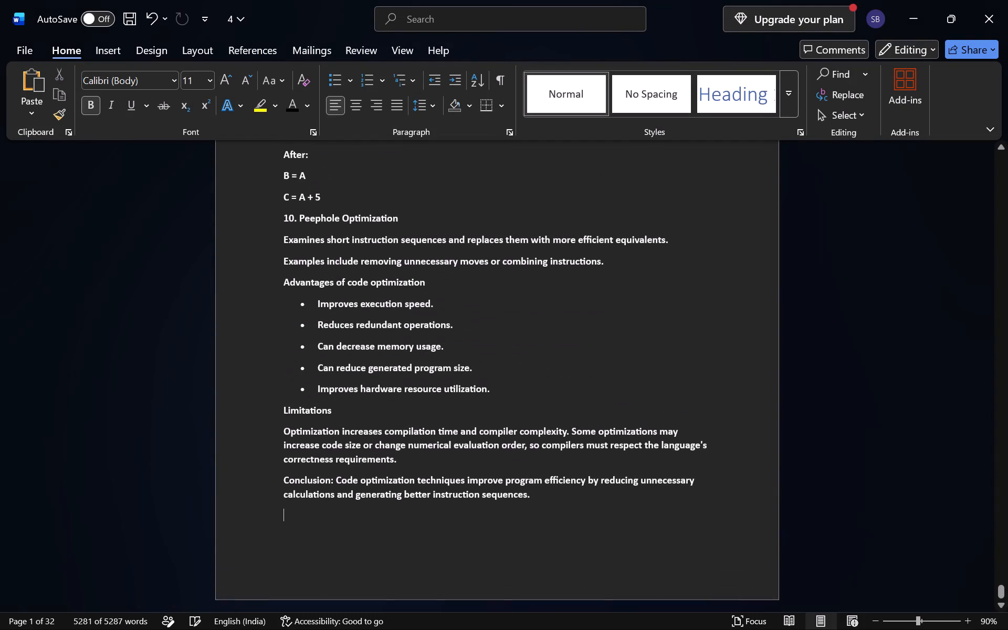
Set the font colour of the Part B question 12 heading about code optimization techniques to standard red.
{"action": "scroll", "coordinate": [288, 524], "scroll_direction": "up", "scroll_amount": 3}
{"action": "scroll", "coordinate": [505, 406], "scroll_direction": "up", "scroll_amount": 7}
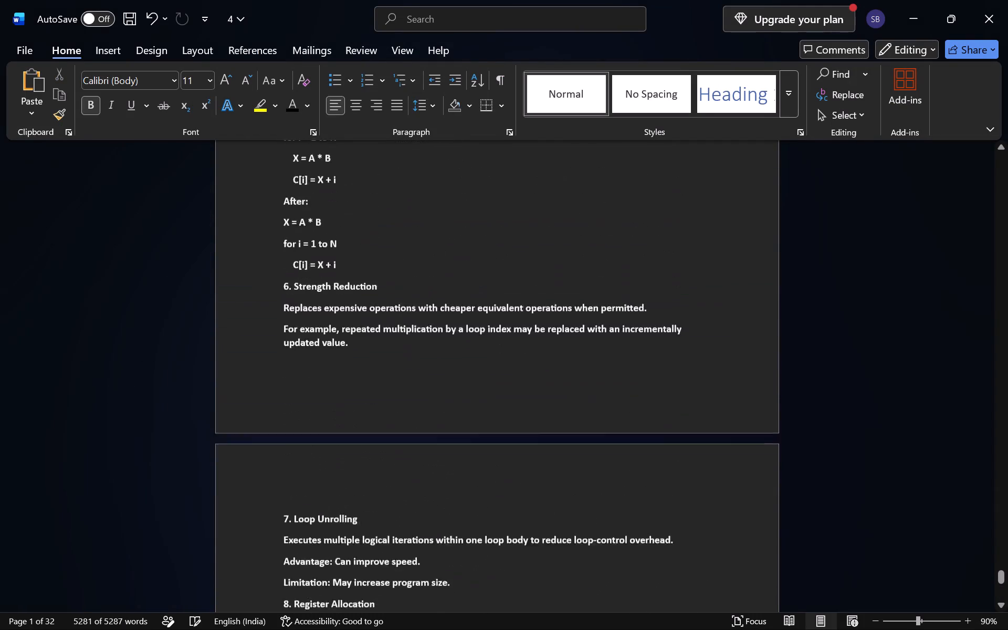
{"action": "scroll", "coordinate": [505, 406], "scroll_direction": "up", "scroll_amount": 6}
{"action": "scroll", "coordinate": [488, 470], "scroll_direction": "up", "scroll_amount": 3}
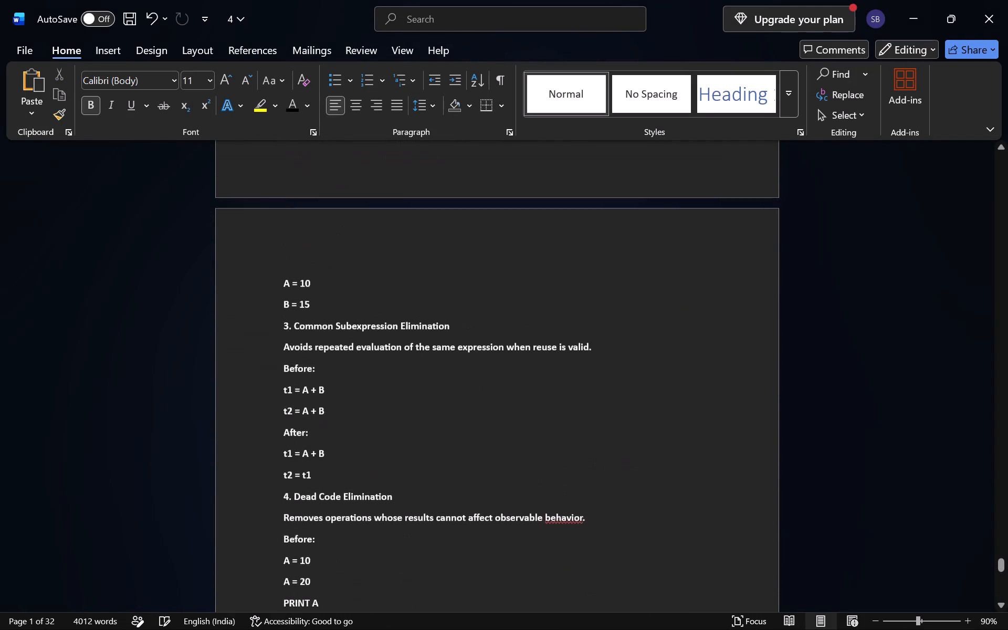
{"action": "scroll", "coordinate": [488, 470], "scroll_direction": "up", "scroll_amount": 7}
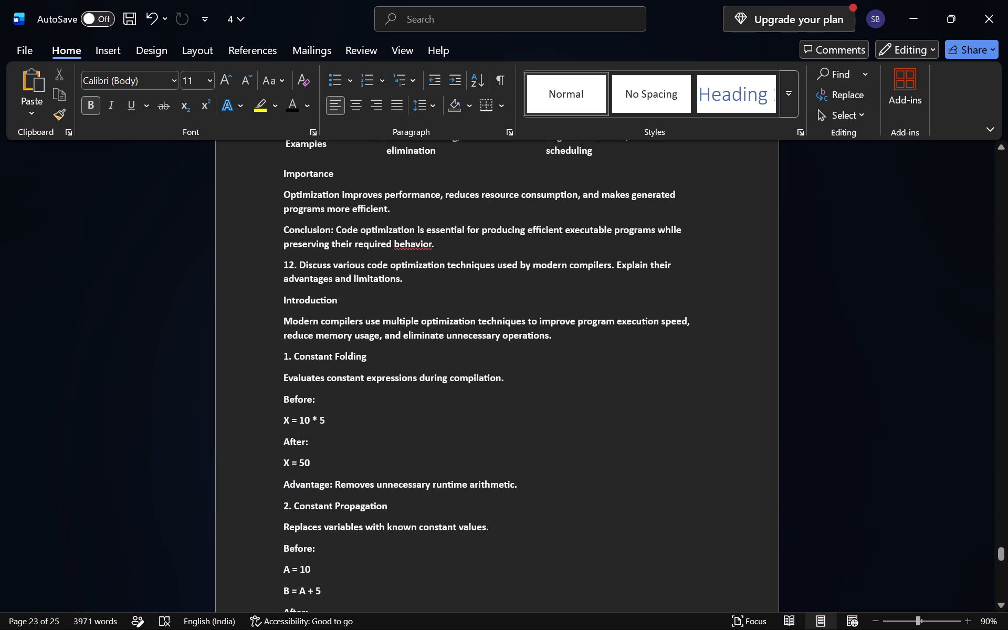
{"action": "left_click_drag", "start_coordinate": [418, 277], "coordinate": [280, 261]}
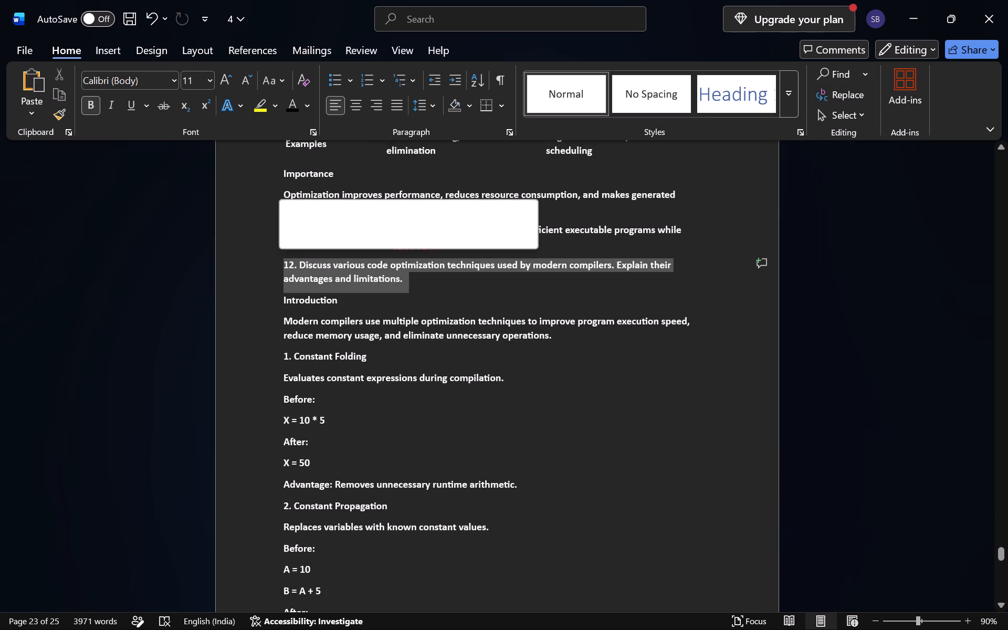
{"action": "left_click", "coordinate": [391, 233]}
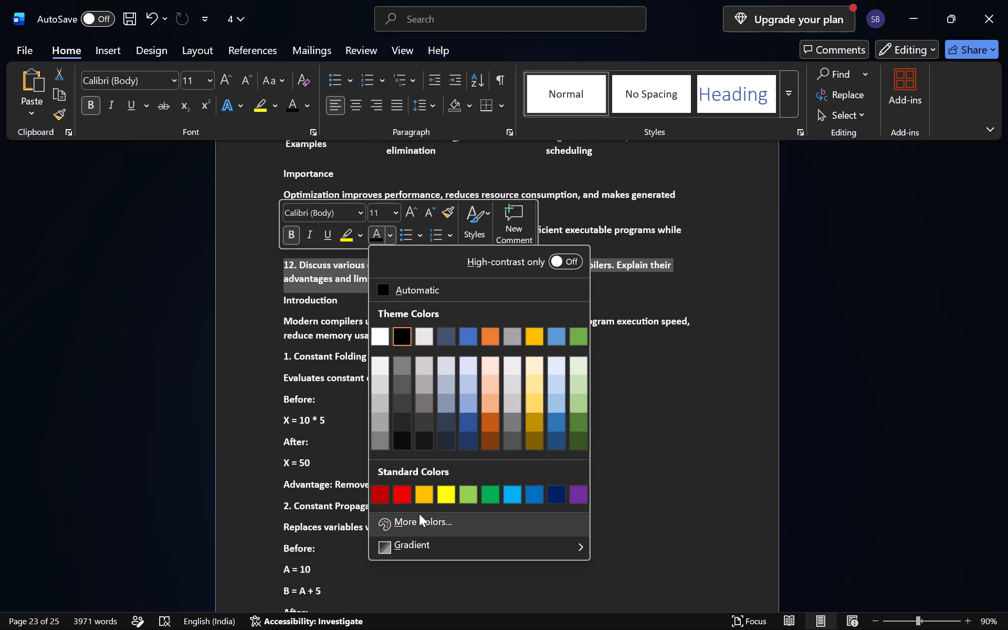
{"action": "left_click", "coordinate": [402, 497]}
{"action": "left_click", "coordinate": [587, 365]}
Switch to the ChatGPT conversation with the Module IV answers in Brave.
{"action": "key", "text": "alt+Tab"}
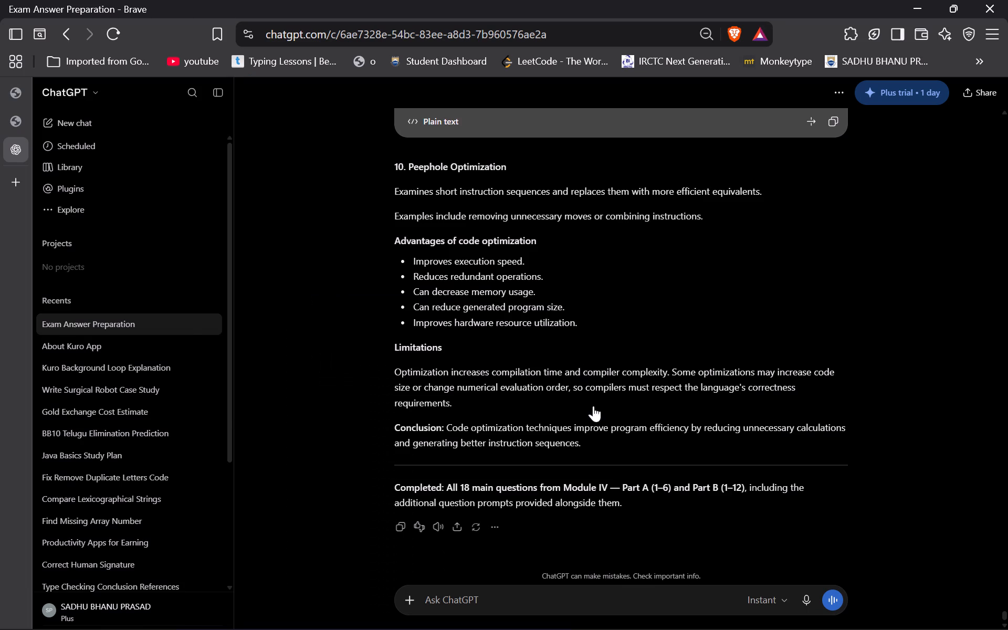
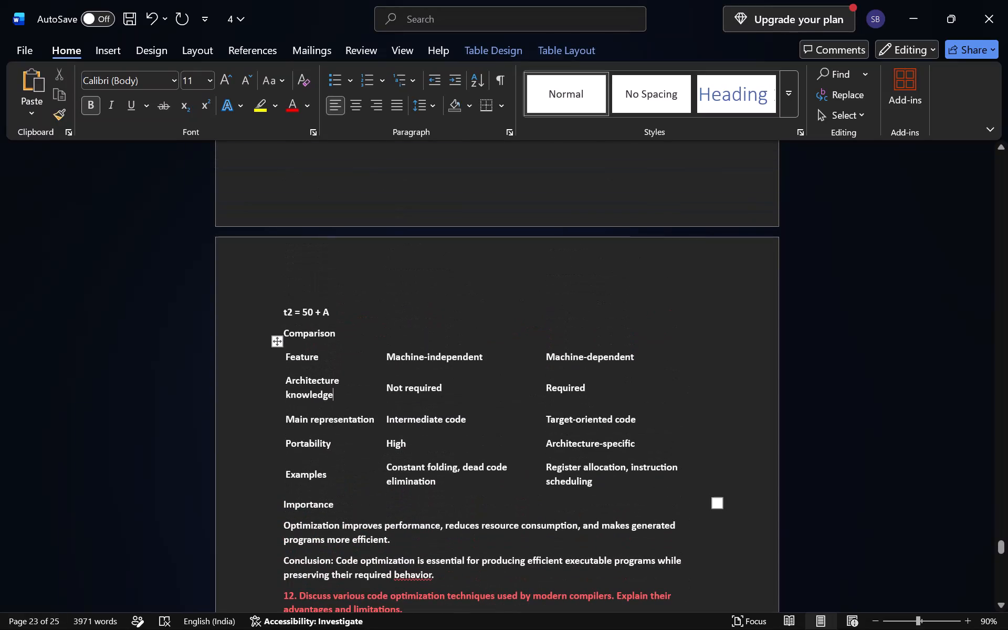
Apply all borders to the machine-independent versus machine-dependent comparison table in the question 11 answer.
{"action": "left_click", "coordinate": [273, 338]}
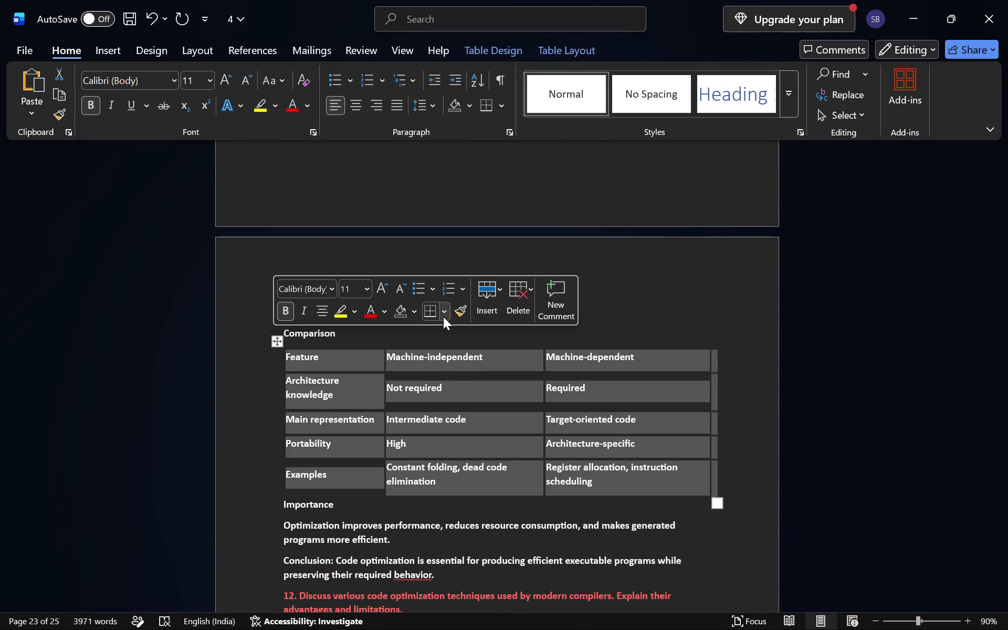
{"action": "left_click", "coordinate": [443, 317]}
{"action": "left_click", "coordinate": [482, 443]}
Set the font colour of the question 11 heading "Define Code Optimization. Explain its objectives, phases, importance, and types." to red.
{"action": "scroll", "coordinate": [390, 403], "scroll_direction": "up", "scroll_amount": 2}
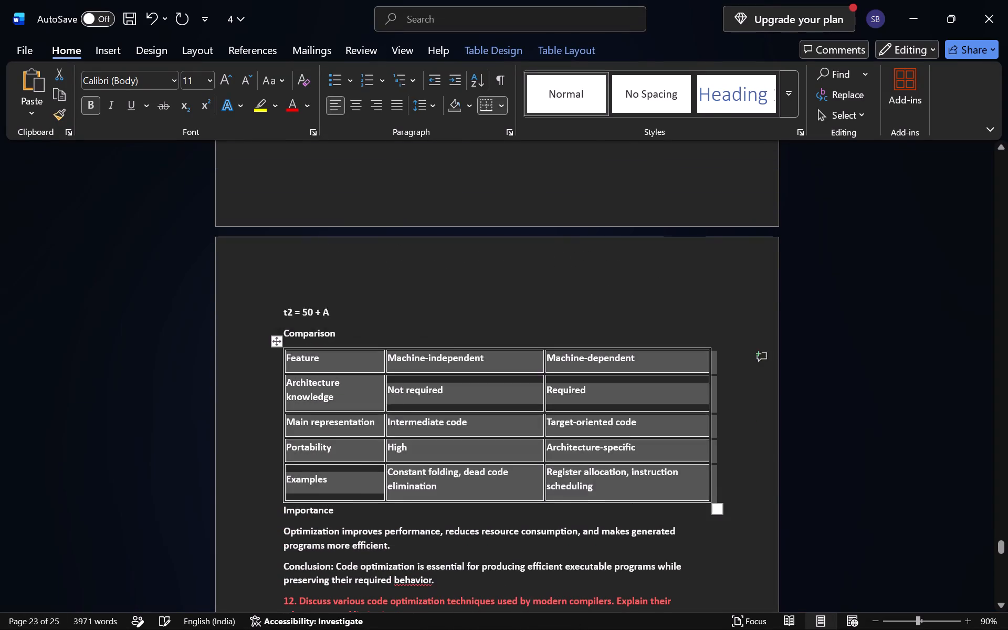
{"action": "scroll", "coordinate": [390, 403], "scroll_direction": "up", "scroll_amount": 10}
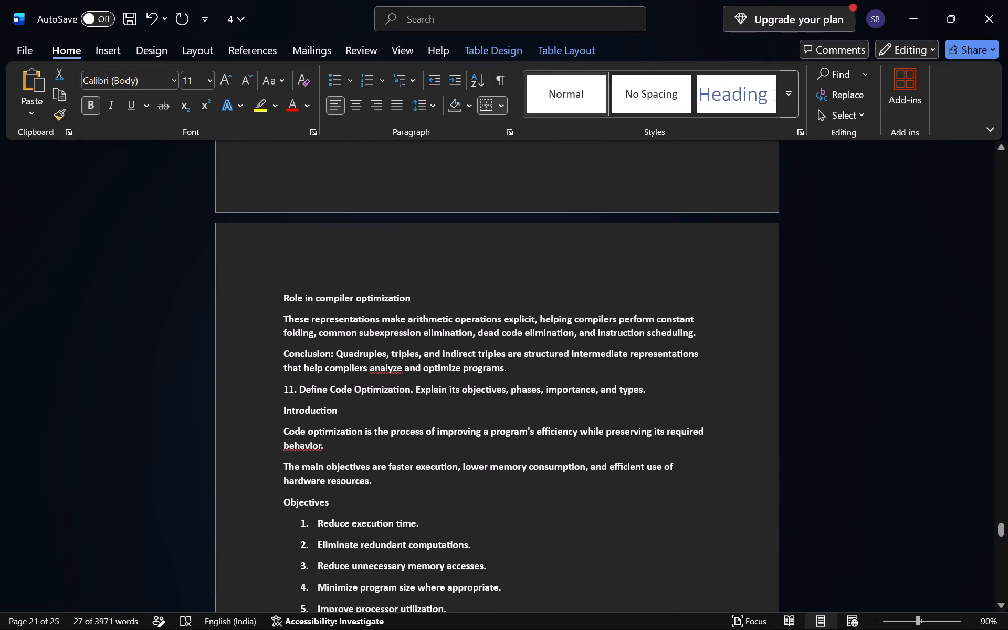
{"action": "left_click_drag", "start_coordinate": [657, 396], "coordinate": [286, 386]}
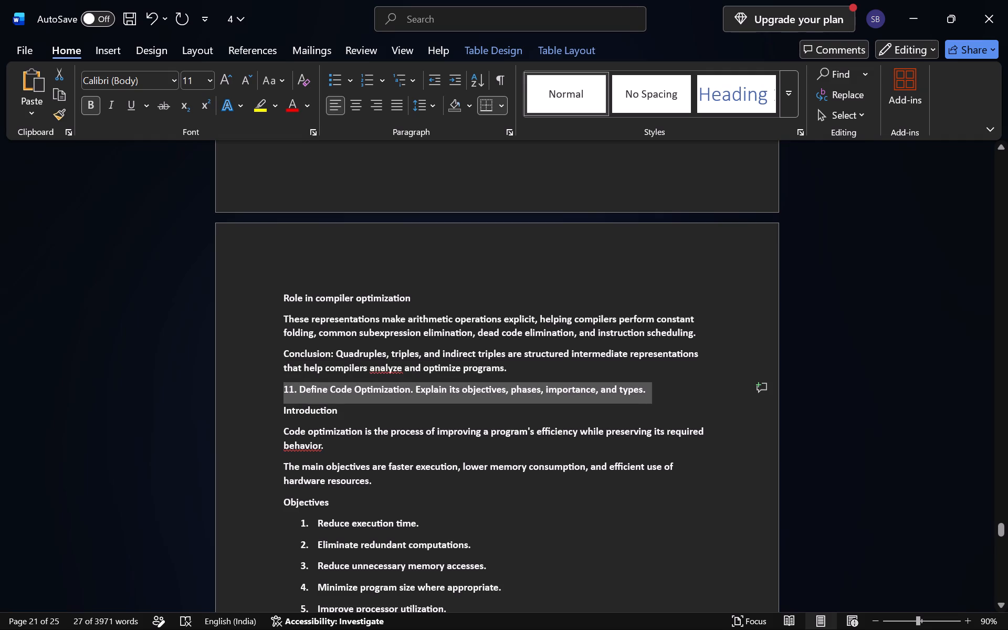
{"action": "left_click_drag", "start_coordinate": [286, 386], "coordinate": [285, 387]}
{"action": "left_click", "coordinate": [383, 364]}
Add borders to the pointer table of execution positions and triple references under Indirect Triples.
{"action": "scroll", "coordinate": [386, 441], "scroll_direction": "up", "scroll_amount": 4}
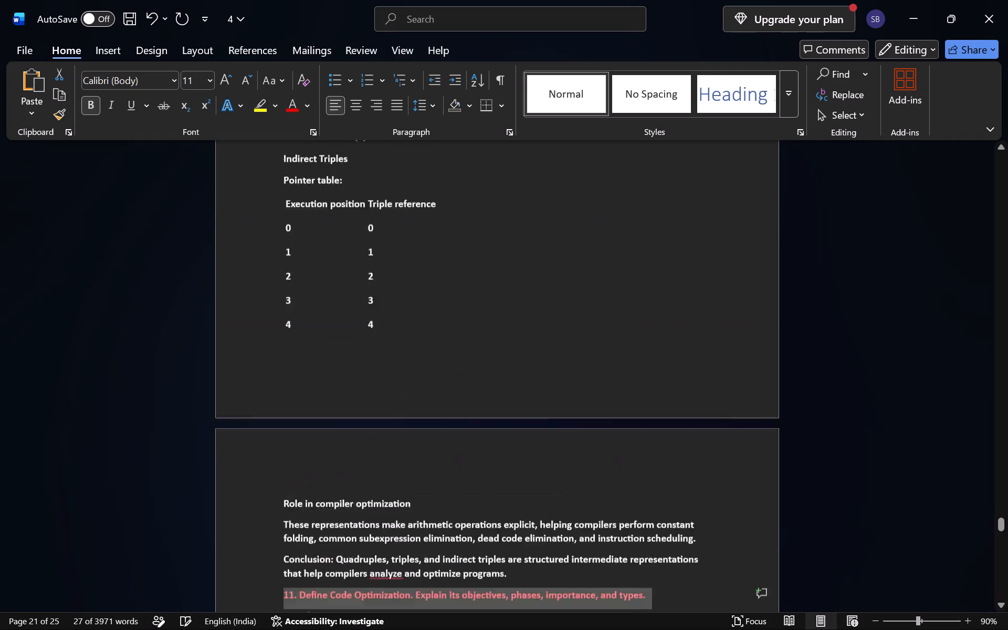
{"action": "scroll", "coordinate": [386, 441], "scroll_direction": "up", "scroll_amount": 3}
{"action": "left_click", "coordinate": [279, 443]}
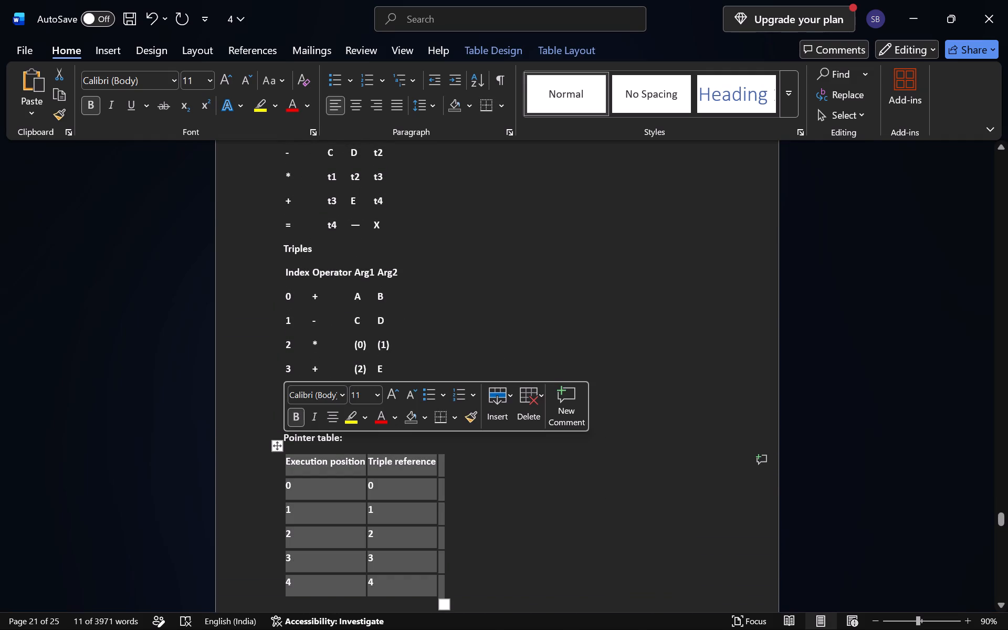
{"action": "left_click", "coordinate": [460, 420]}
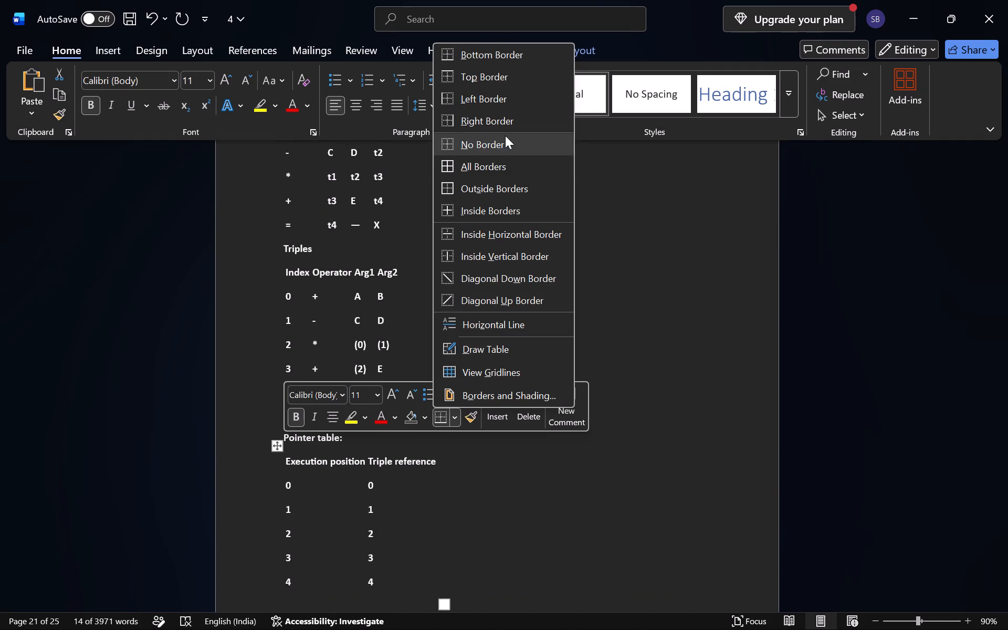
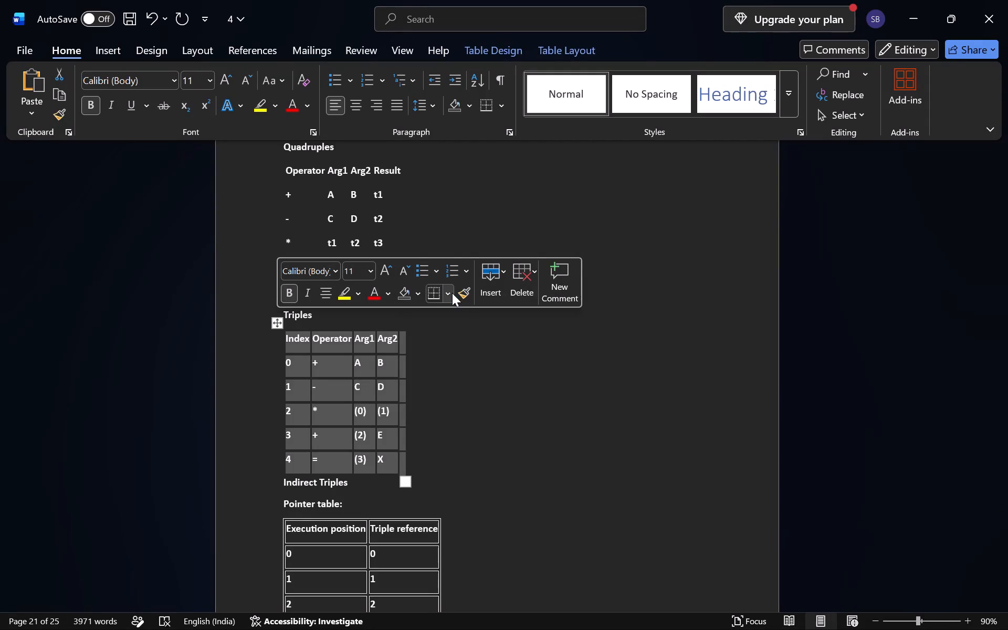
Apply all borders to the Index, Operator, Arg1, Arg2 table under Triples in the question 10 answer.
{"action": "left_click", "coordinate": [433, 292]}
{"action": "left_click", "coordinate": [450, 296]}
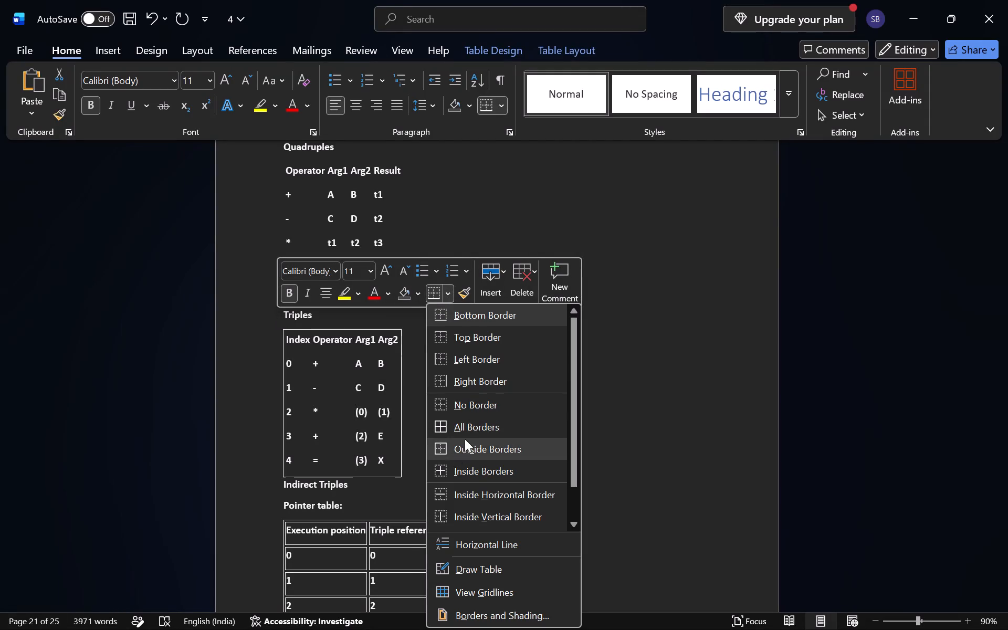
{"action": "left_click", "coordinate": [471, 429]}
Apply all borders to the Operator, Arg1, Arg2, Result table under Quadruples in the question 10 answer.
{"action": "scroll", "coordinate": [393, 408], "scroll_direction": "up", "scroll_amount": 3}
{"action": "left_click", "coordinate": [331, 359]}
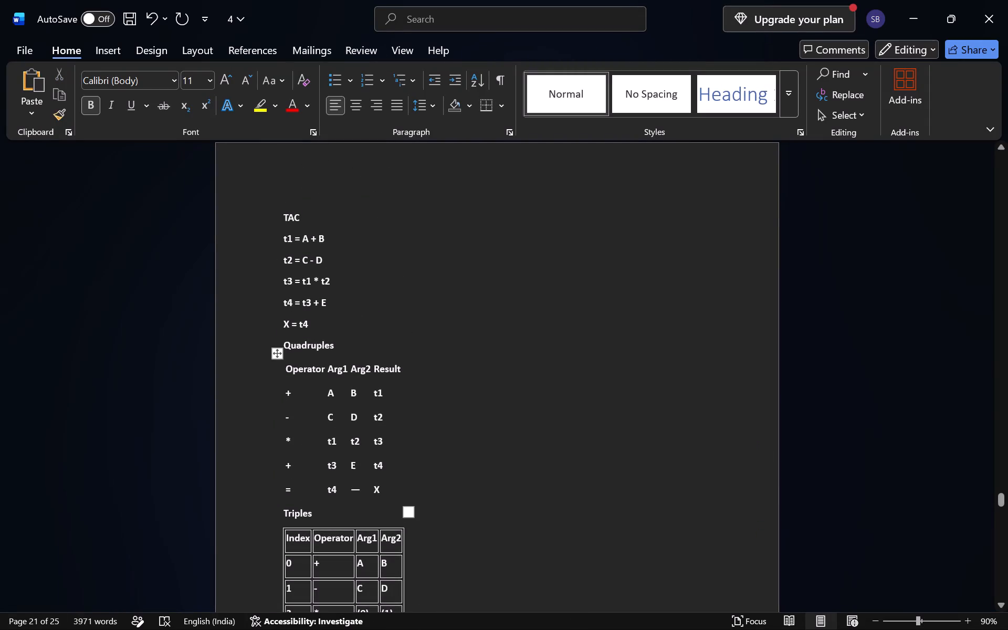
{"action": "left_click", "coordinate": [311, 397]}
{"action": "left_click", "coordinate": [280, 357]}
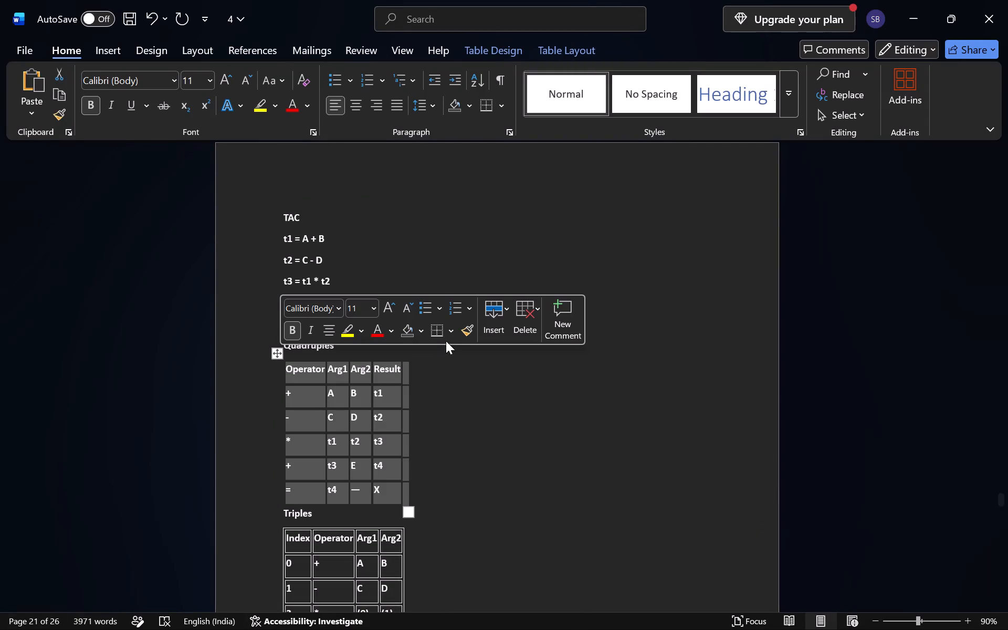
{"action": "left_click", "coordinate": [450, 334]}
{"action": "left_click", "coordinate": [492, 116]}
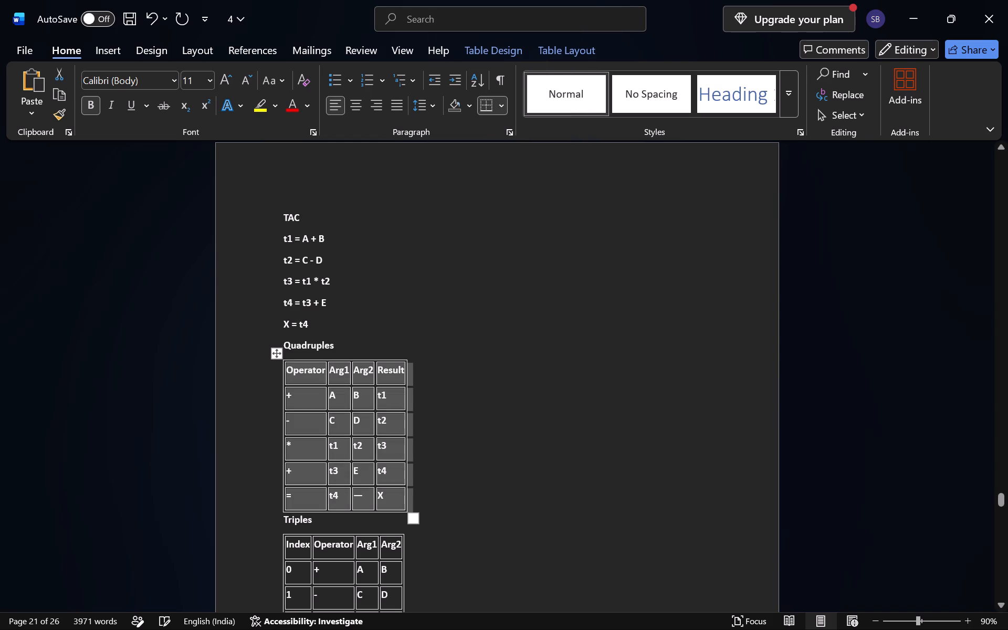
{"action": "left_click", "coordinate": [422, 383]}
Apply all borders to the Comparison table of TAC, Quadruples, Triples and Indirect Triples just before question 10.
{"action": "scroll", "coordinate": [420, 385], "scroll_direction": "up", "scroll_amount": 8}
{"action": "left_click", "coordinate": [420, 386]}
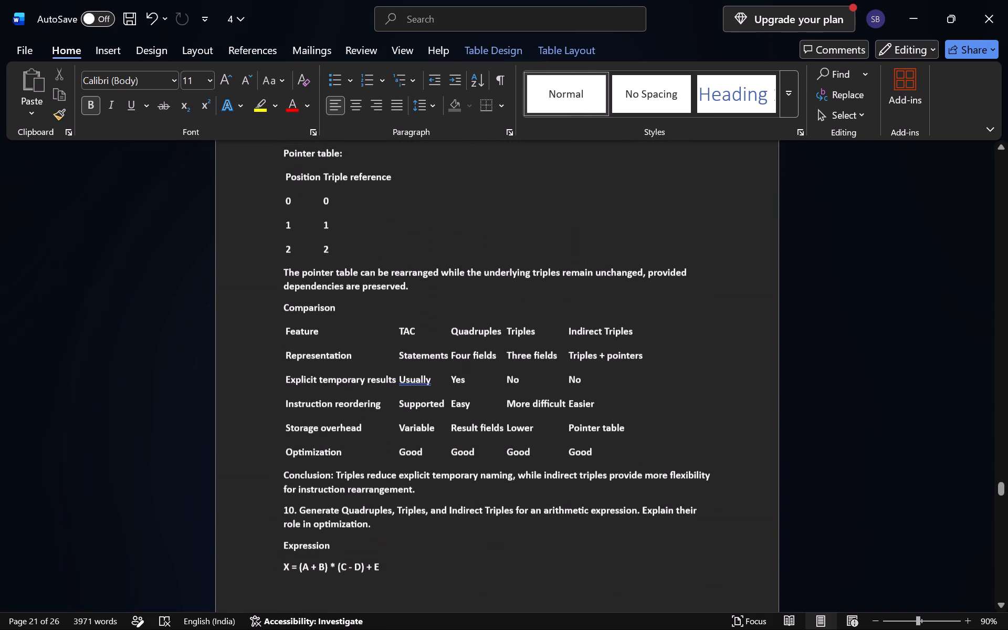
{"action": "left_click", "coordinate": [277, 320]}
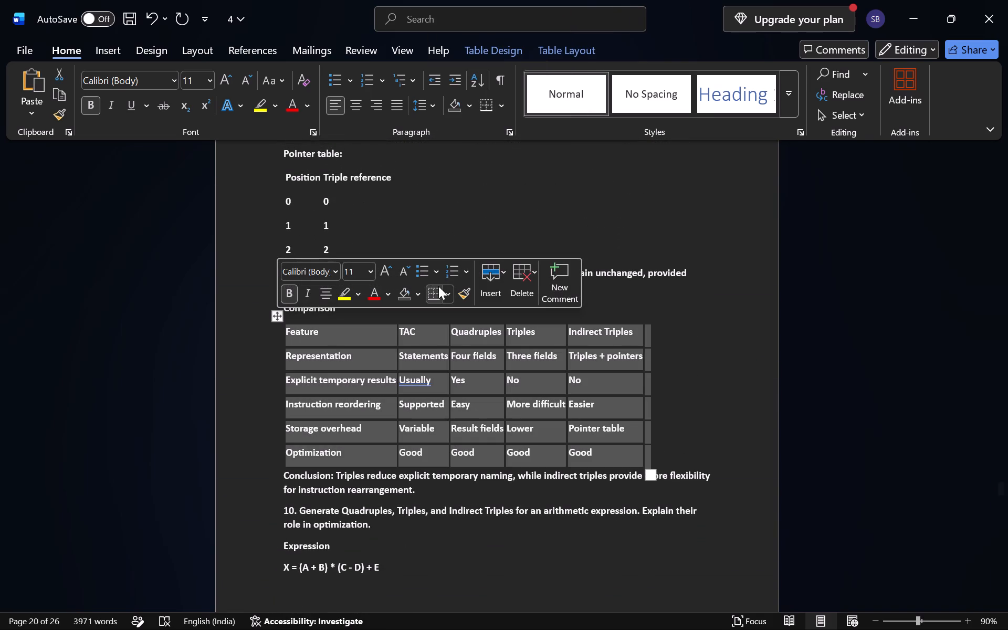
{"action": "left_click", "coordinate": [446, 293]}
{"action": "left_click", "coordinate": [472, 417]}
Set the font colour of the question 10 heading "Generate Quadruples, Triples, and Indirect Triples for an arithmetic expression…" to red.
{"action": "scroll", "coordinate": [461, 418], "scroll_direction": "up", "scroll_amount": 2}
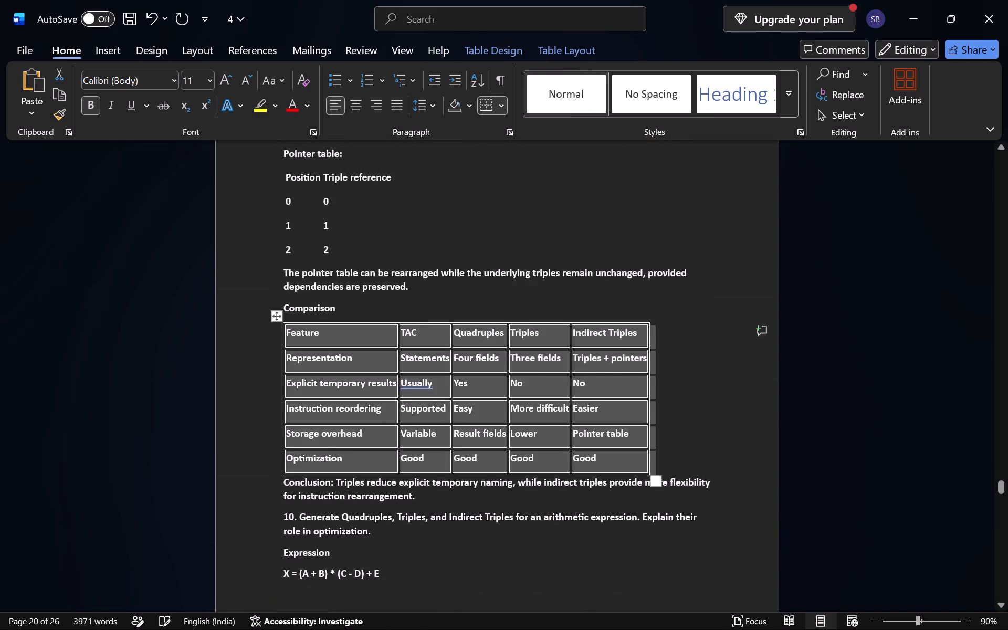
{"action": "scroll", "coordinate": [461, 418], "scroll_direction": "up", "scroll_amount": 1}
{"action": "scroll", "coordinate": [461, 418], "scroll_direction": "down", "scroll_amount": 5}
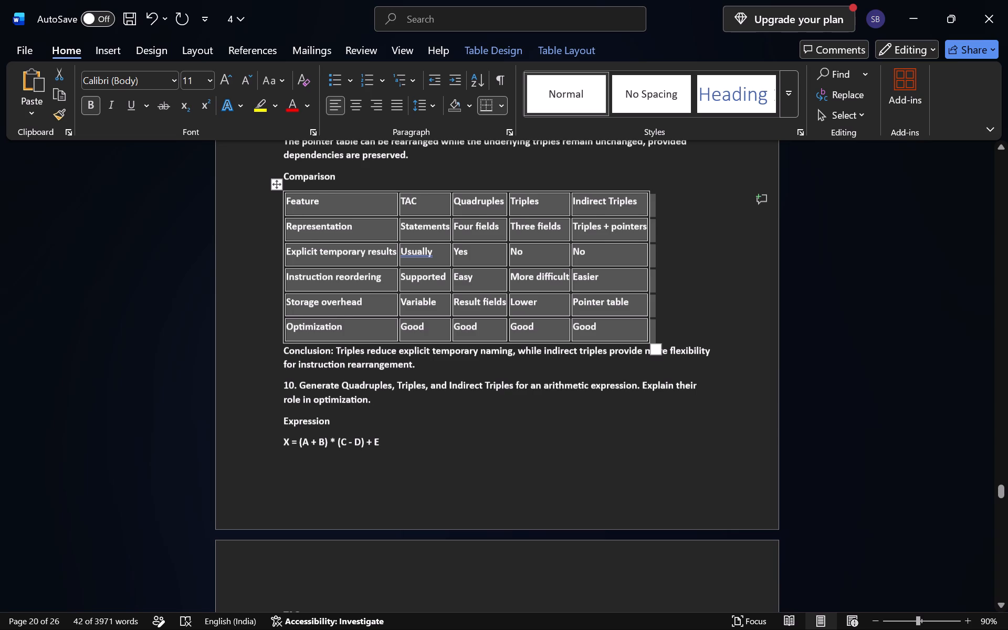
{"action": "left_click_drag", "start_coordinate": [379, 402], "coordinate": [251, 381]}
{"action": "left_click", "coordinate": [342, 353]}
Apply all borders to the pointer table of positions and triple references above the Comparison section.
{"action": "scroll", "coordinate": [352, 405], "scroll_direction": "up", "scroll_amount": 8}
{"action": "scroll", "coordinate": [344, 428], "scroll_direction": "down", "scroll_amount": 2}
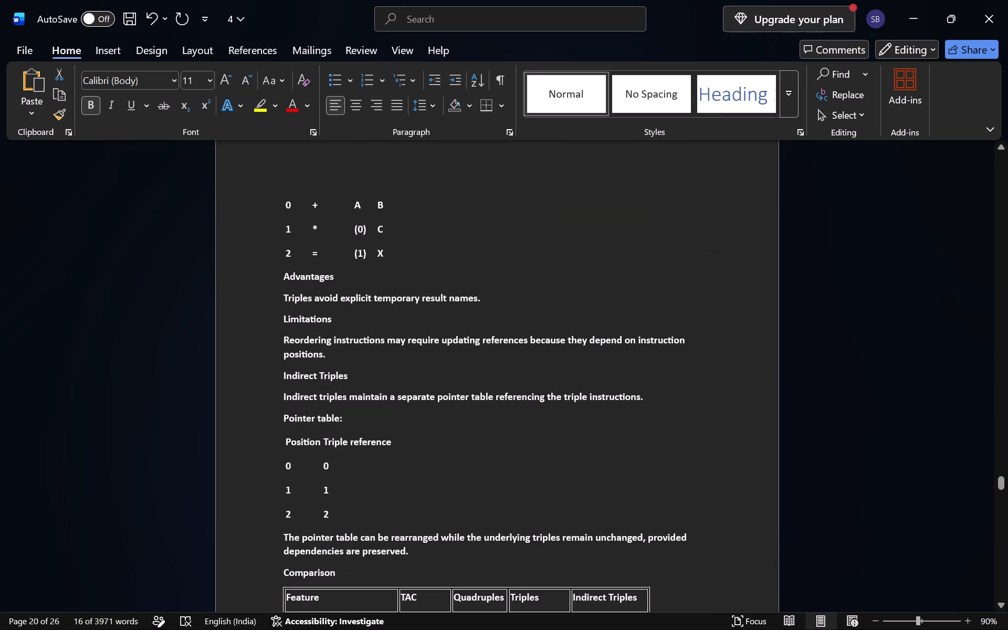
{"action": "left_click", "coordinate": [326, 435]}
{"action": "left_click", "coordinate": [275, 425]}
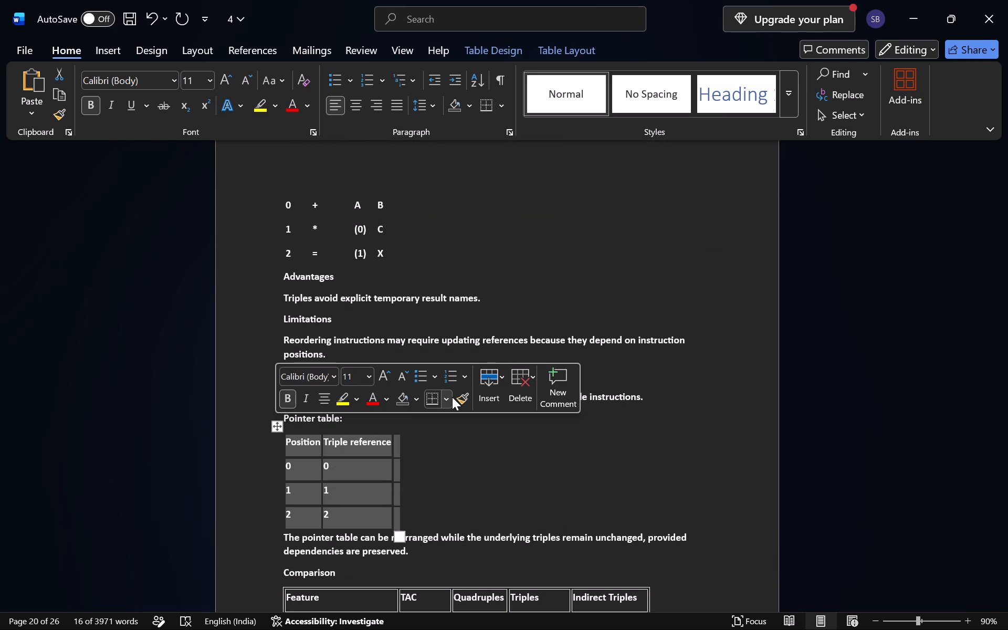
{"action": "left_click", "coordinate": [446, 401]}
{"action": "left_click", "coordinate": [471, 156]}
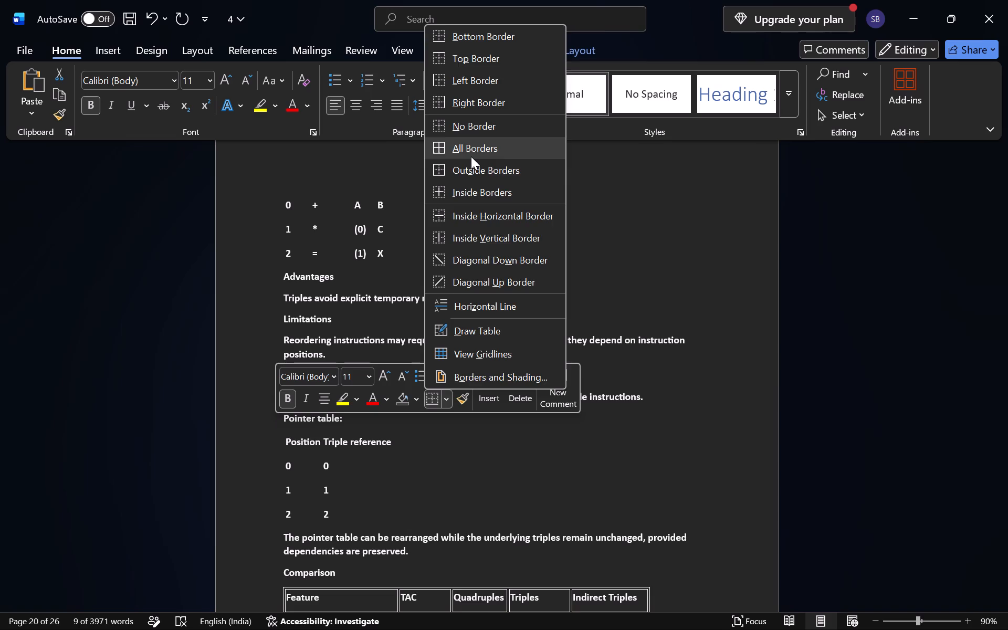
{"action": "left_click", "coordinate": [442, 523]}
Add borders to the Index, Operator, Arg1, Arg2 triples table that spans two pages above the Advantages heading.
{"action": "scroll", "coordinate": [430, 450], "scroll_direction": "up", "scroll_amount": 2}
{"action": "left_click", "coordinate": [359, 348]}
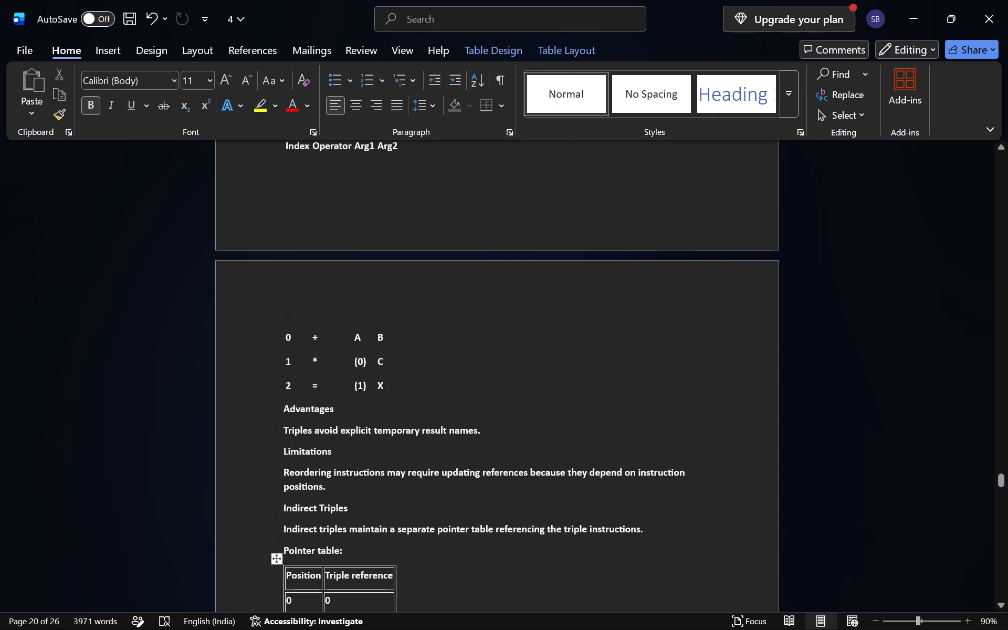
{"action": "left_click", "coordinate": [404, 406]}
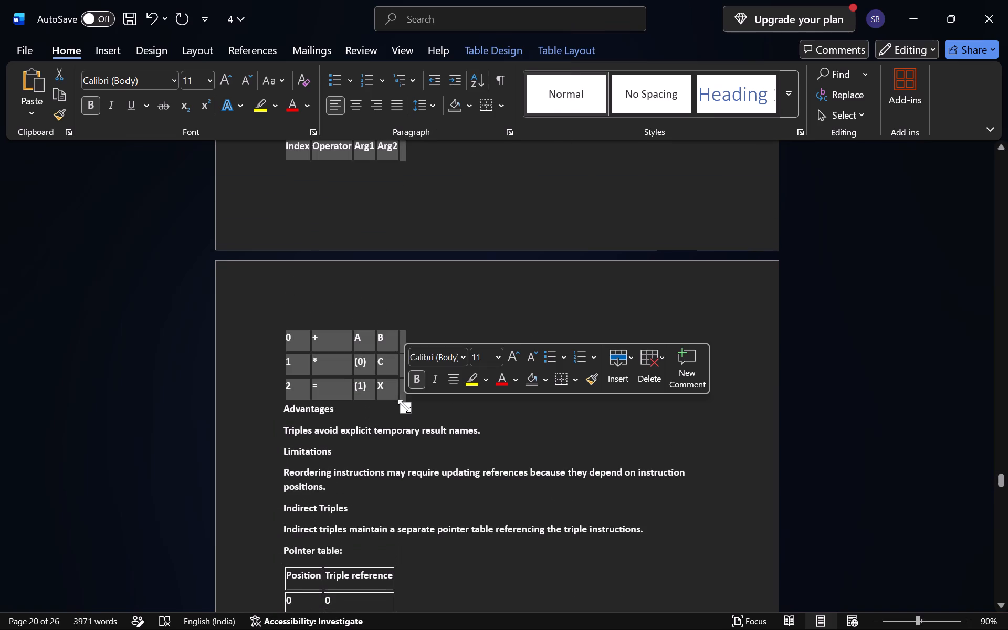
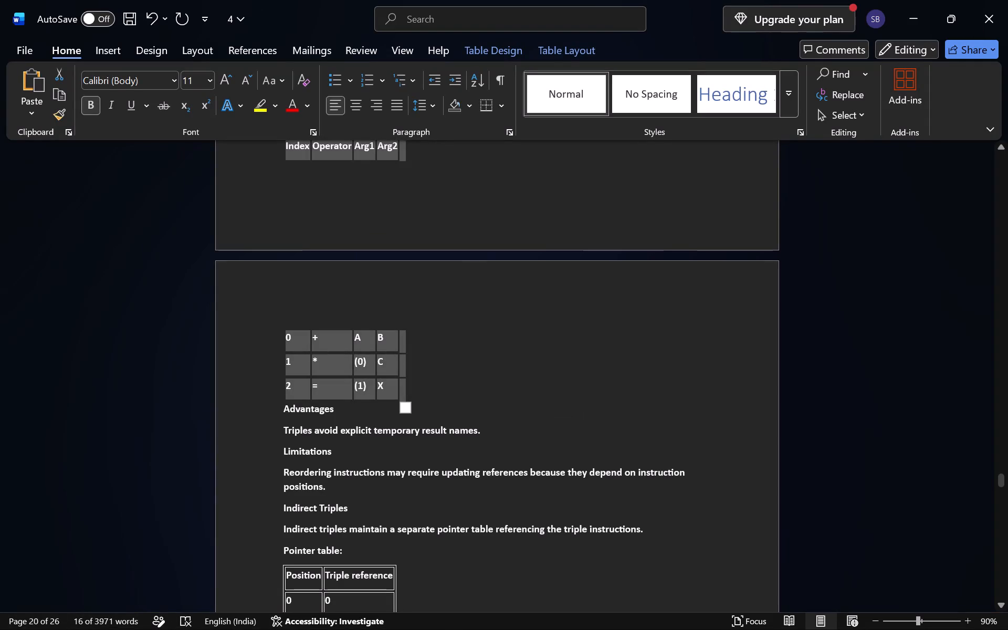
Apply all borders to the Index, Operator, Arg1, Arg2 triples table that spans two pages above the Advantages heading.
{"action": "left_click", "coordinate": [406, 408]}
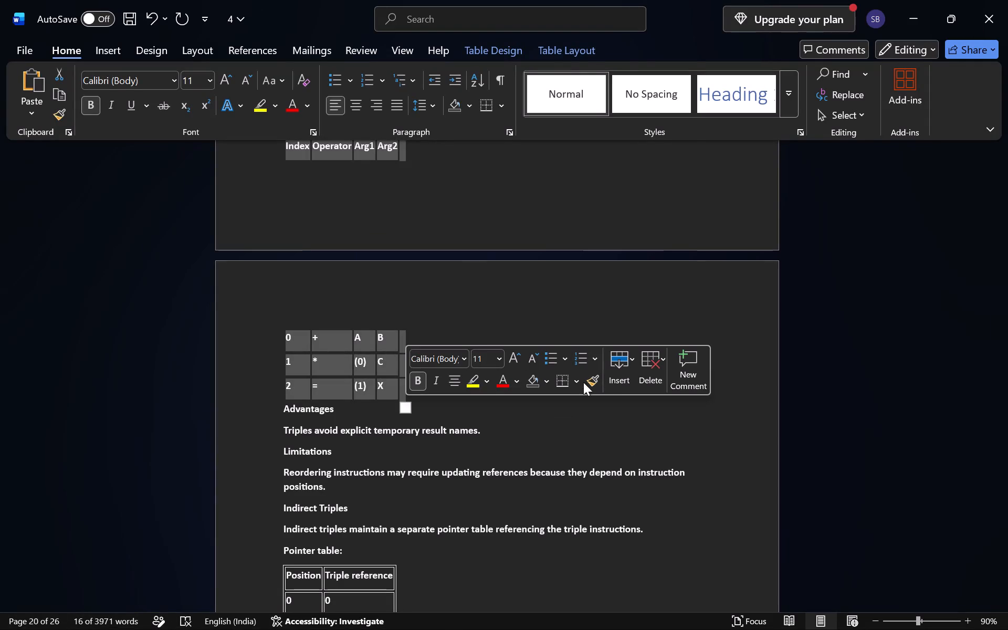
{"action": "left_click", "coordinate": [573, 381]}
{"action": "left_click", "coordinate": [625, 124]}
Apply all borders to the Operator, Arg1, Arg2, Result table under the Quadruples label, above "Advantages of quadruples".
{"action": "scroll", "coordinate": [395, 362], "scroll_direction": "up", "scroll_amount": 1}
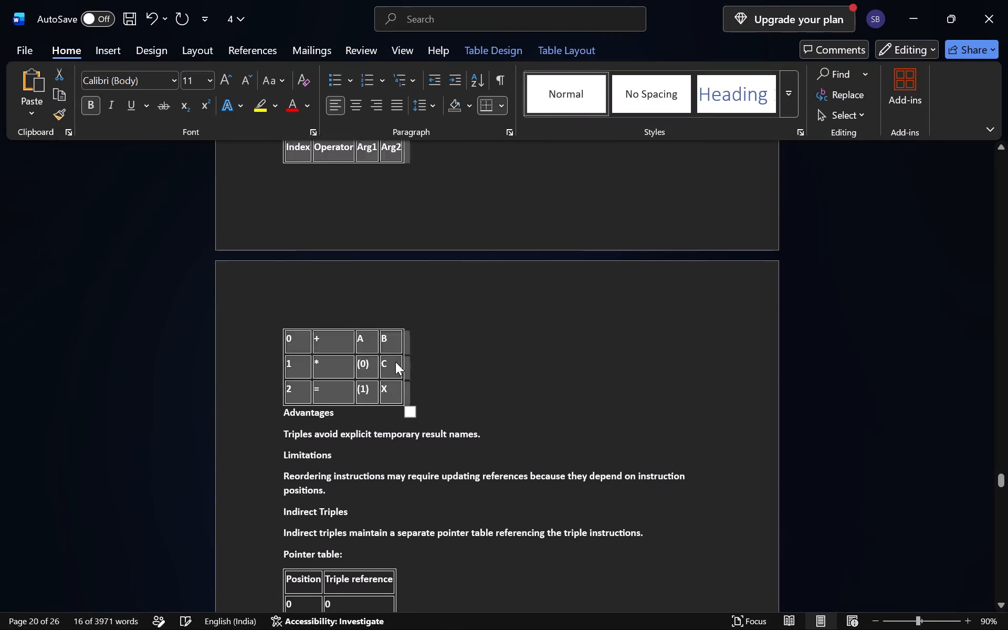
{"action": "scroll", "coordinate": [395, 362], "scroll_direction": "up", "scroll_amount": 10}
{"action": "scroll", "coordinate": [409, 366], "scroll_direction": "down", "scroll_amount": 1}
{"action": "scroll", "coordinate": [409, 366], "scroll_direction": "up", "scroll_amount": 2}
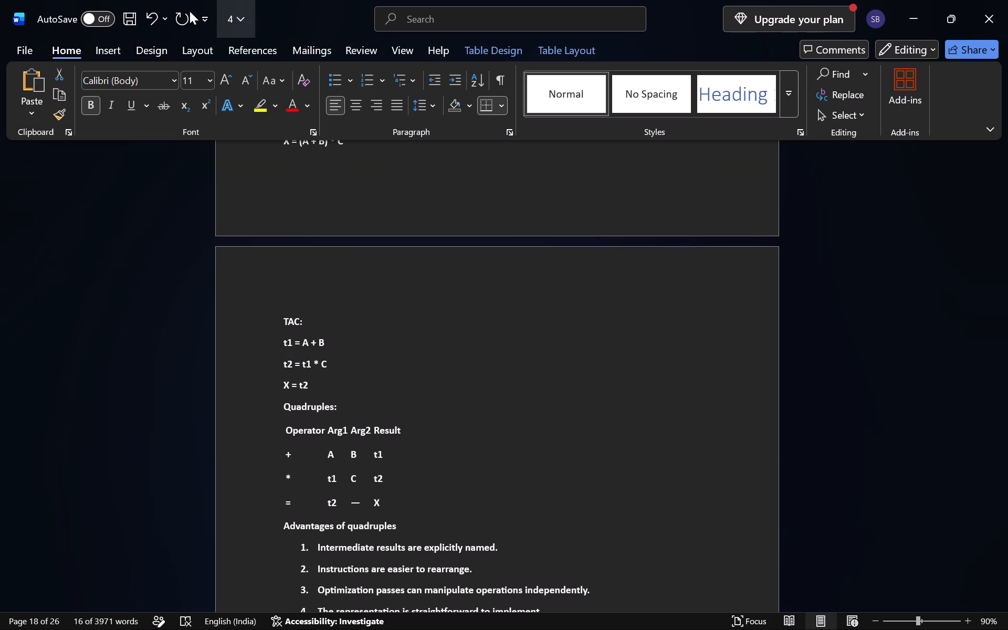
{"action": "left_click", "coordinate": [337, 424]}
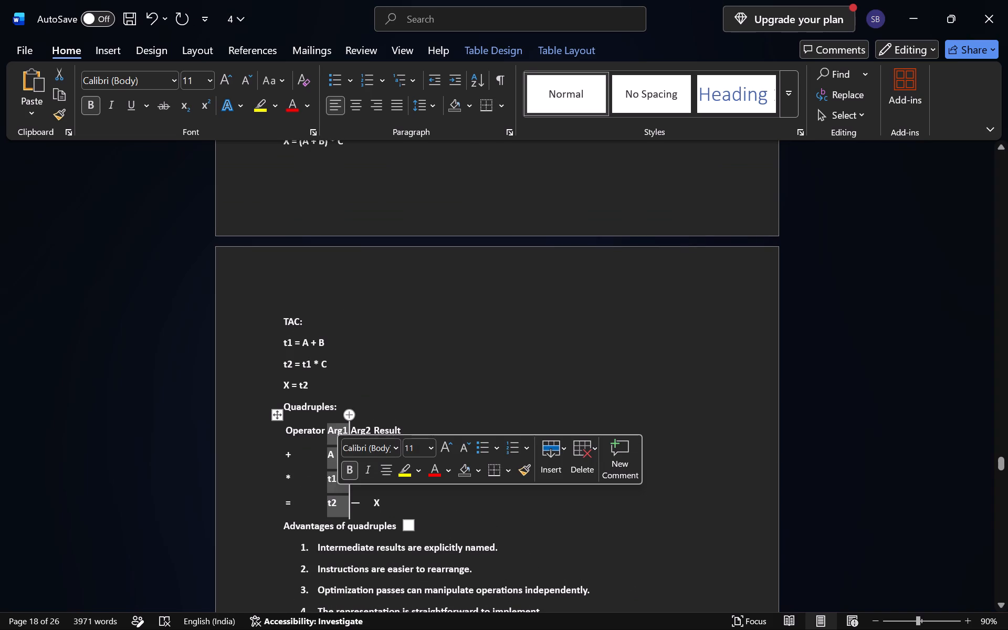
{"action": "left_click", "coordinate": [278, 418]}
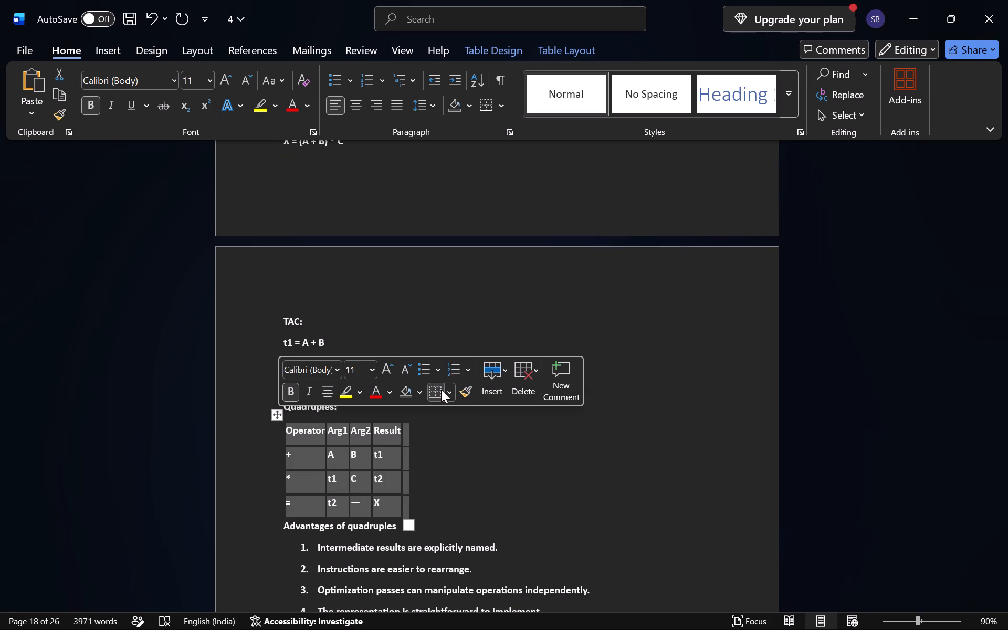
{"action": "left_click", "coordinate": [445, 390]}
{"action": "left_click", "coordinate": [513, 132]}
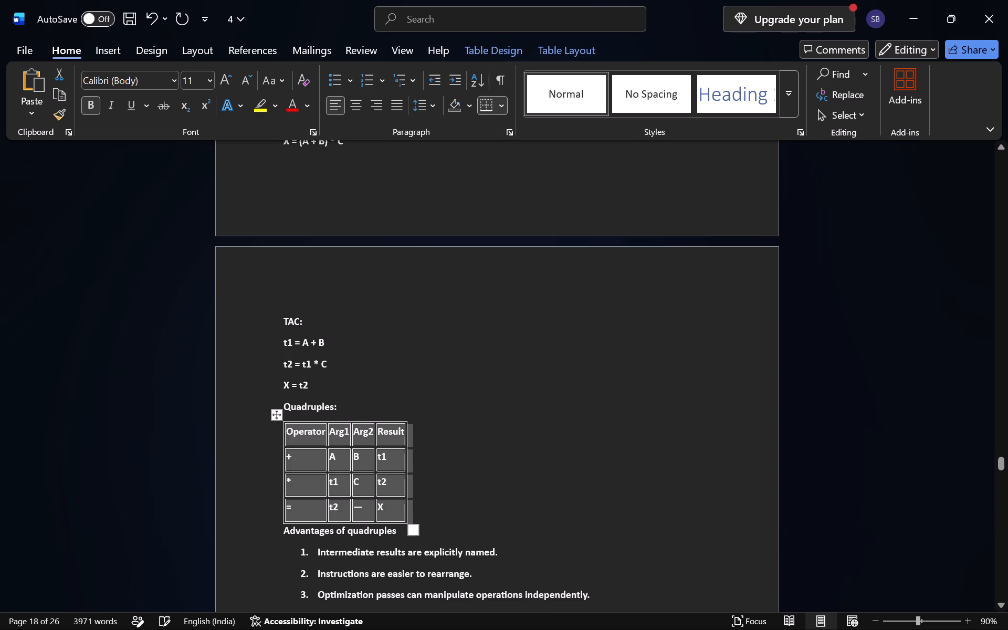
Apply all borders to the TAC versus Direct machine code table under the Comparison heading of question 8.
{"action": "scroll", "coordinate": [477, 396], "scroll_direction": "up", "scroll_amount": 4}
{"action": "scroll", "coordinate": [477, 396], "scroll_direction": "down", "scroll_amount": 1}
{"action": "scroll", "coordinate": [477, 396], "scroll_direction": "up", "scroll_amount": 6}
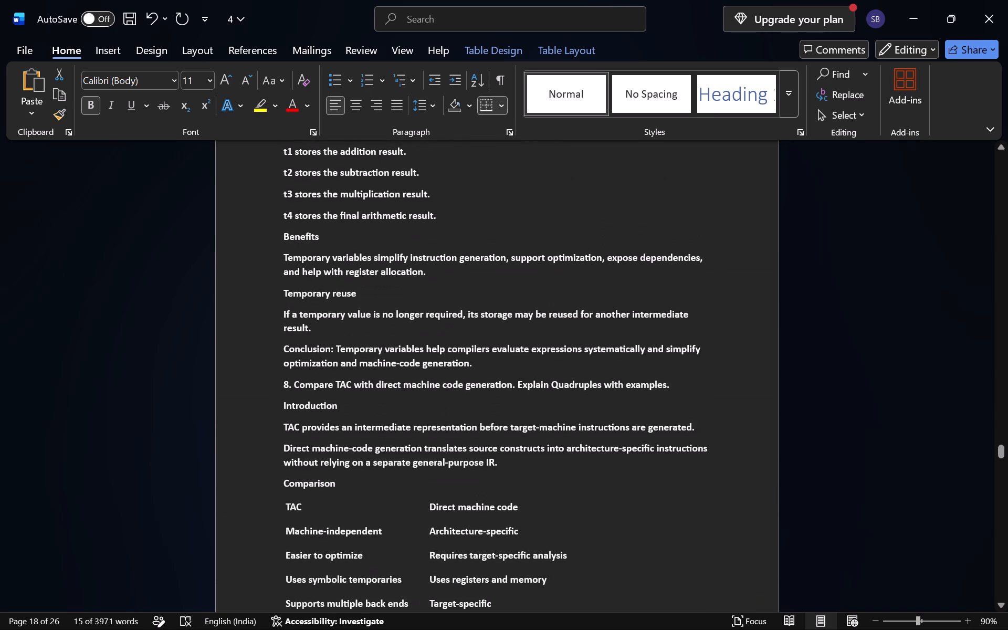
{"action": "left_click", "coordinate": [332, 499]}
{"action": "left_click", "coordinate": [277, 490]}
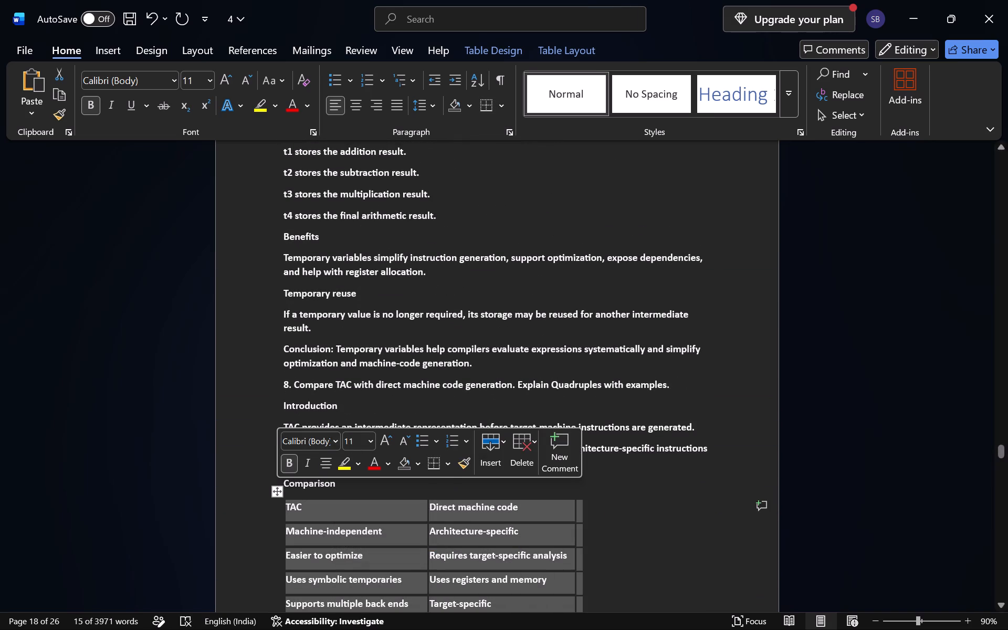
{"action": "left_click", "coordinate": [445, 467]}
{"action": "left_click", "coordinate": [490, 214]}
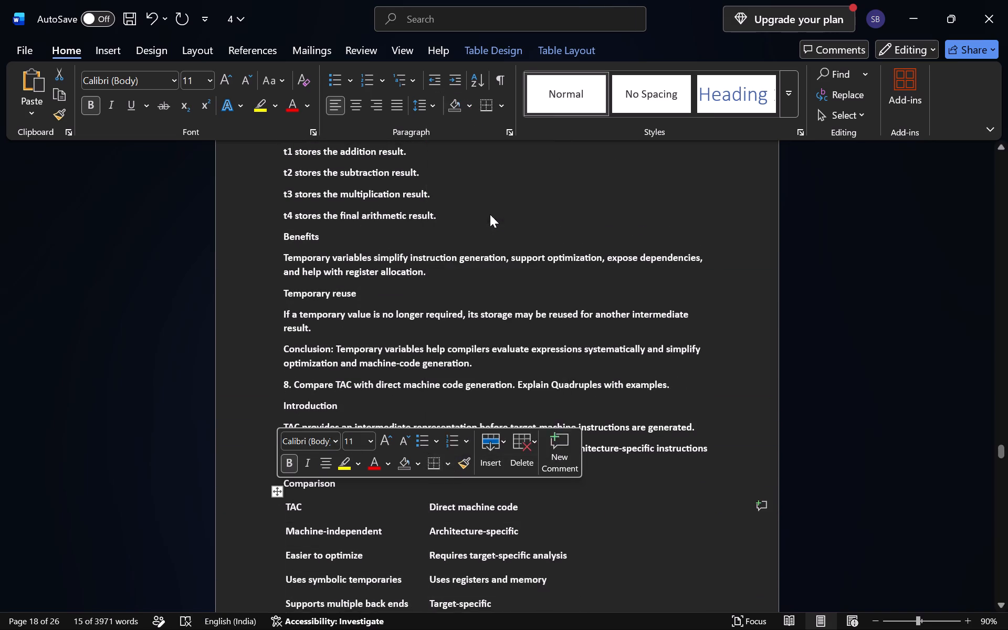
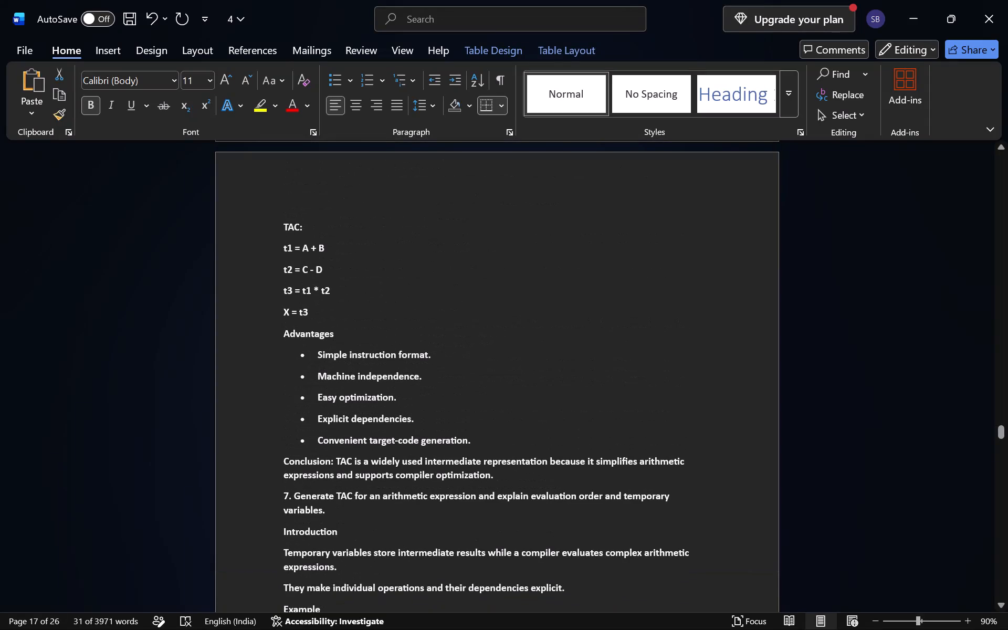
Colour the question 7 heading about generating TAC for an arithmetic expression red.
{"action": "left_click_drag", "start_coordinate": [335, 512], "coordinate": [282, 498]}
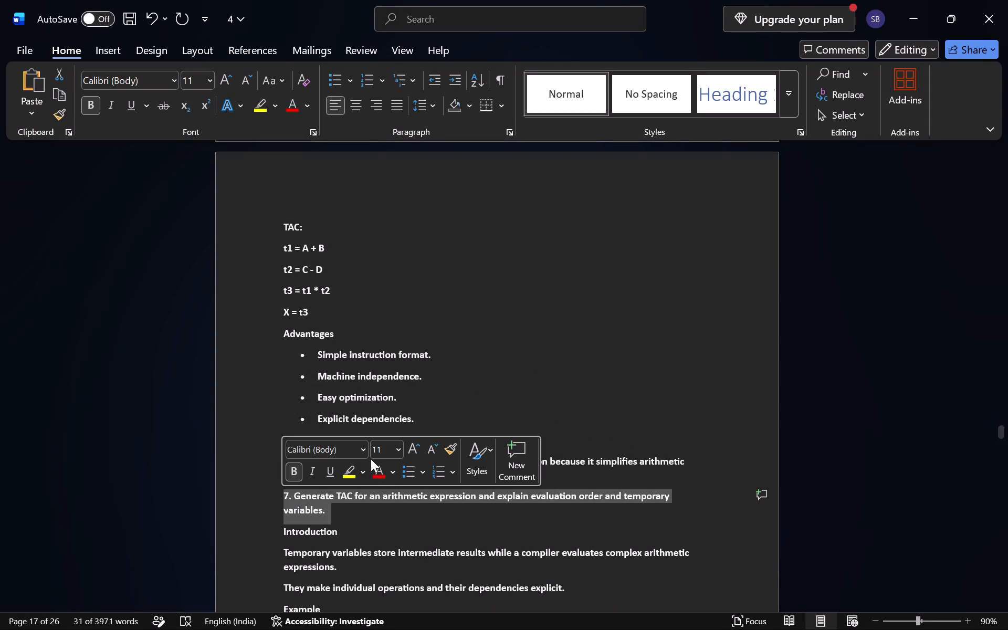
{"action": "left_click", "coordinate": [375, 467]}
Apply all borders to the Statement type and Example table under "TAC statement formats" in question 6.
{"action": "scroll", "coordinate": [381, 559], "scroll_direction": "up", "scroll_amount": 13}
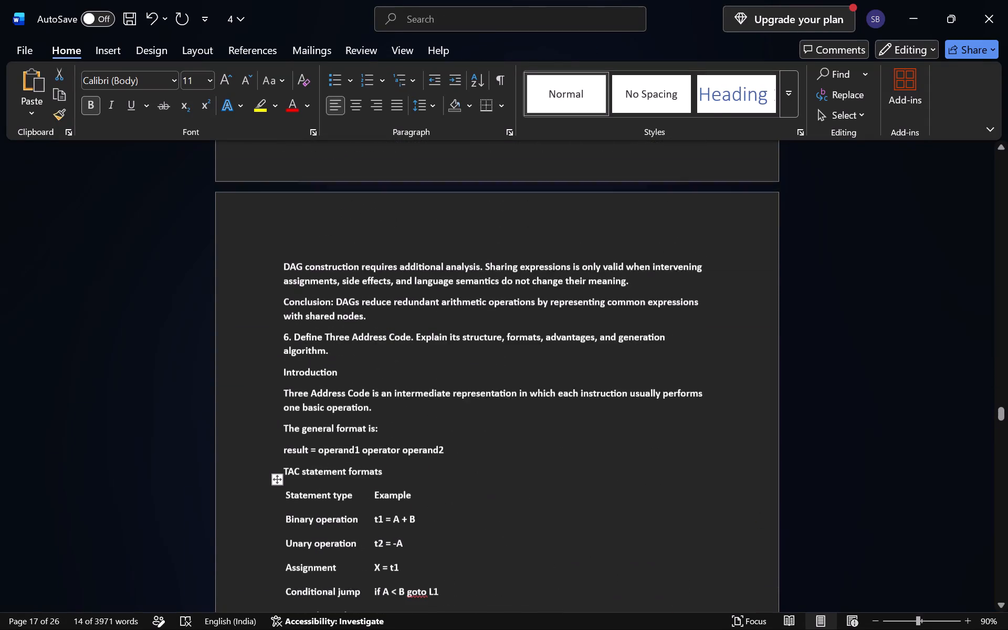
{"action": "left_click", "coordinate": [281, 491]}
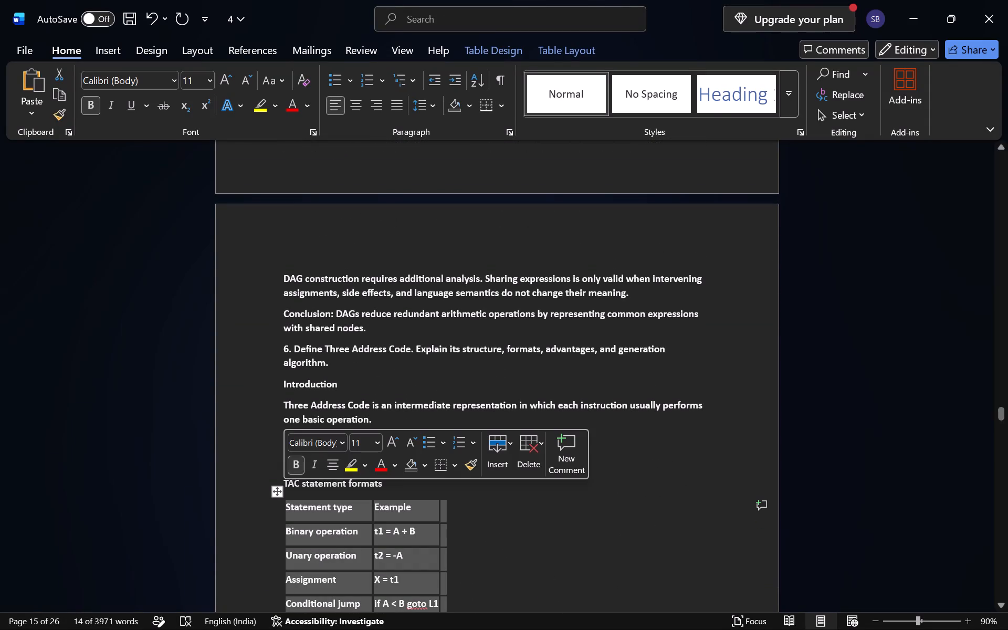
{"action": "left_click", "coordinate": [450, 461]}
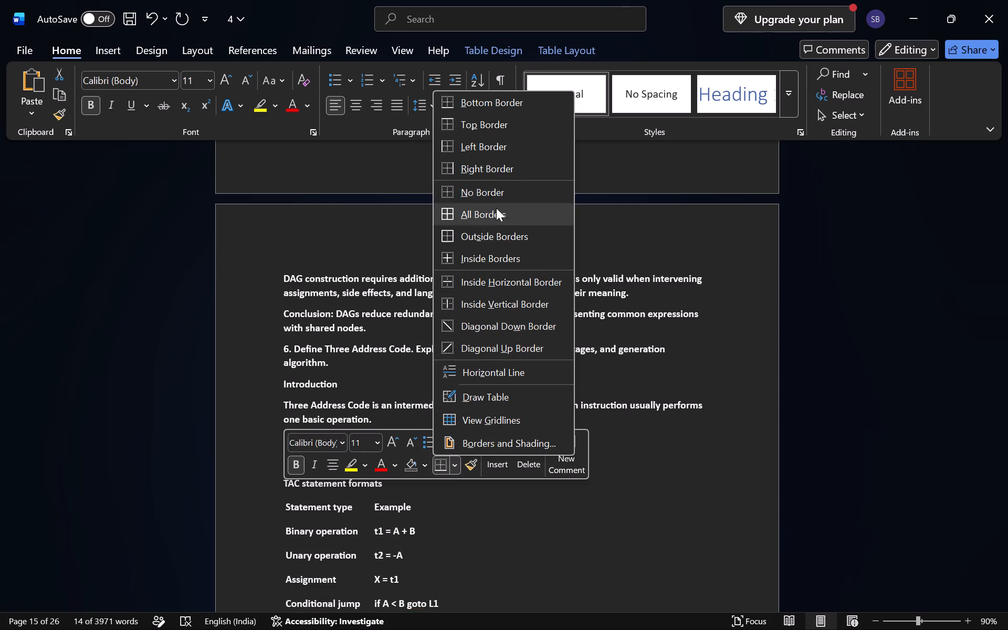
{"action": "left_click", "coordinate": [493, 210]}
Colour the question 6 heading, "Define Three Address Code", red across both of its lines.
{"action": "scroll", "coordinate": [419, 367], "scroll_direction": "up", "scroll_amount": 4}
{"action": "scroll", "coordinate": [419, 367], "scroll_direction": "down", "scroll_amount": 3}
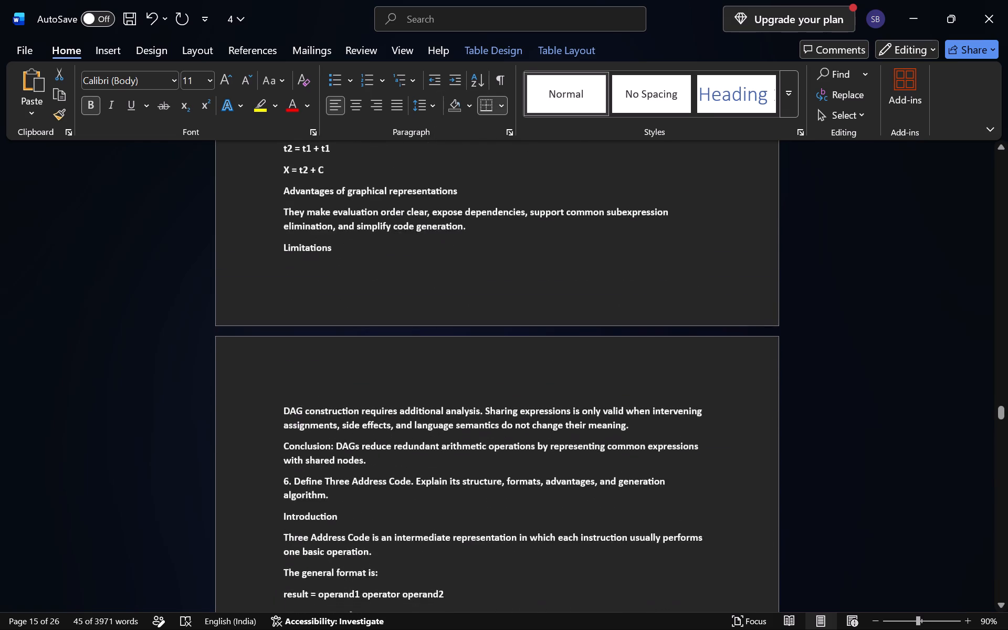
{"action": "left_click_drag", "start_coordinate": [351, 426], "coordinate": [279, 417]}
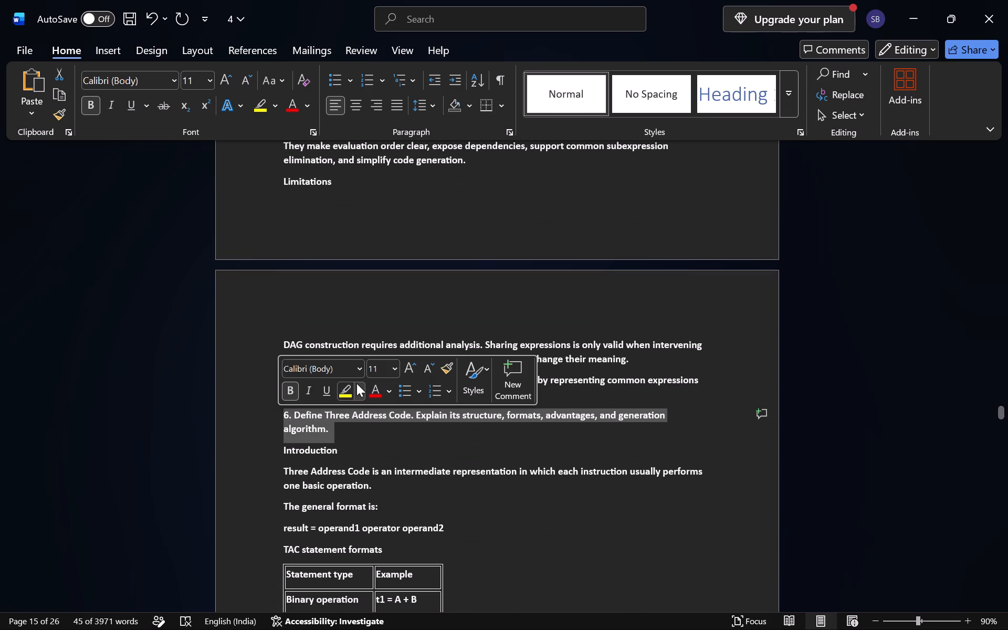
{"action": "left_click", "coordinate": [371, 388]}
Apply all borders to the comparison table with Structure, Grammar symbols and Memory usage rows, above the example X = (A + B) * (A + B).
{"action": "scroll", "coordinate": [362, 445], "scroll_direction": "up", "scroll_amount": 9}
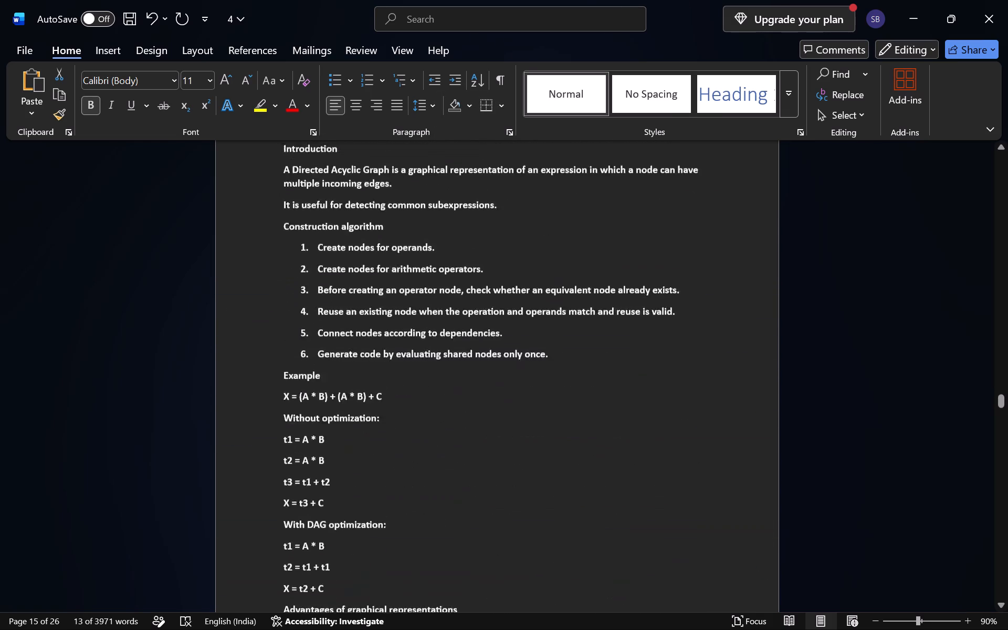
{"action": "scroll", "coordinate": [362, 445], "scroll_direction": "up", "scroll_amount": 12}
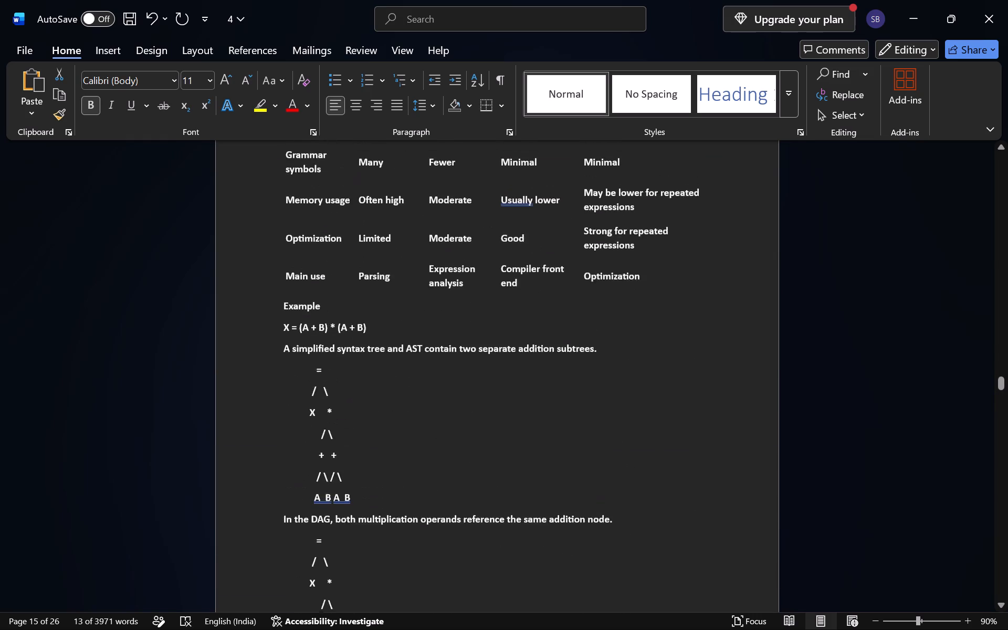
{"action": "scroll", "coordinate": [362, 445], "scroll_direction": "up", "scroll_amount": 1}
{"action": "left_click", "coordinate": [425, 322]}
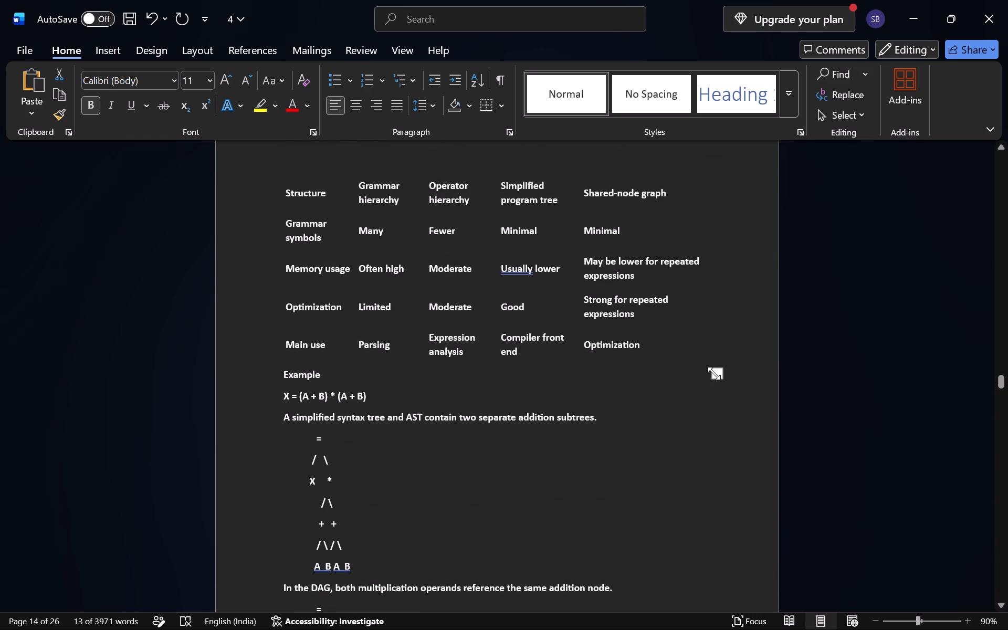
{"action": "left_click", "coordinate": [715, 373]}
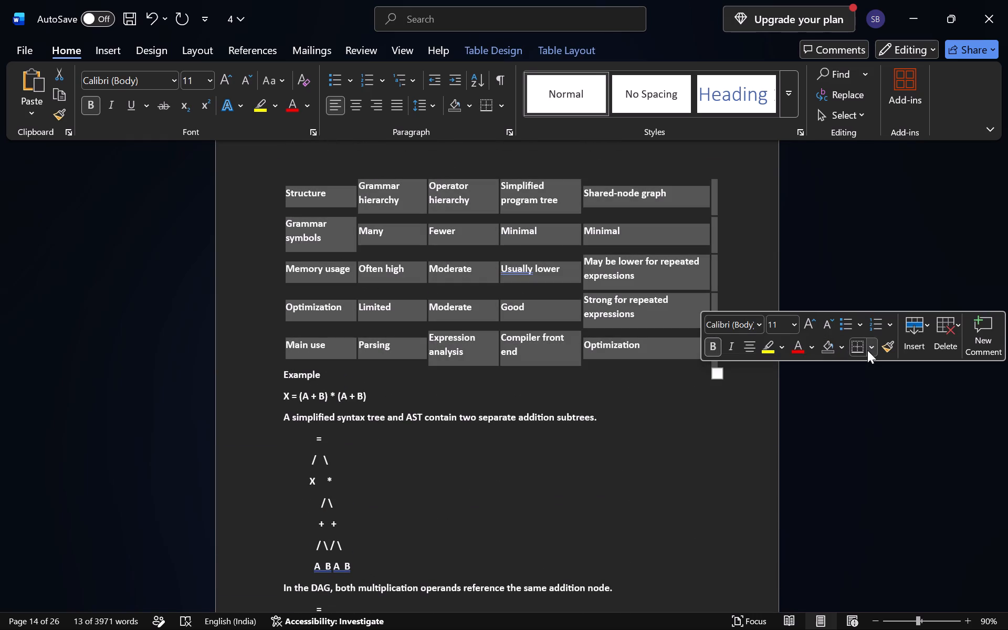
{"action": "left_click", "coordinate": [867, 350]}
{"action": "left_click", "coordinate": [921, 122]}
{"action": "scroll", "coordinate": [543, 379], "scroll_direction": "up", "scroll_amount": 2}
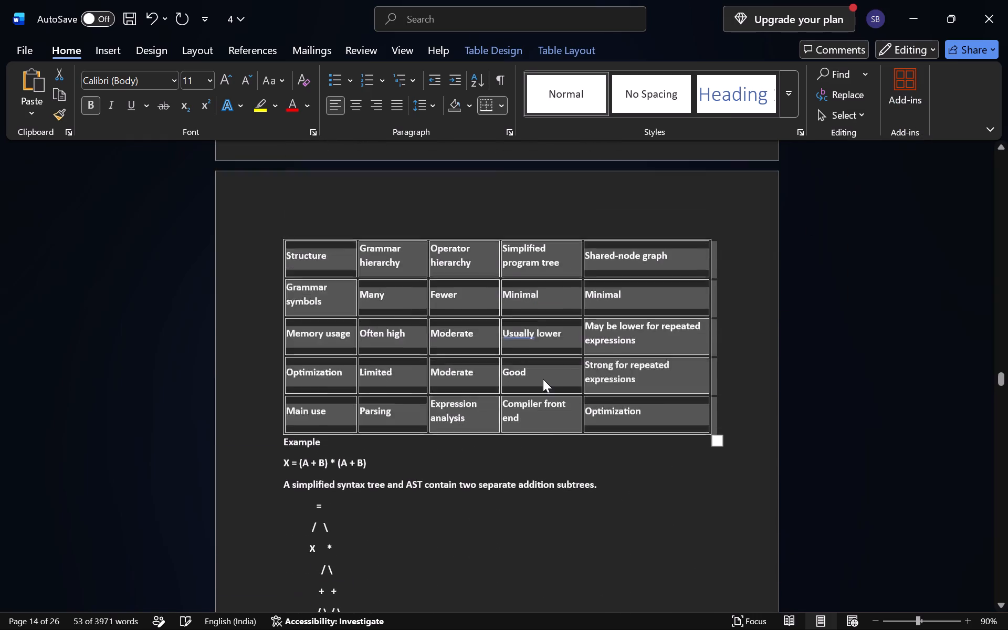
{"action": "scroll", "coordinate": [543, 379], "scroll_direction": "up", "scroll_amount": 9}
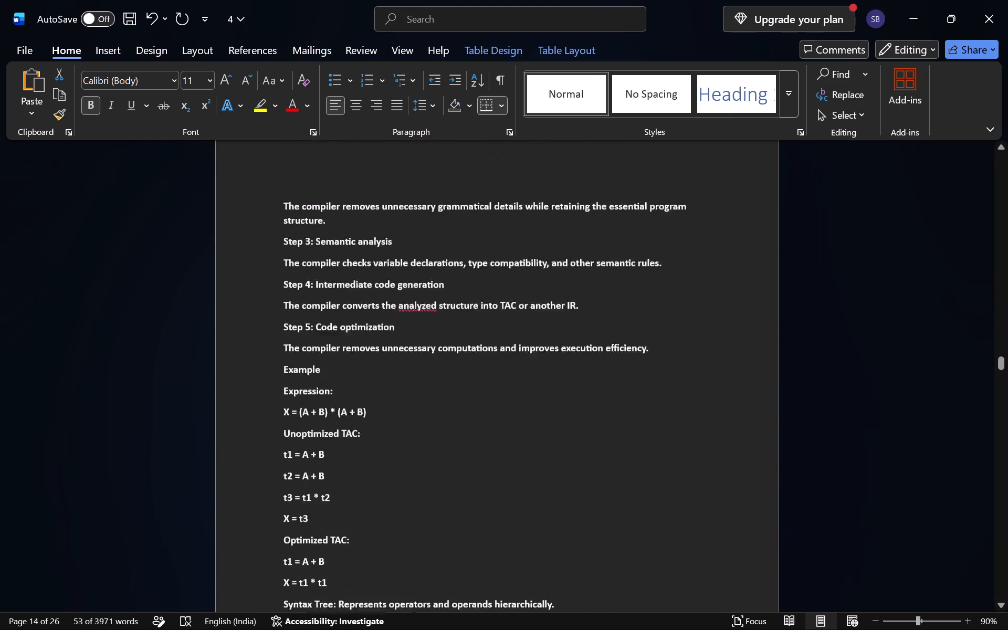
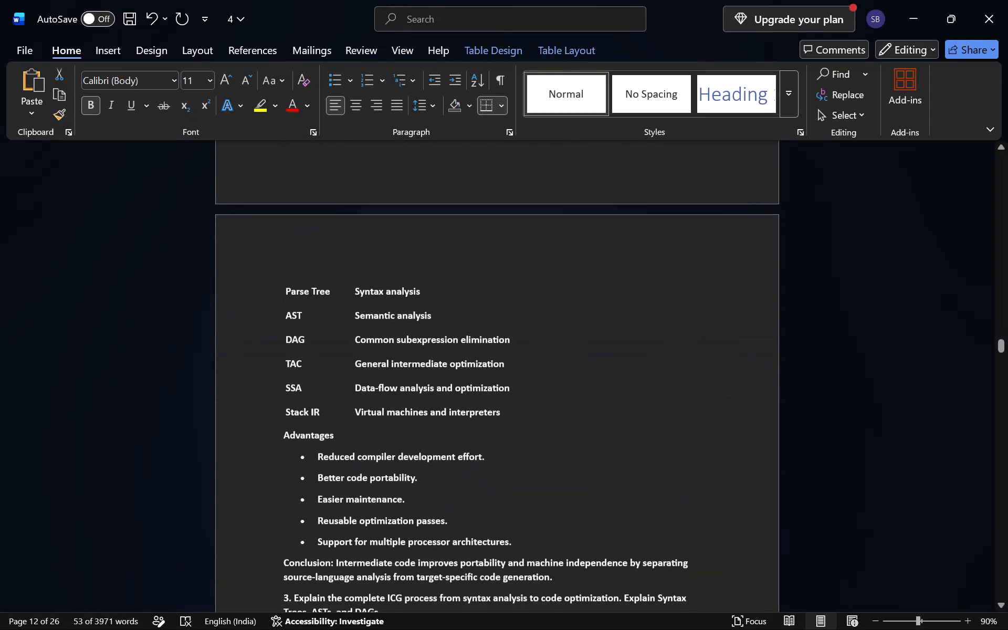
Apply all borders to the Representation and Main application table under "Common intermediate representations" in question 2.
{"action": "left_click", "coordinate": [403, 391]}
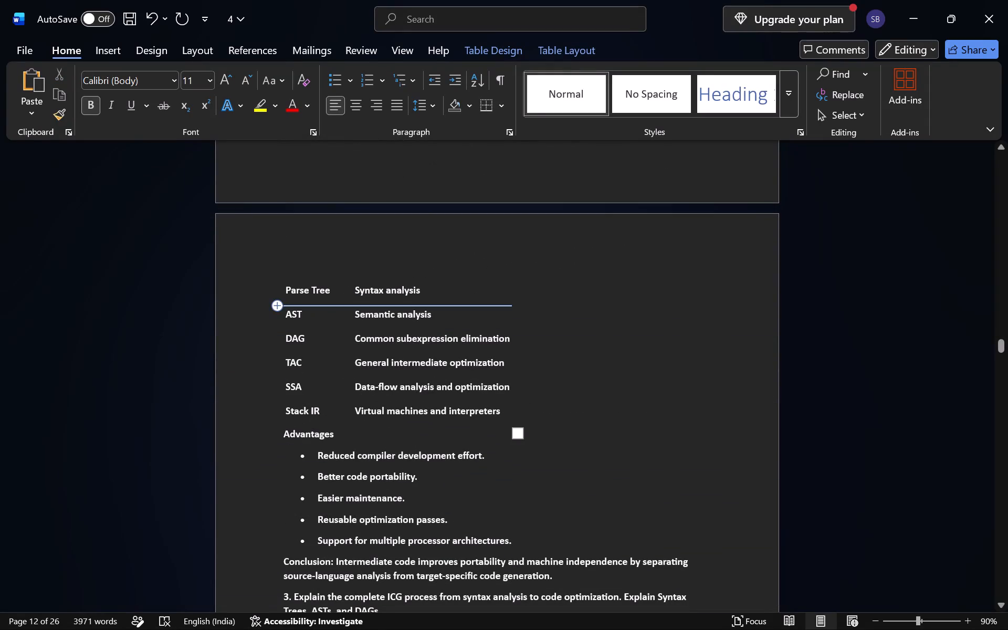
{"action": "left_click", "coordinate": [523, 430]}
{"action": "left_click", "coordinate": [695, 406]}
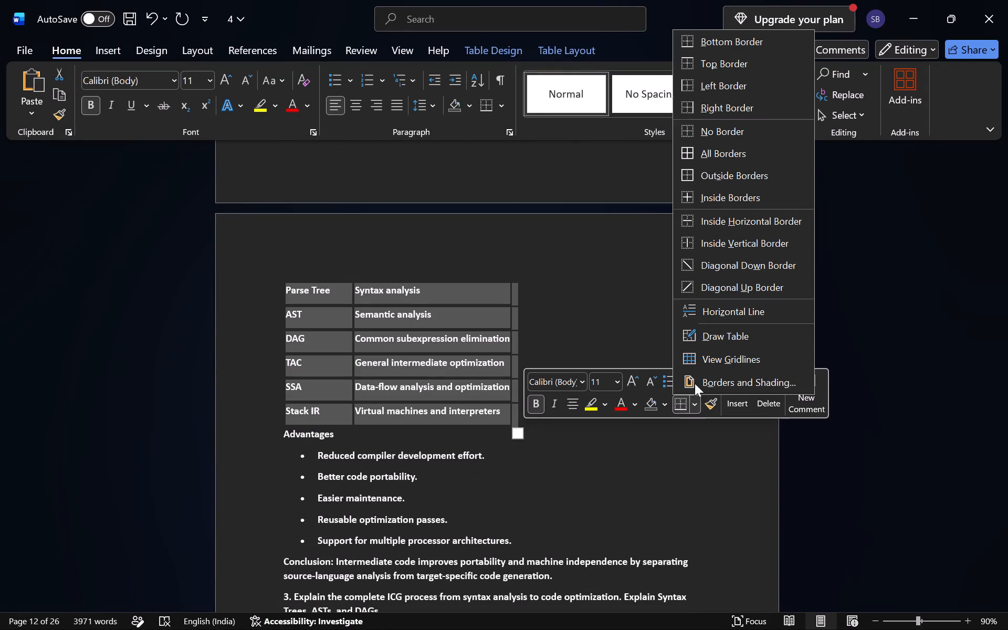
{"action": "left_click", "coordinate": [737, 156]}
Colour the question 2 heading about the need for ICG and machine independence red across both of its lines.
{"action": "scroll", "coordinate": [539, 342], "scroll_direction": "up", "scroll_amount": 8}
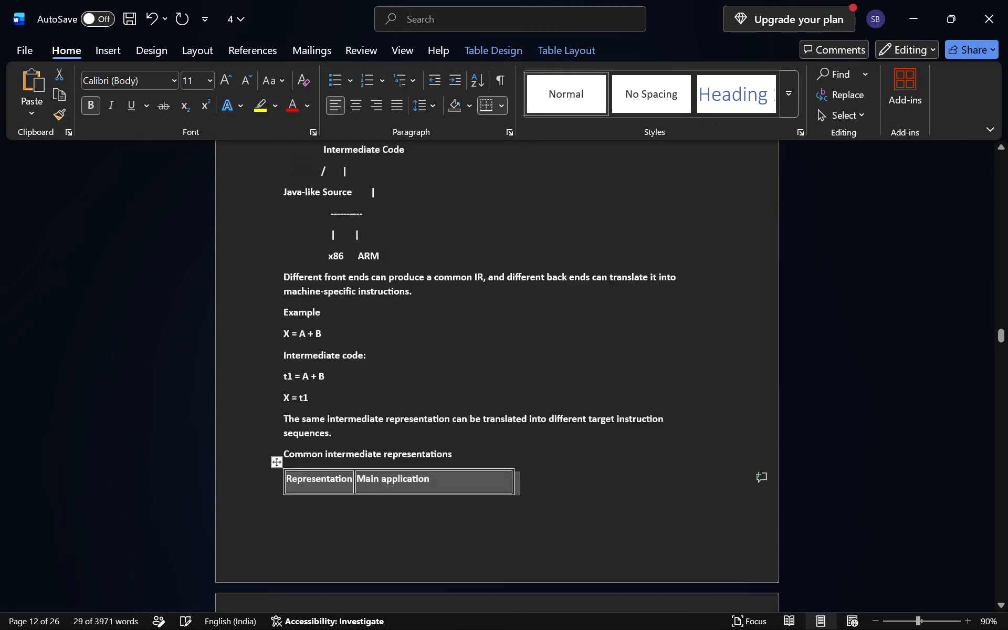
{"action": "scroll", "coordinate": [539, 342], "scroll_direction": "up", "scroll_amount": 10}
{"action": "scroll", "coordinate": [539, 342], "scroll_direction": "down", "scroll_amount": 5}
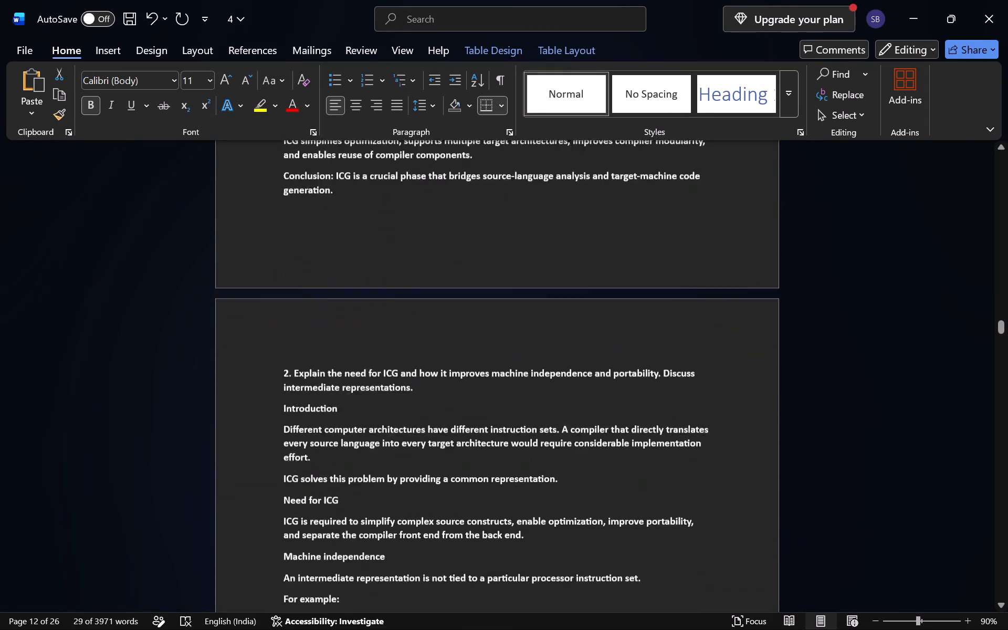
{"action": "scroll", "coordinate": [539, 342], "scroll_direction": "down", "scroll_amount": 1}
{"action": "left_click_drag", "start_coordinate": [428, 288], "coordinate": [258, 276]}
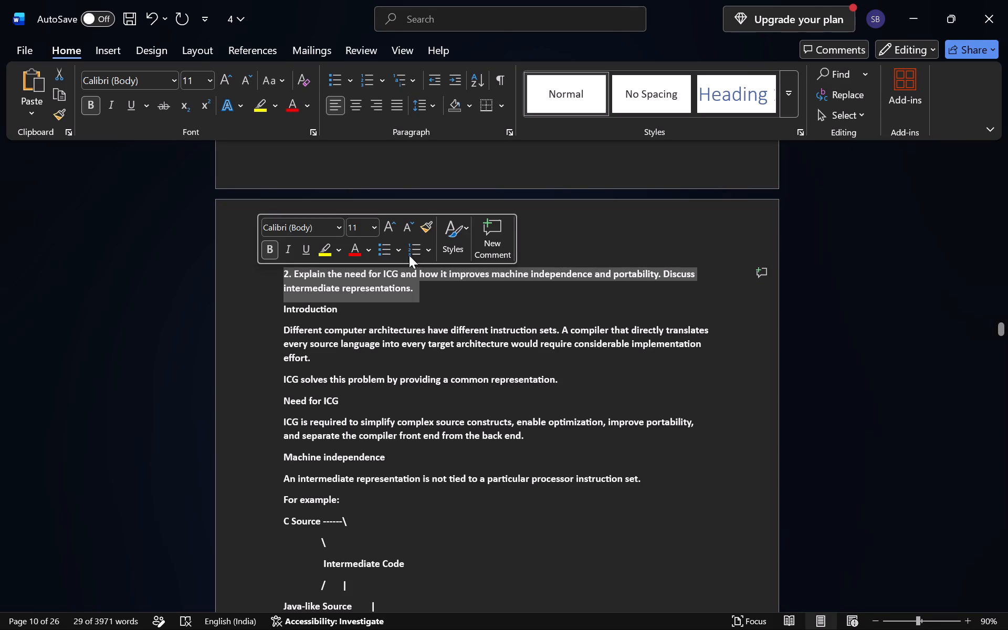
{"action": "left_click", "coordinate": [360, 247]}
Apply all borders to the pointer table with Execution position and Triple reference columns.
{"action": "scroll", "coordinate": [388, 352], "scroll_direction": "up", "scroll_amount": 8}
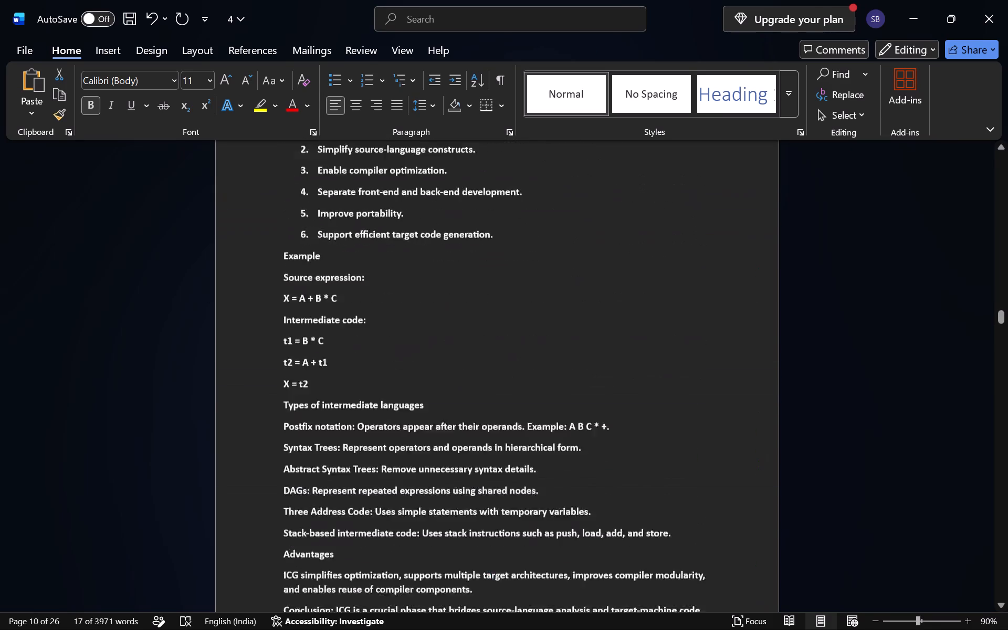
{"action": "scroll", "coordinate": [388, 352], "scroll_direction": "up", "scroll_amount": 15}
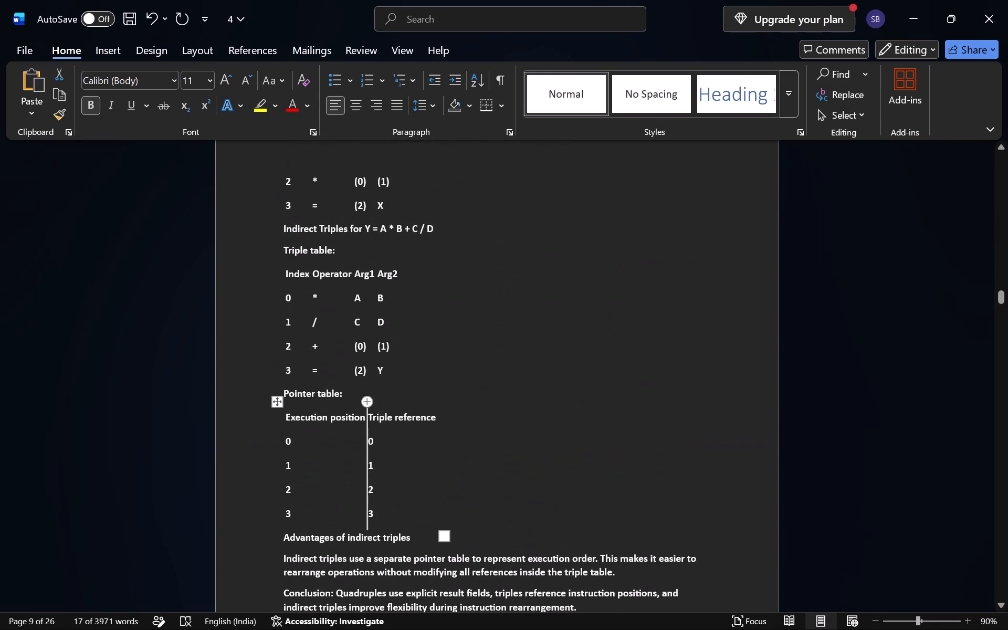
{"action": "left_click", "coordinate": [280, 406]}
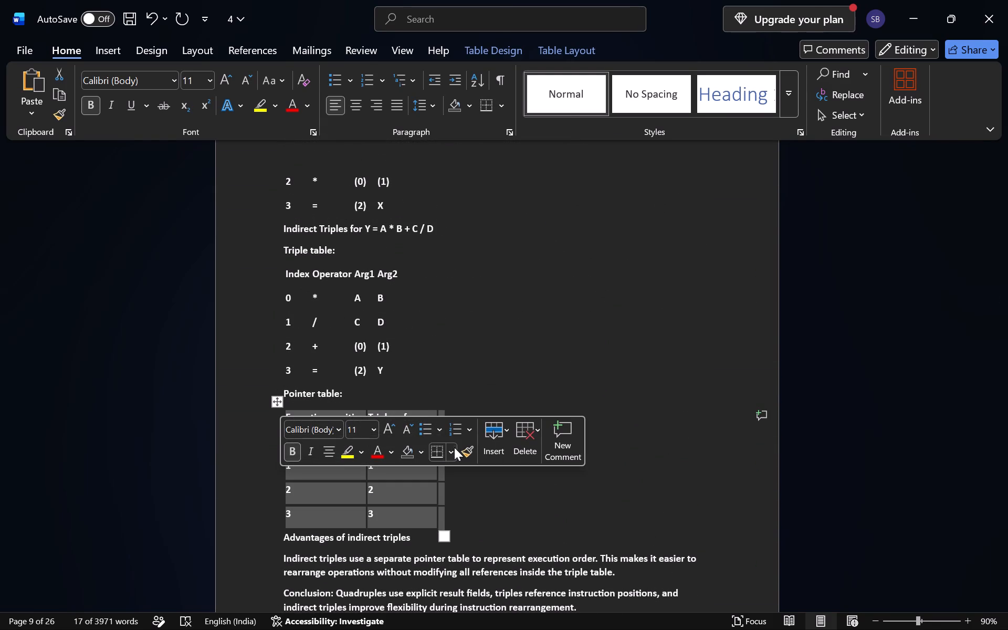
{"action": "left_click", "coordinate": [454, 447]}
{"action": "left_click", "coordinate": [505, 203]}
Apply all borders to the triple table under "Indirect Triples for Y = A * B + C / D".
{"action": "scroll", "coordinate": [455, 345], "scroll_direction": "up", "scroll_amount": 5}
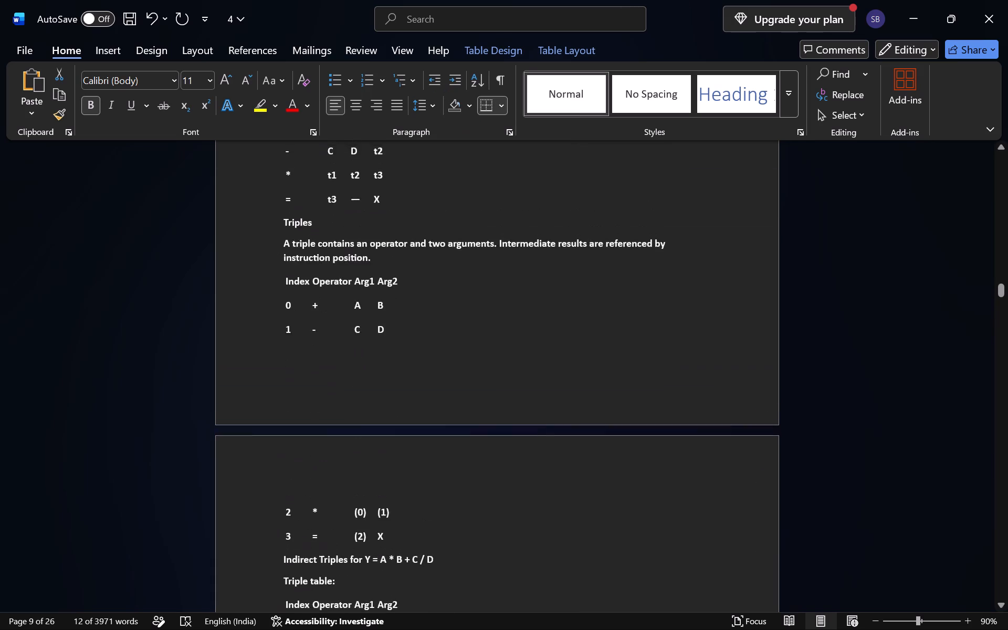
{"action": "scroll", "coordinate": [452, 353], "scroll_direction": "up", "scroll_amount": 1}
{"action": "scroll", "coordinate": [450, 358], "scroll_direction": "down", "scroll_amount": 4}
{"action": "left_click", "coordinate": [325, 392]}
{"action": "left_click", "coordinate": [331, 406]}
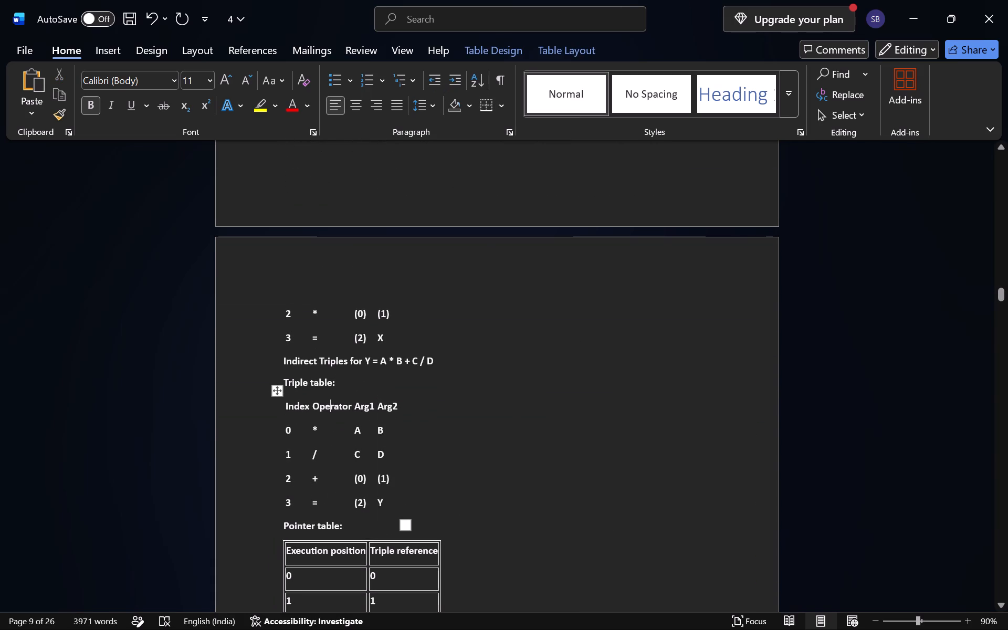
{"action": "left_click", "coordinate": [277, 393]}
{"action": "left_click", "coordinate": [444, 363]}
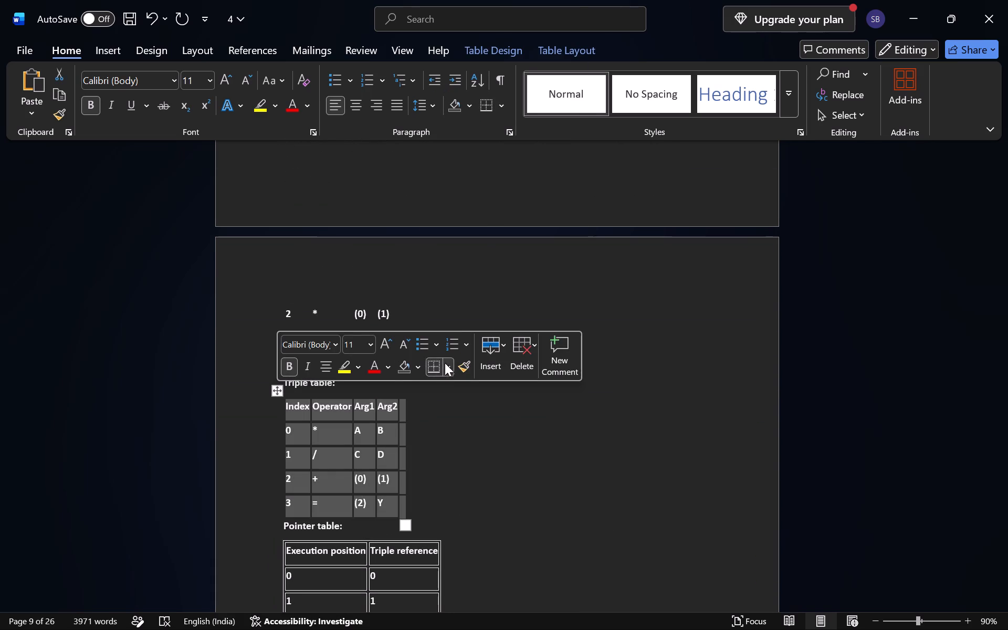
{"action": "left_click", "coordinate": [482, 131]}
Apply all borders to the Index, Operator, Arg1, Arg2 table in the Triples section, which spans two pages.
{"action": "scroll", "coordinate": [388, 351], "scroll_direction": "up", "scroll_amount": 1}
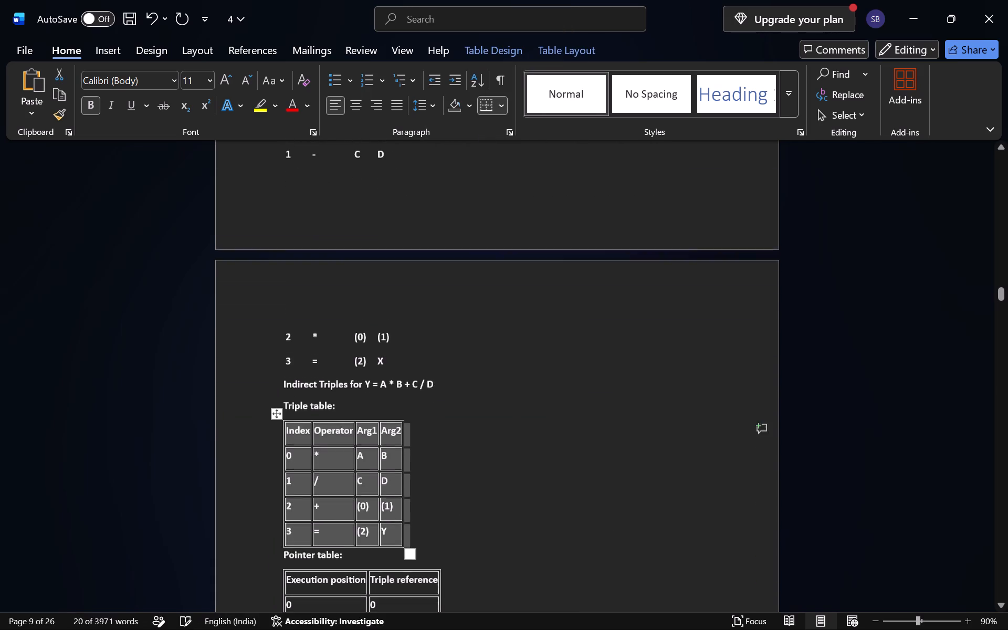
{"action": "left_click", "coordinate": [314, 410]}
{"action": "left_click", "coordinate": [408, 426]}
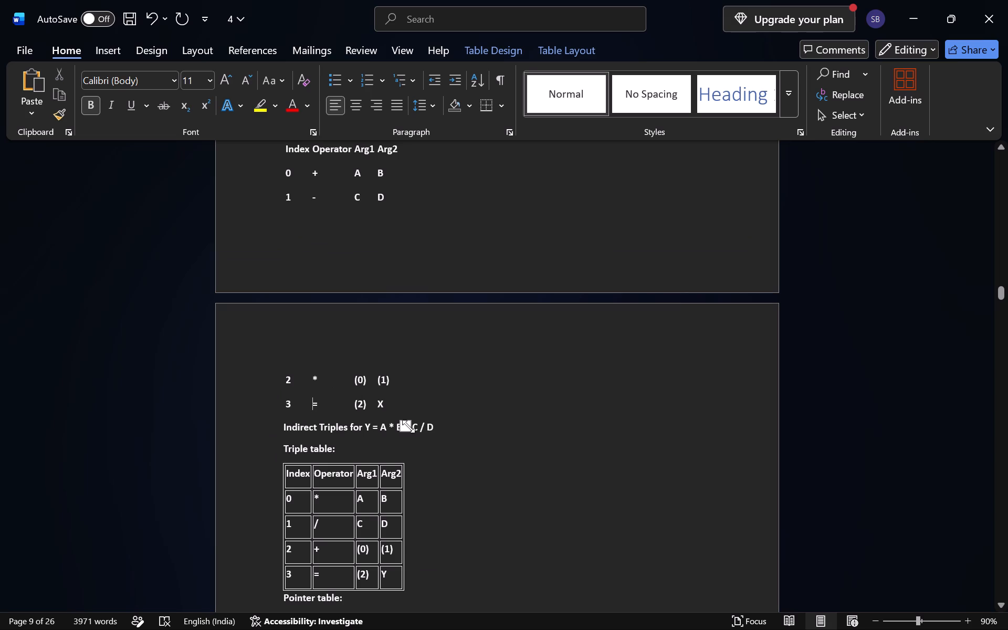
{"action": "left_click", "coordinate": [580, 394]}
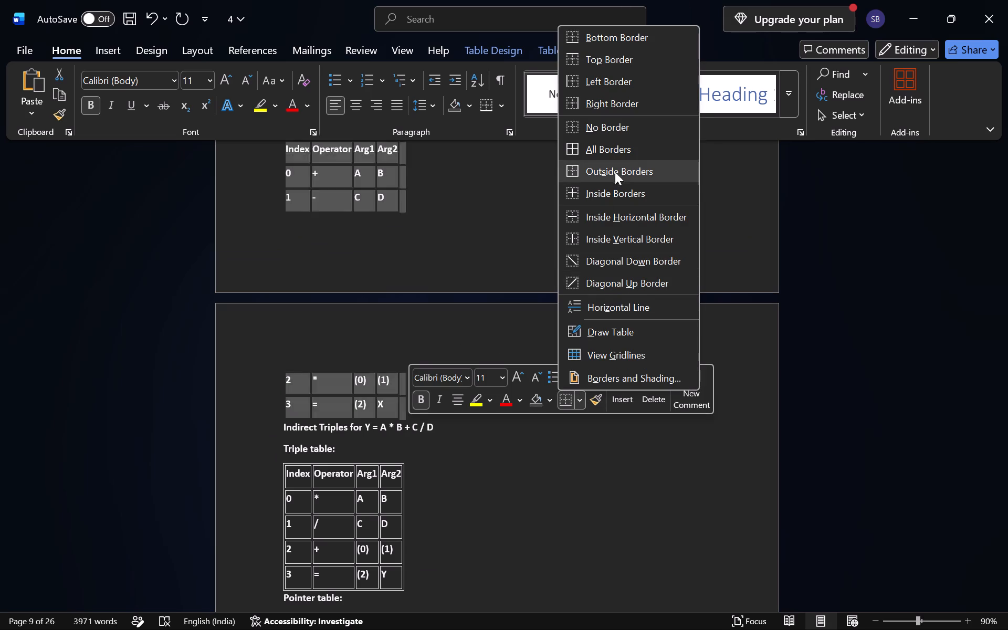
{"action": "left_click", "coordinate": [622, 151]}
Apply all borders to the Operator, Arg1, Arg2, Result table in the Quadruples section of question 6.
{"action": "scroll", "coordinate": [480, 432], "scroll_direction": "up", "scroll_amount": 8}
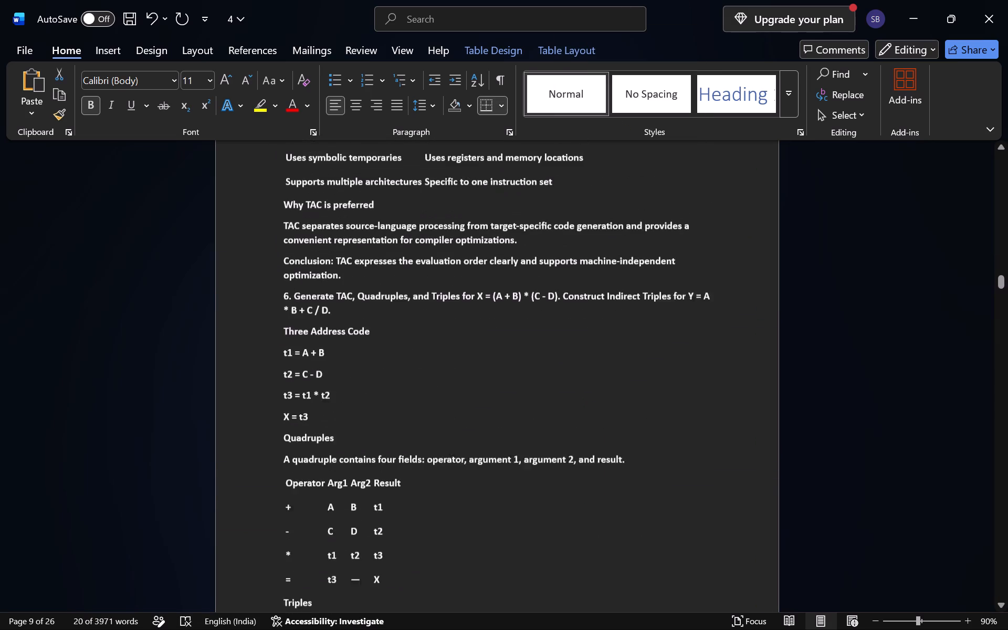
{"action": "left_click", "coordinate": [341, 518]}
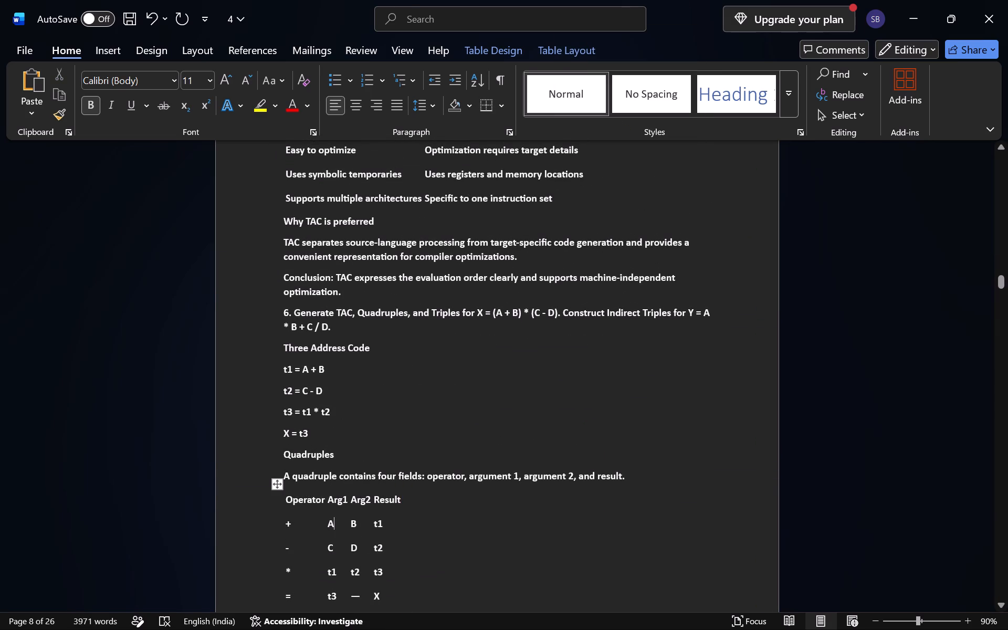
{"action": "left_click", "coordinate": [279, 481]}
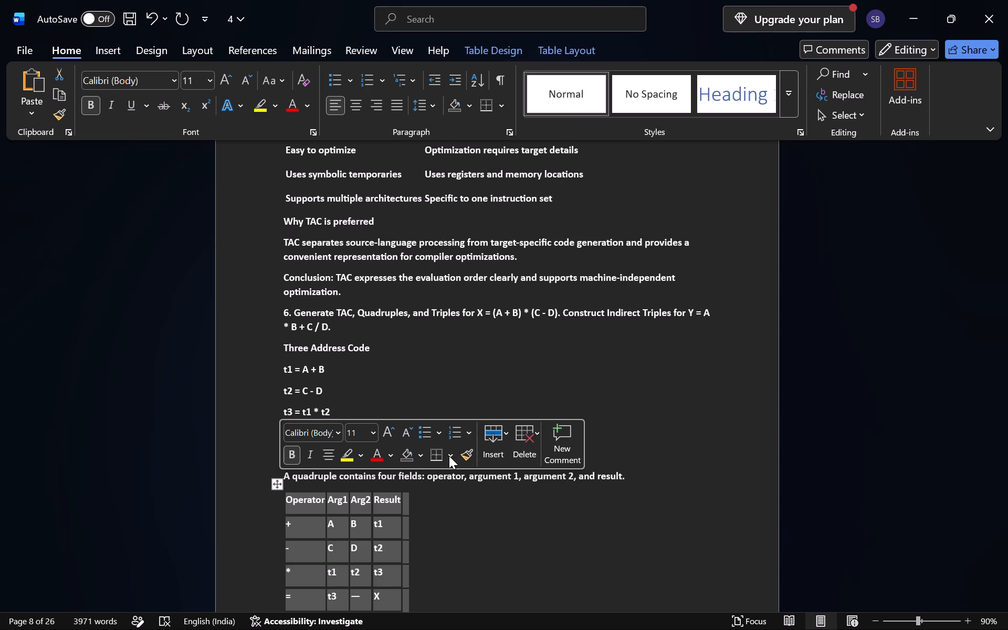
{"action": "left_click", "coordinate": [449, 456]}
{"action": "left_click", "coordinate": [501, 212]}
Apply borders to the comparison table under "TAC versus direct machine code".
{"action": "scroll", "coordinate": [453, 363], "scroll_direction": "up", "scroll_amount": 4}
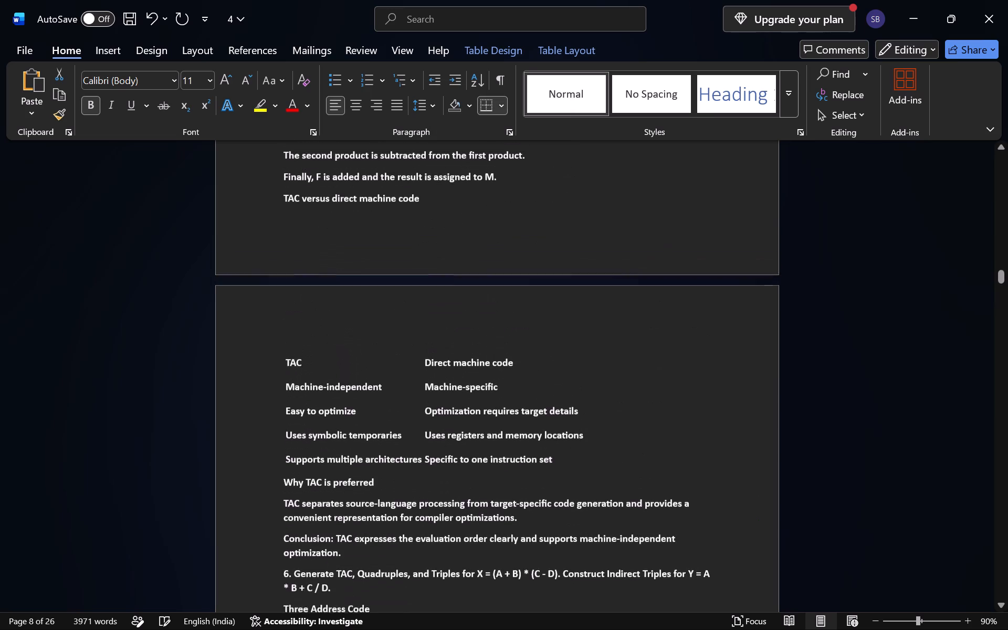
{"action": "left_click", "coordinate": [423, 403]}
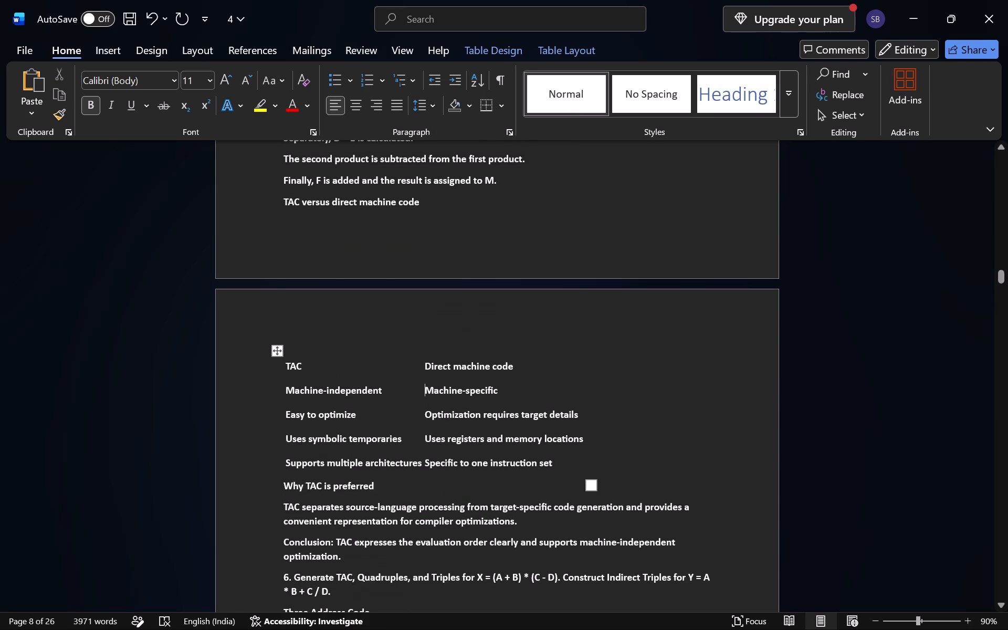
{"action": "left_click", "coordinate": [277, 350]}
{"action": "left_click", "coordinate": [452, 325]}
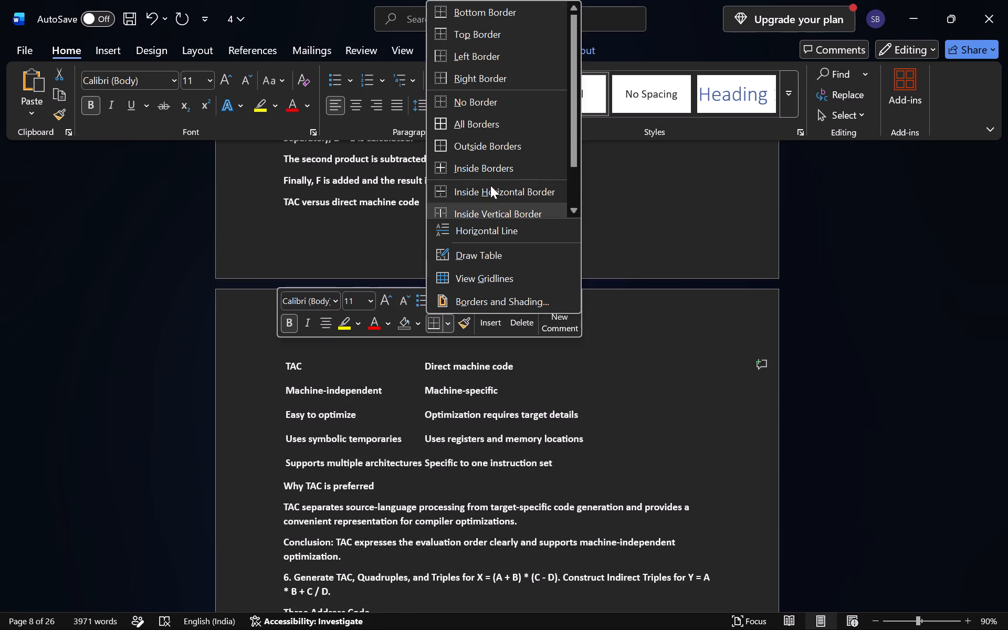
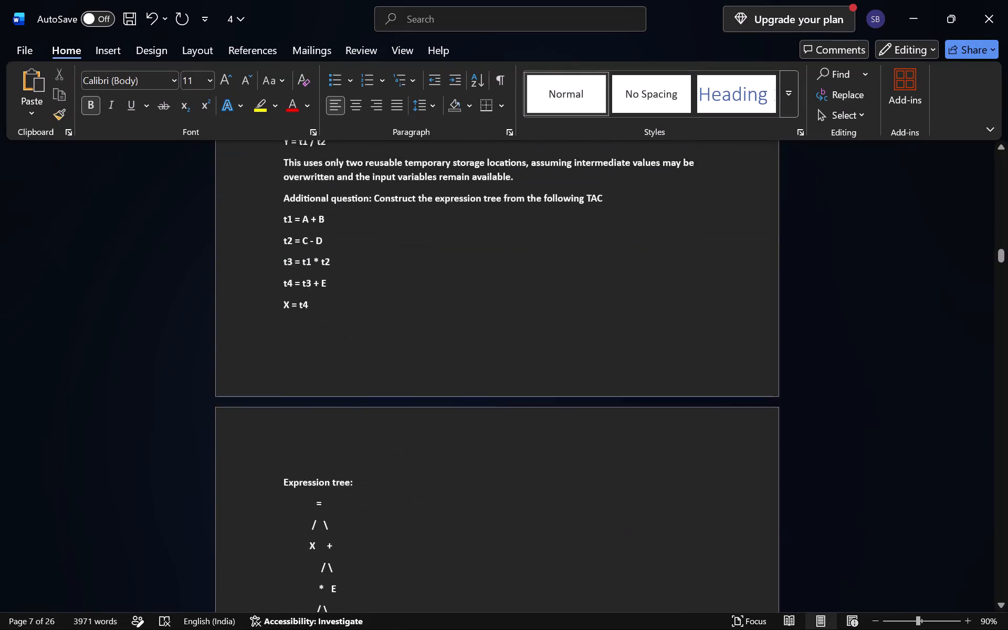
Apply all borders to the Feature, Syntax Tree, AST, DAG comparison table in question 2, which spans two pages.
{"action": "scroll", "coordinate": [371, 332], "scroll_direction": "up", "scroll_amount": 2}
{"action": "scroll", "coordinate": [371, 332], "scroll_direction": "down", "scroll_amount": 1}
{"action": "scroll", "coordinate": [371, 332], "scroll_direction": "up", "scroll_amount": 17}
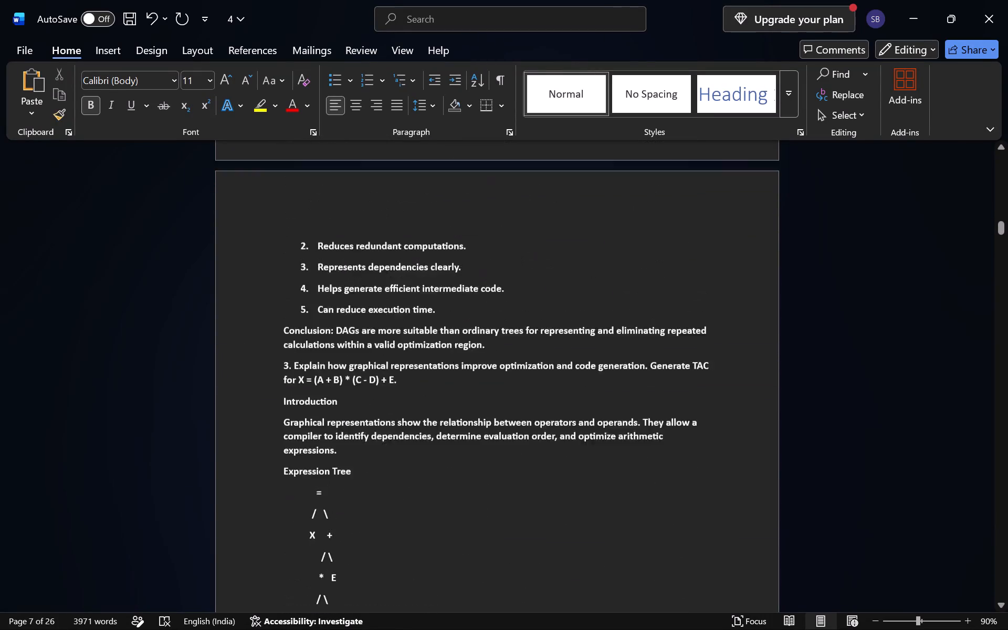
{"action": "scroll", "coordinate": [371, 332], "scroll_direction": "up", "scroll_amount": 13}
{"action": "scroll", "coordinate": [371, 332], "scroll_direction": "down", "scroll_amount": 1}
{"action": "scroll", "coordinate": [371, 332], "scroll_direction": "up", "scroll_amount": 1}
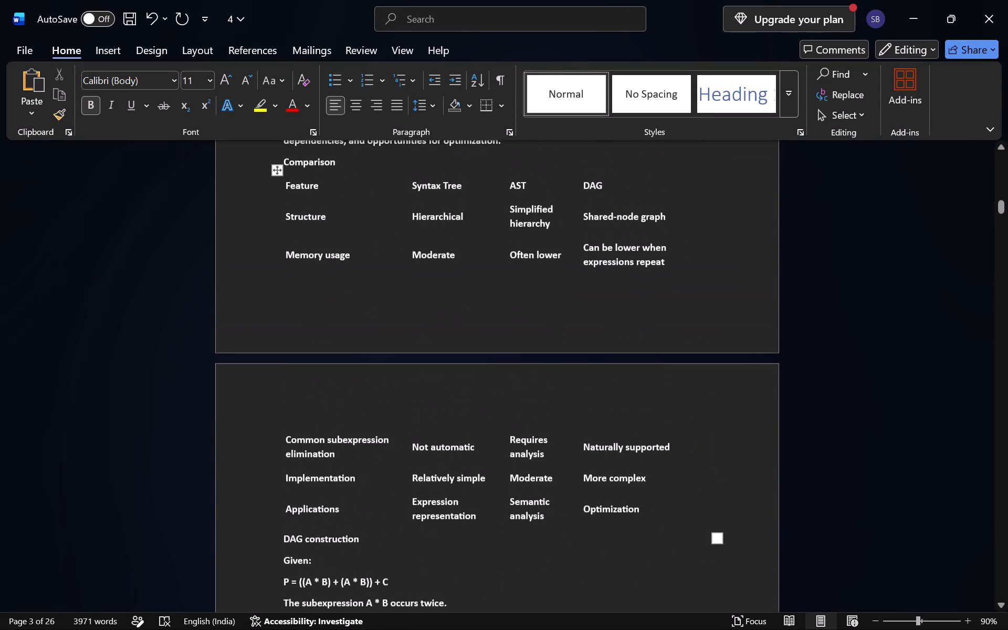
{"action": "left_click", "coordinate": [715, 540]}
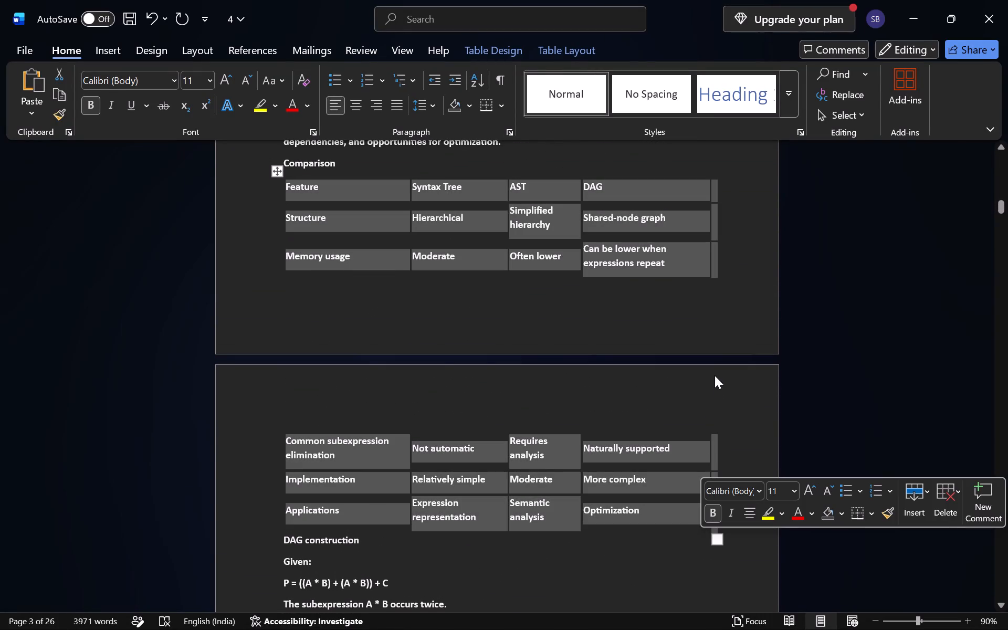
{"action": "left_click", "coordinate": [877, 509]}
{"action": "left_click", "coordinate": [905, 270]}
Select the question 2 heading, "Compare Syntax Trees, ASTs, and DAGs. Construct the DAG for P = (A * B) + (A * B) + C.".
{"action": "scroll", "coordinate": [533, 394], "scroll_direction": "up", "scroll_amount": 1}
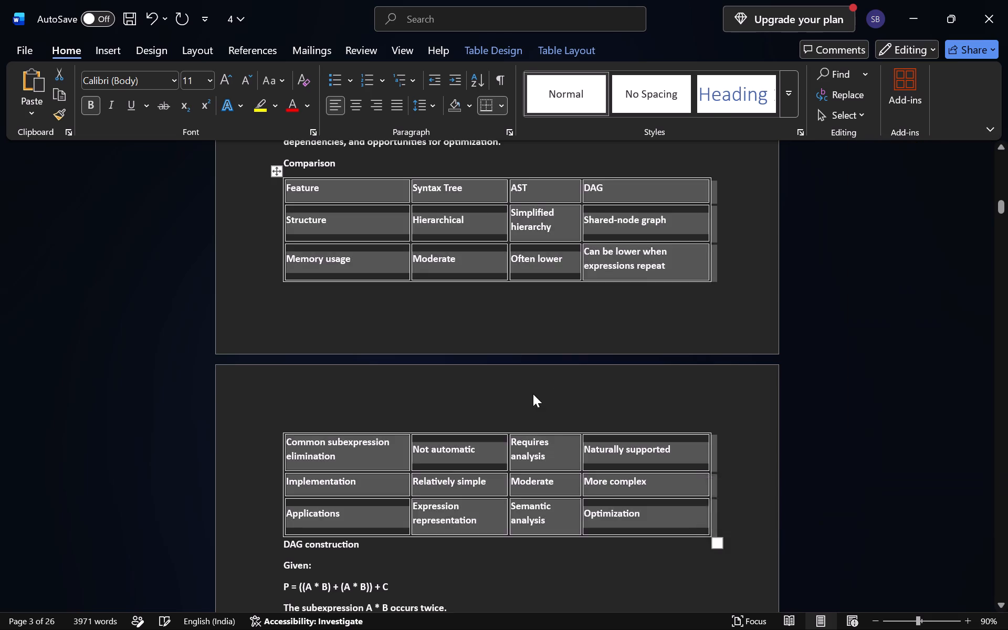
{"action": "scroll", "coordinate": [533, 394], "scroll_direction": "up", "scroll_amount": 8}
{"action": "scroll", "coordinate": [533, 395], "scroll_direction": "down", "scroll_amount": 2}
{"action": "scroll", "coordinate": [533, 395], "scroll_direction": "up", "scroll_amount": 1}
{"action": "scroll", "coordinate": [533, 395], "scroll_direction": "down", "scroll_amount": 1}
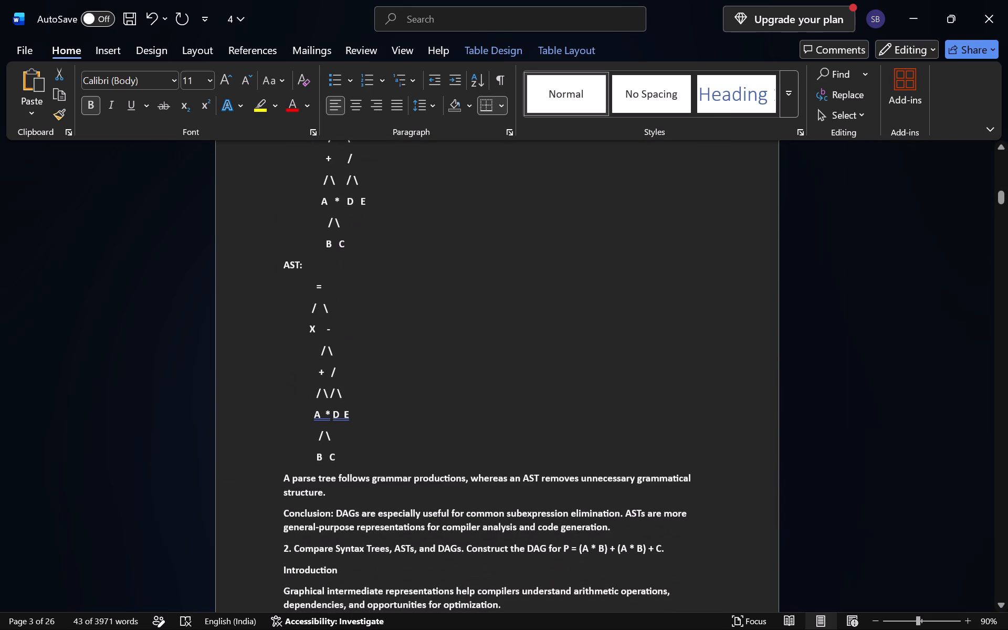
{"action": "left_click_drag", "start_coordinate": [675, 548], "coordinate": [277, 558]}
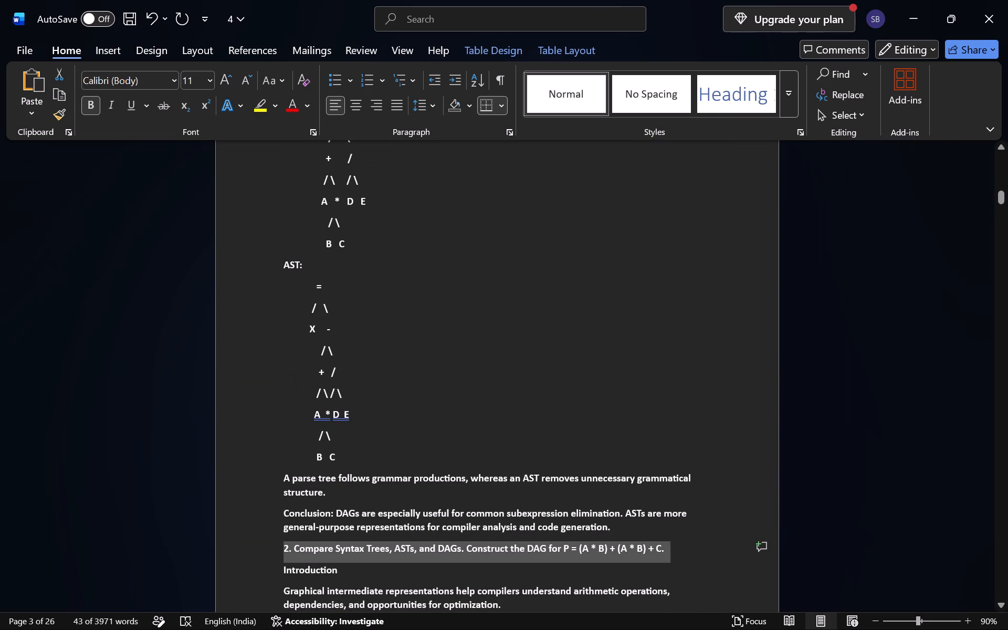
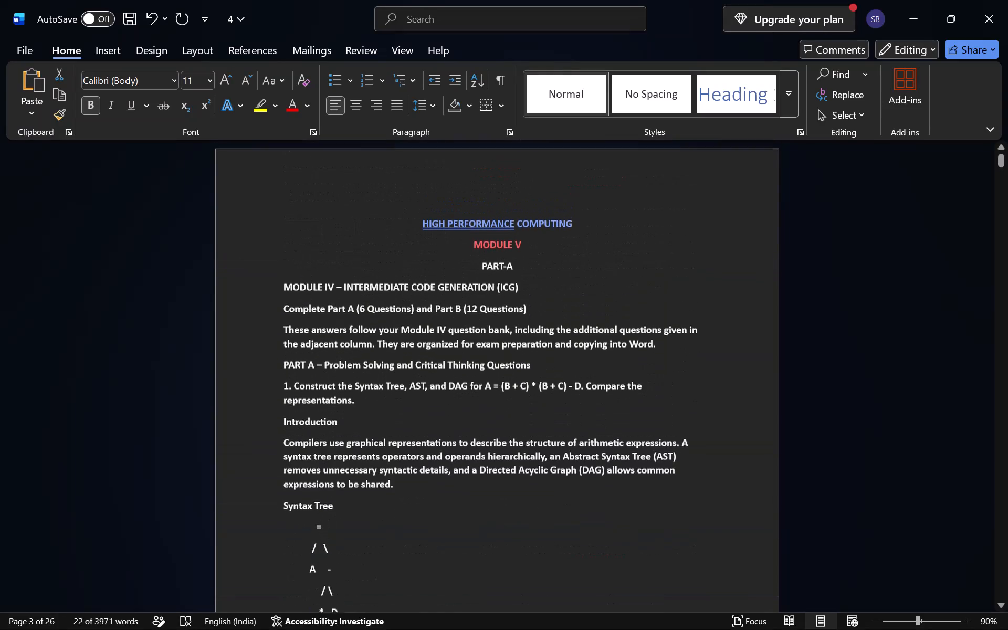
Delete the introductory lines above question 1, from "MODULE IV – INTERMEDIATE CODE GENERATION (ICG)" through "PART A – Problem Solving and Critical Thinking Questions".
{"action": "left_click_drag", "start_coordinate": [546, 370], "coordinate": [452, 351]}
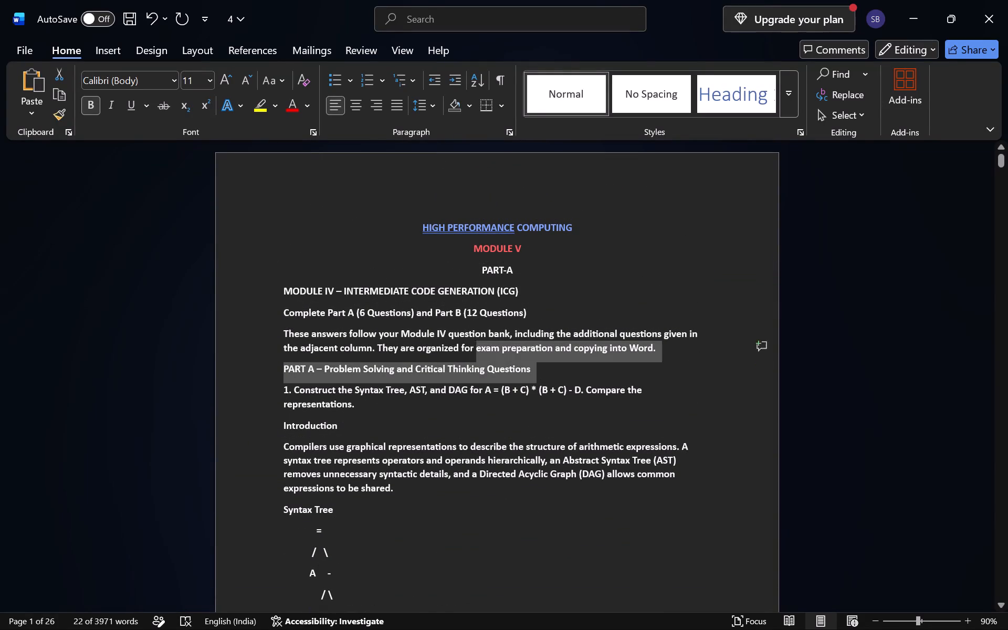
{"action": "left_click_drag", "start_coordinate": [452, 351], "coordinate": [252, 297]}
{"action": "key", "text": "BackSpace"}
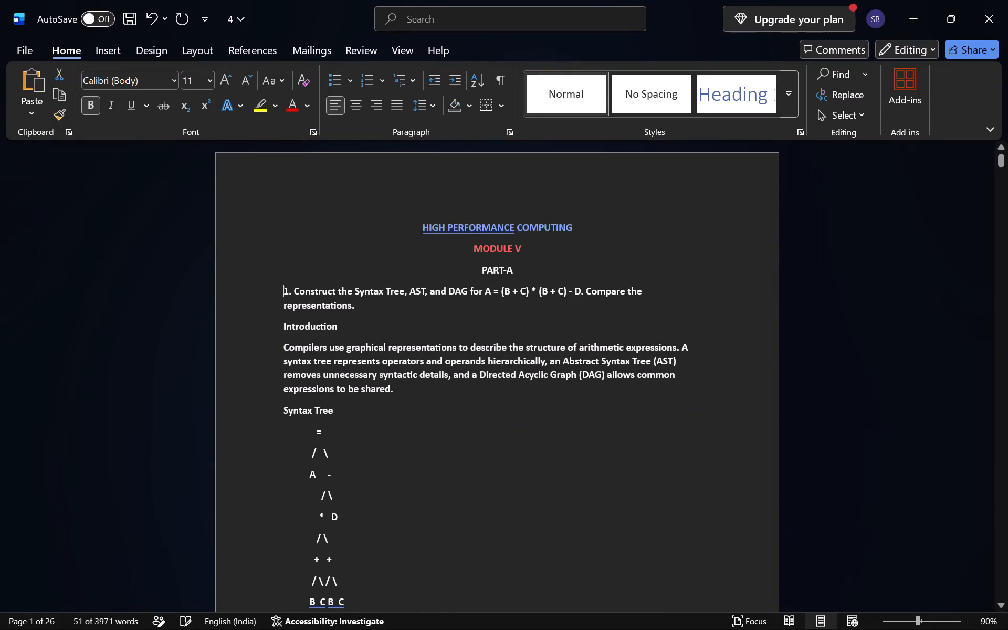
Correct the red module title at the top of the document to read MODULE IV.
{"action": "left_click", "coordinate": [541, 252]}
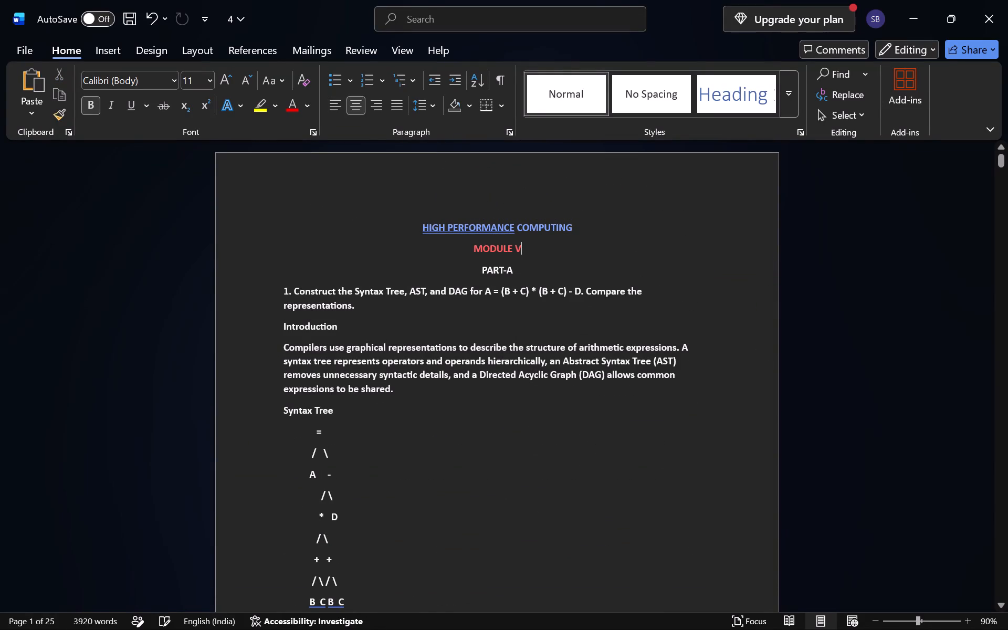
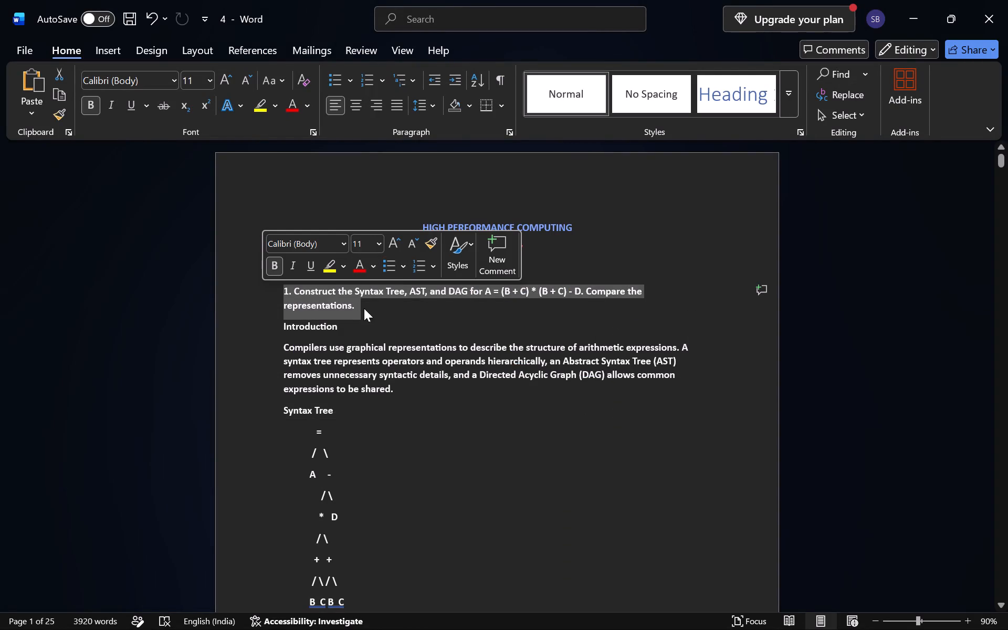
{"action": "left_click", "coordinate": [362, 267]}
{"action": "left_click", "coordinate": [379, 358]}
Apply all borders to question 1's table comparing Representation, Structure and Optimization capability.
{"action": "scroll", "coordinate": [385, 364], "scroll_direction": "down", "scroll_amount": 5}
{"action": "scroll", "coordinate": [385, 364], "scroll_direction": "up", "scroll_amount": 1}
{"action": "scroll", "coordinate": [385, 364], "scroll_direction": "down", "scroll_amount": 1}
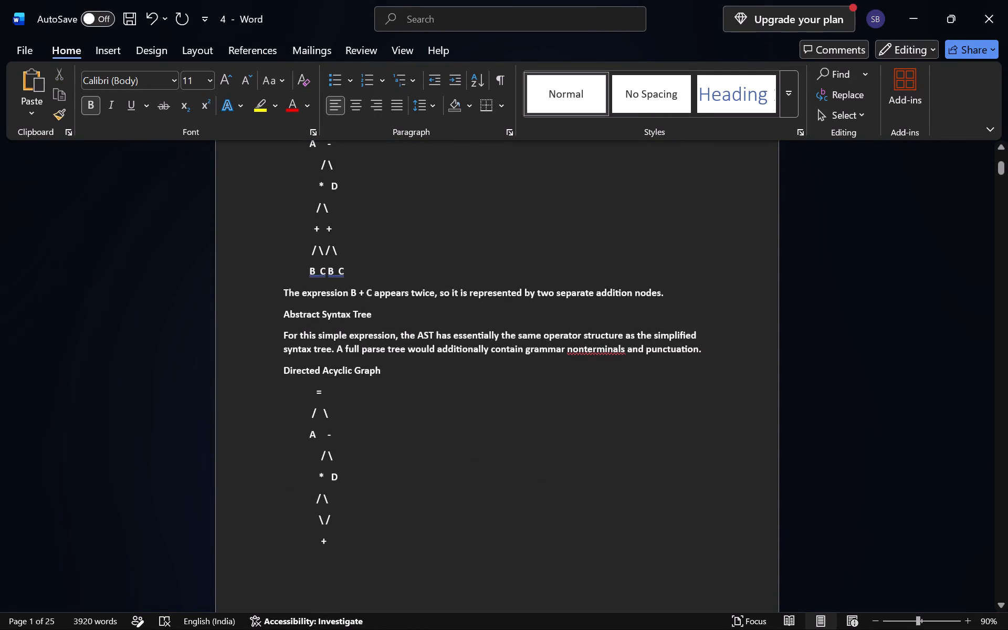
{"action": "scroll", "coordinate": [385, 364], "scroll_direction": "down", "scroll_amount": 10}
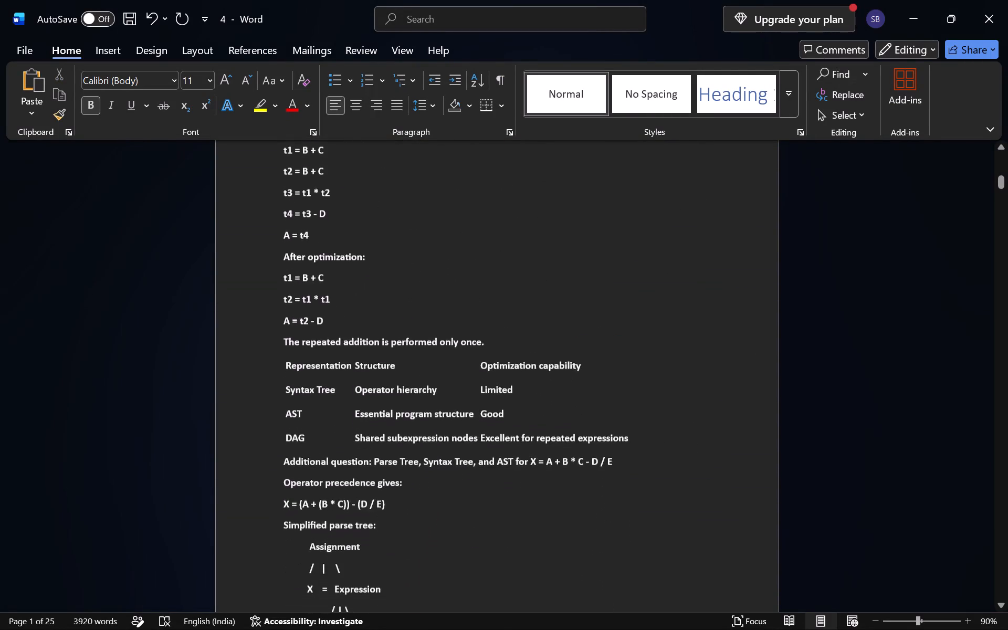
{"action": "scroll", "coordinate": [385, 364], "scroll_direction": "down", "scroll_amount": 1}
{"action": "left_click", "coordinate": [272, 283]}
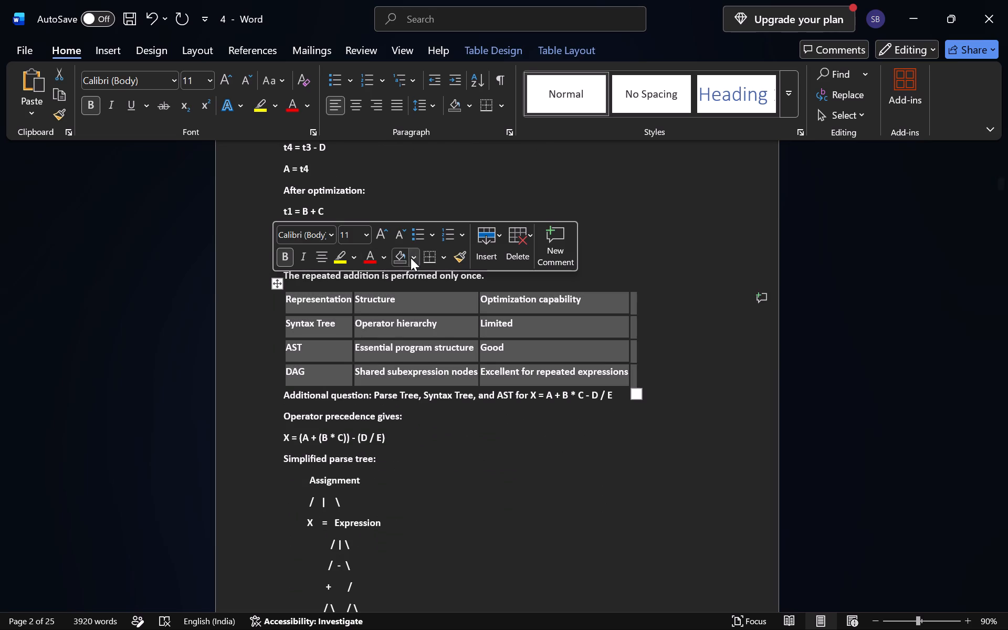
{"action": "left_click", "coordinate": [445, 258]}
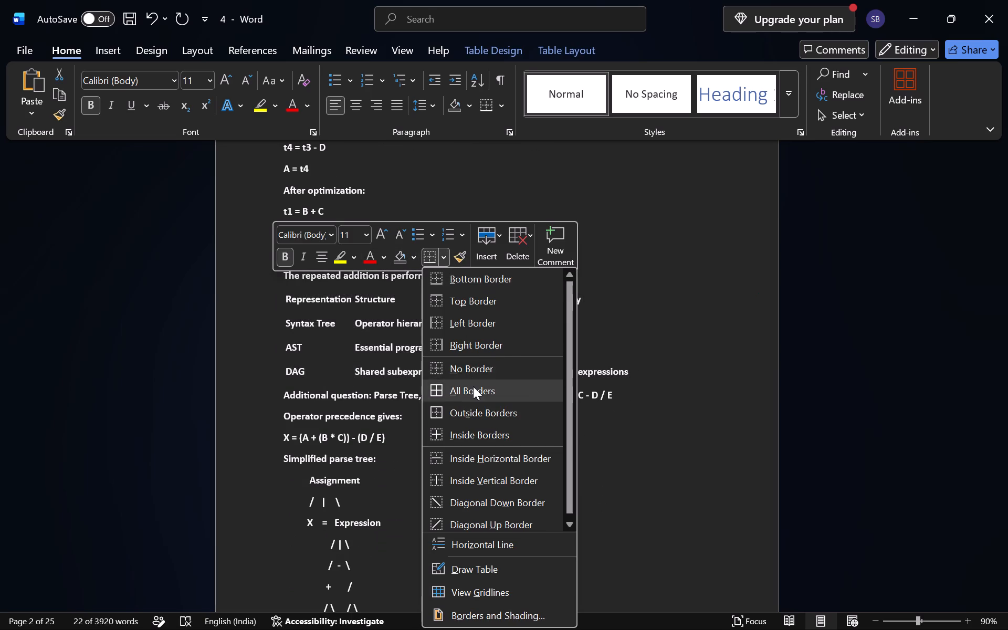
{"action": "left_click", "coordinate": [473, 386]}
{"action": "scroll", "coordinate": [395, 370], "scroll_direction": "down", "scroll_amount": 2}
{"action": "left_click", "coordinate": [392, 355]}
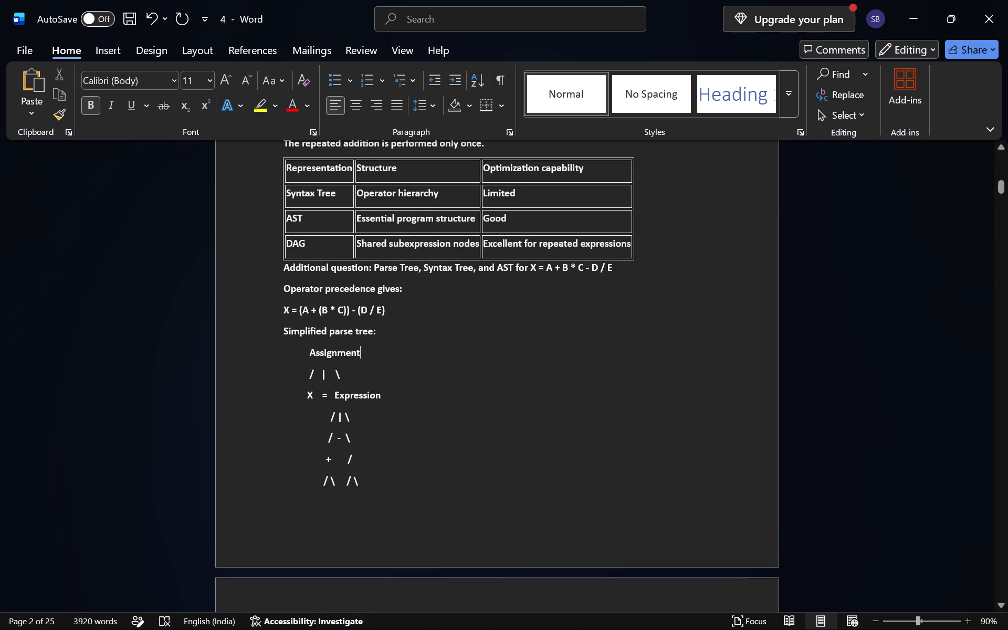
Look through the answers from question 1's simplified parse tree to question 3, checking which headings and tables still need formatting.
{"action": "left_click_drag", "start_coordinate": [292, 346], "coordinate": [403, 497]}
{"action": "scroll", "coordinate": [405, 471], "scroll_direction": "down", "scroll_amount": 9}
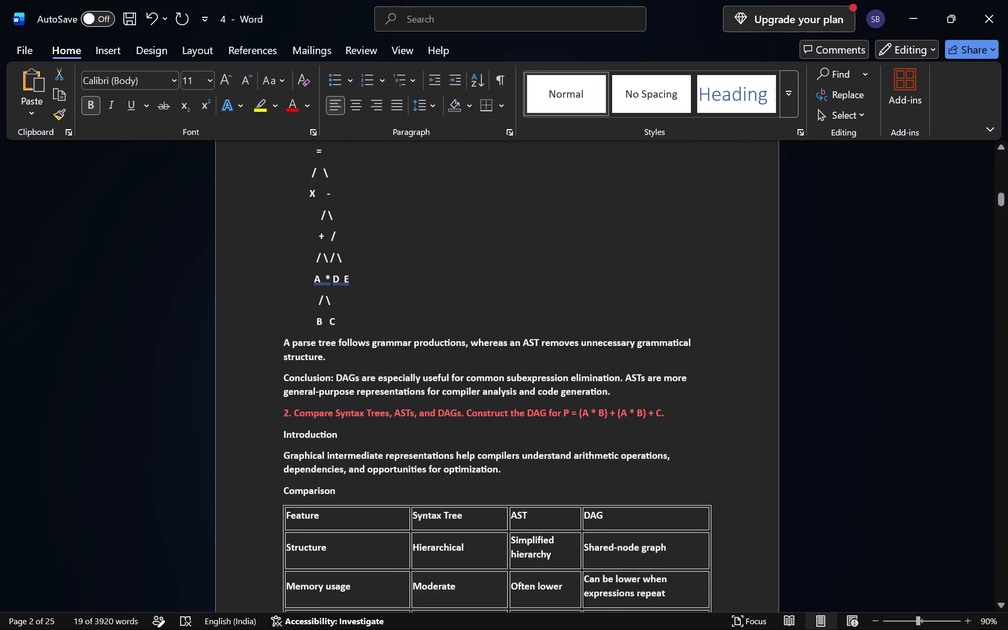
{"action": "scroll", "coordinate": [472, 411], "scroll_direction": "down", "scroll_amount": 10}
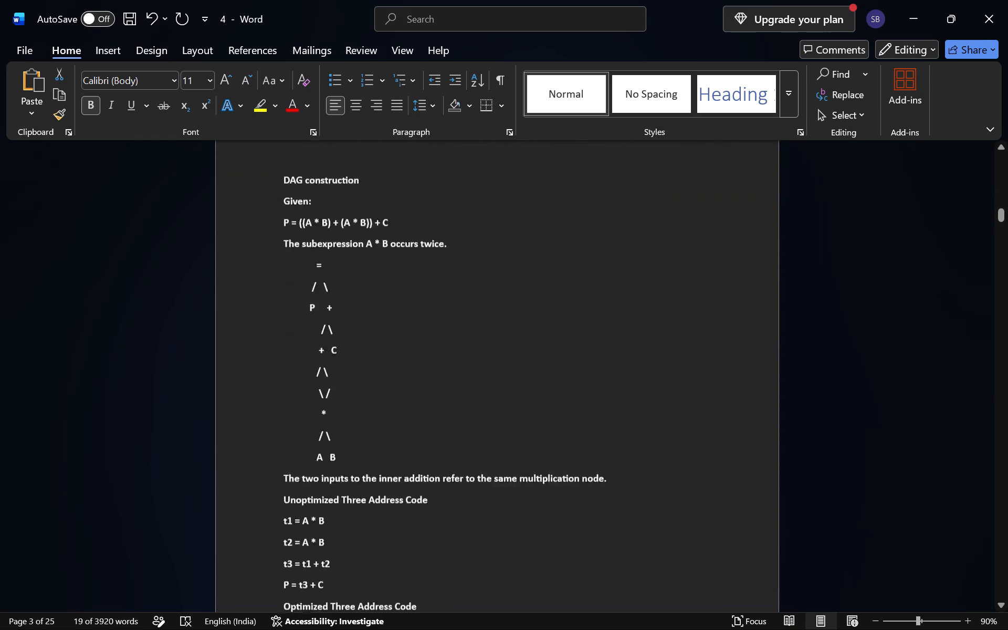
{"action": "scroll", "coordinate": [473, 411], "scroll_direction": "down", "scroll_amount": 15}
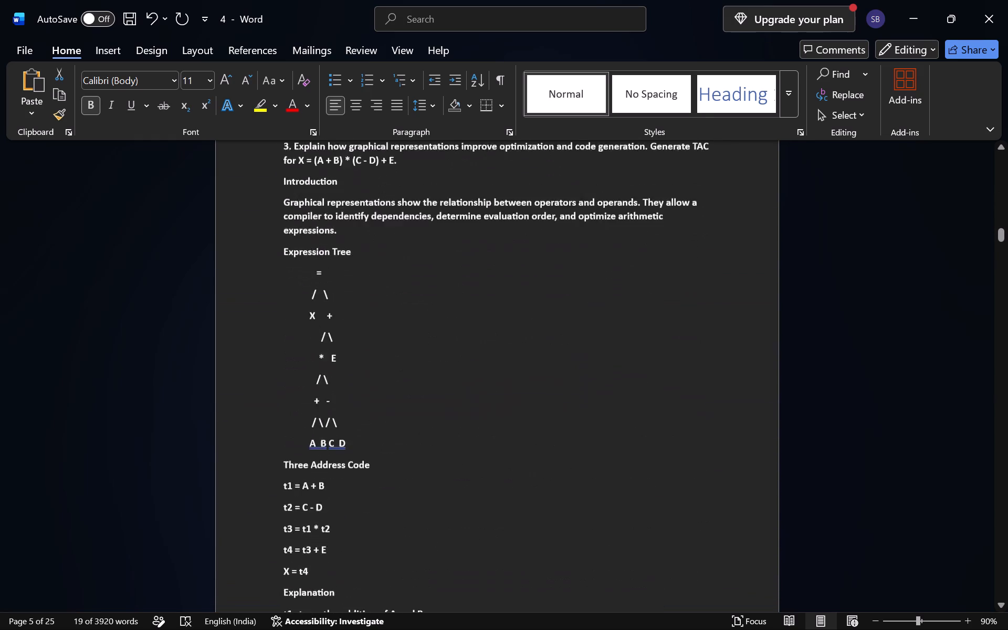
{"action": "scroll", "coordinate": [473, 410], "scroll_direction": "down", "scroll_amount": 2}
{"action": "scroll", "coordinate": [473, 410], "scroll_direction": "up", "scroll_amount": 1}
{"action": "scroll", "coordinate": [473, 410], "scroll_direction": "down", "scroll_amount": 1}
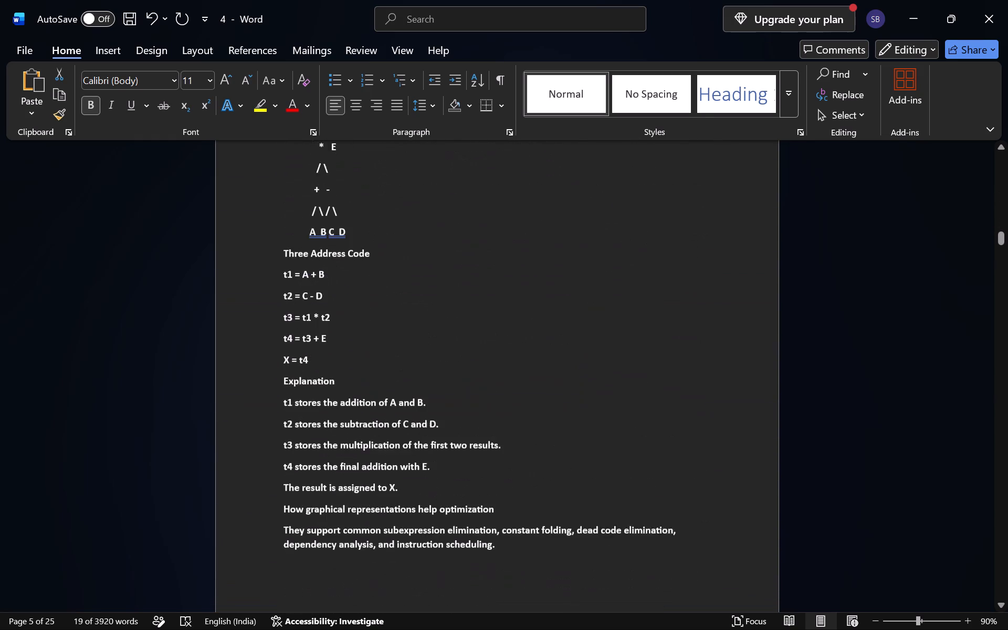
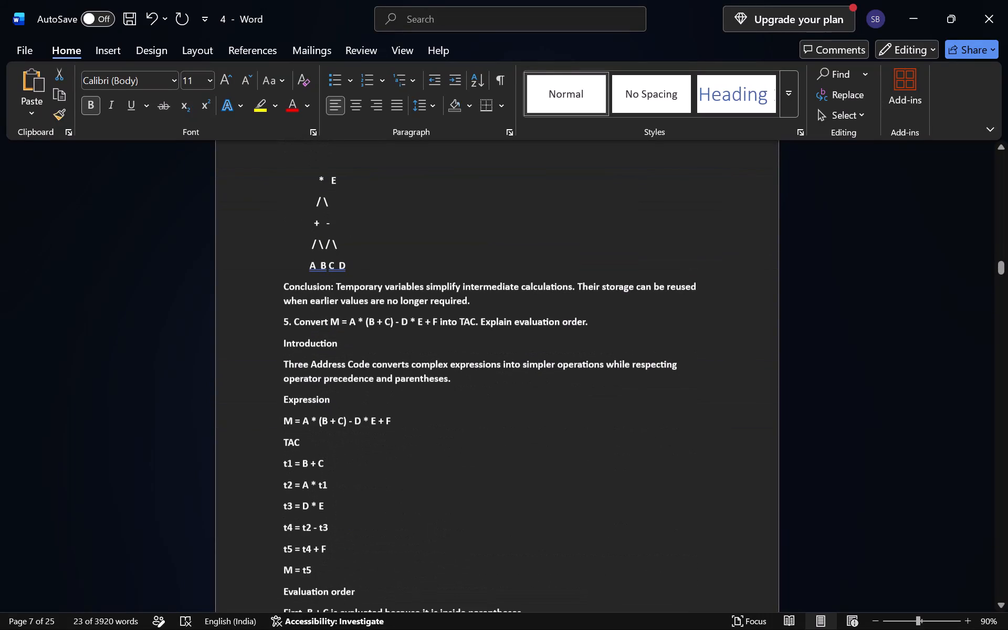
Colour the question 5 heading about converting M = A * (B + C) - D * E + F into TAC red.
{"action": "left_click_drag", "start_coordinate": [612, 320], "coordinate": [275, 324]}
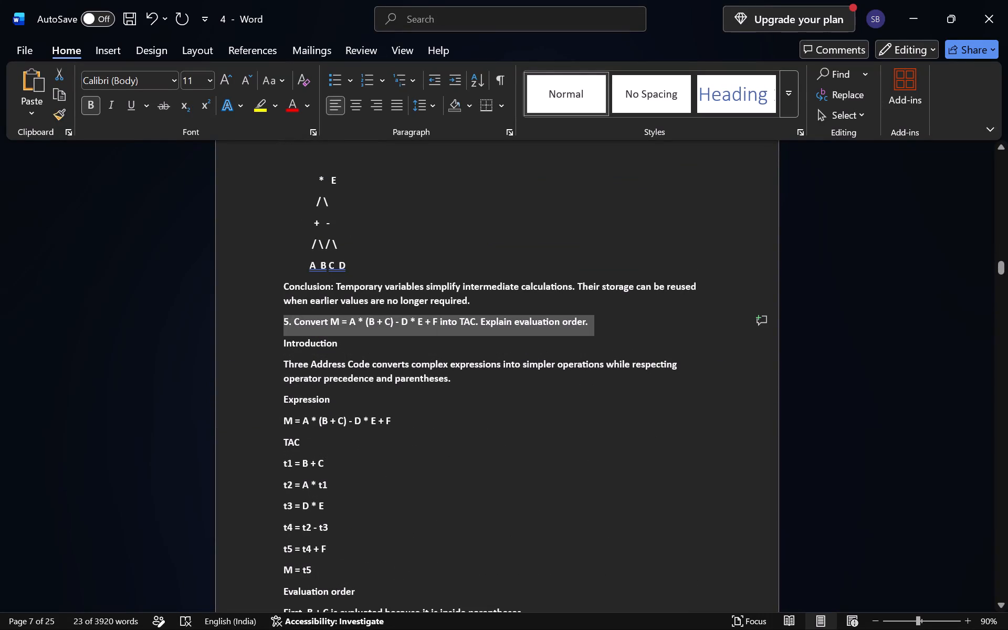
{"action": "left_click", "coordinate": [364, 297]}
Colour the question 6 heading about generating TAC, Quadruples, and Triples for X = (A + B) * (C - D) red.
{"action": "scroll", "coordinate": [412, 425], "scroll_direction": "down", "scroll_amount": 7}
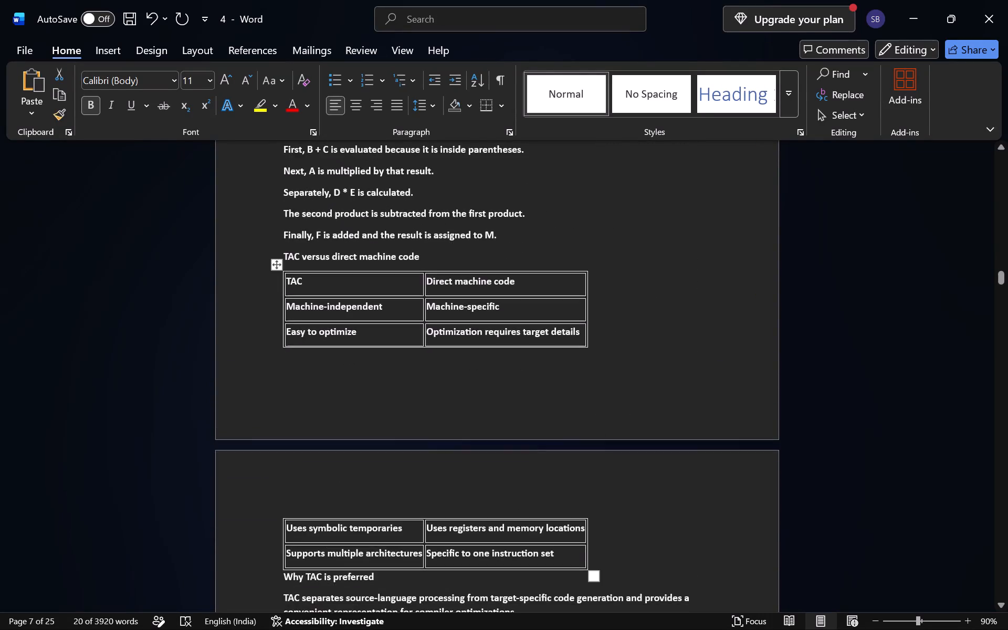
{"action": "scroll", "coordinate": [409, 417], "scroll_direction": "down", "scroll_amount": 7}
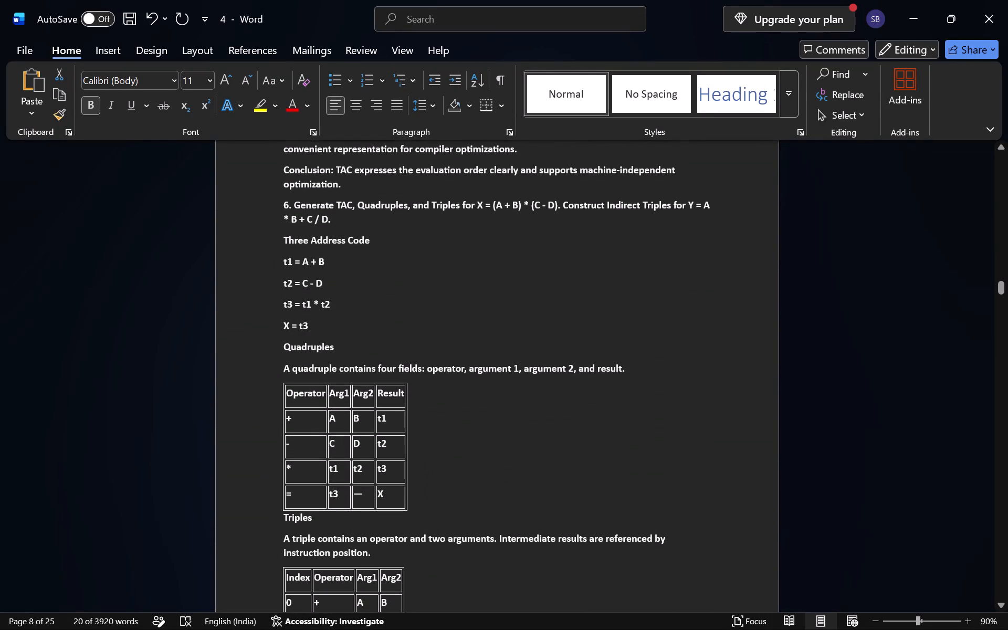
{"action": "left_click_drag", "start_coordinate": [358, 220], "coordinate": [272, 209]}
{"action": "left_click", "coordinate": [373, 180]}
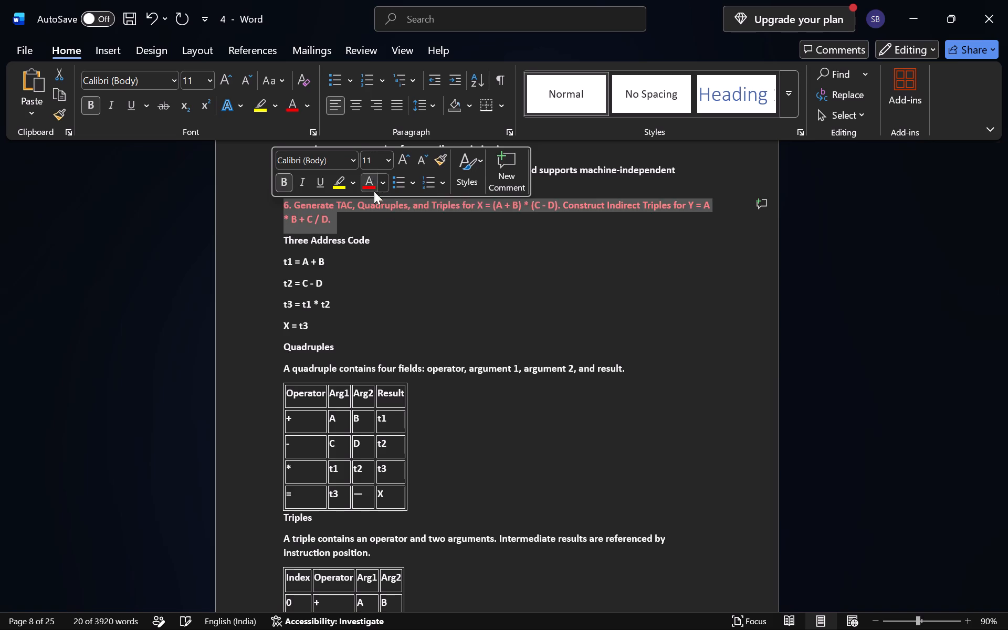
Colour the "PART B – Long Answer Questions" heading red and centre it.
{"action": "scroll", "coordinate": [441, 423], "scroll_direction": "down", "scroll_amount": 13}
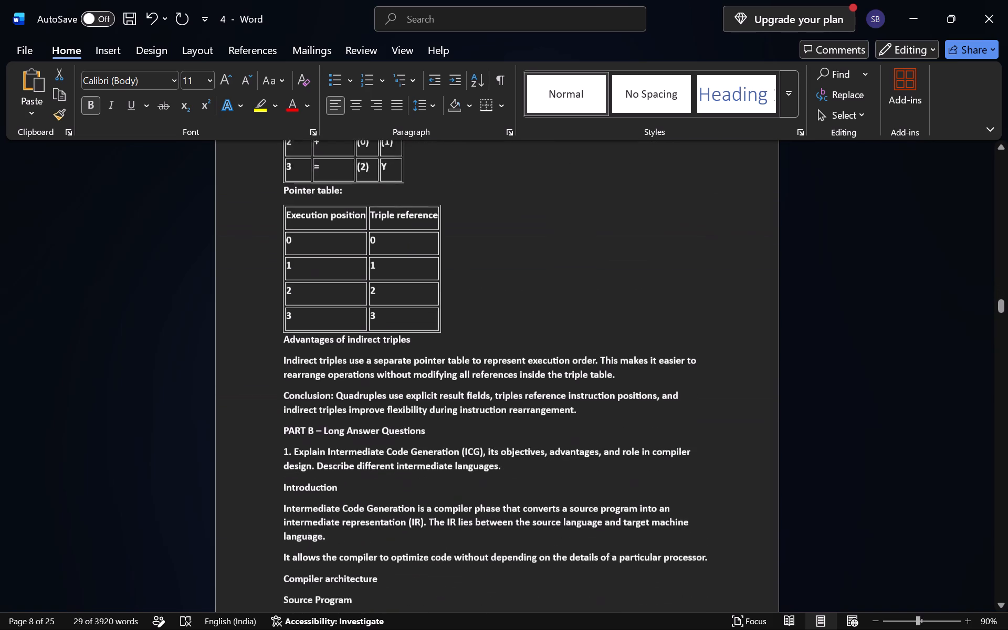
{"action": "left_click_drag", "start_coordinate": [422, 398], "coordinate": [250, 398]}
{"action": "left_click", "coordinate": [346, 366]}
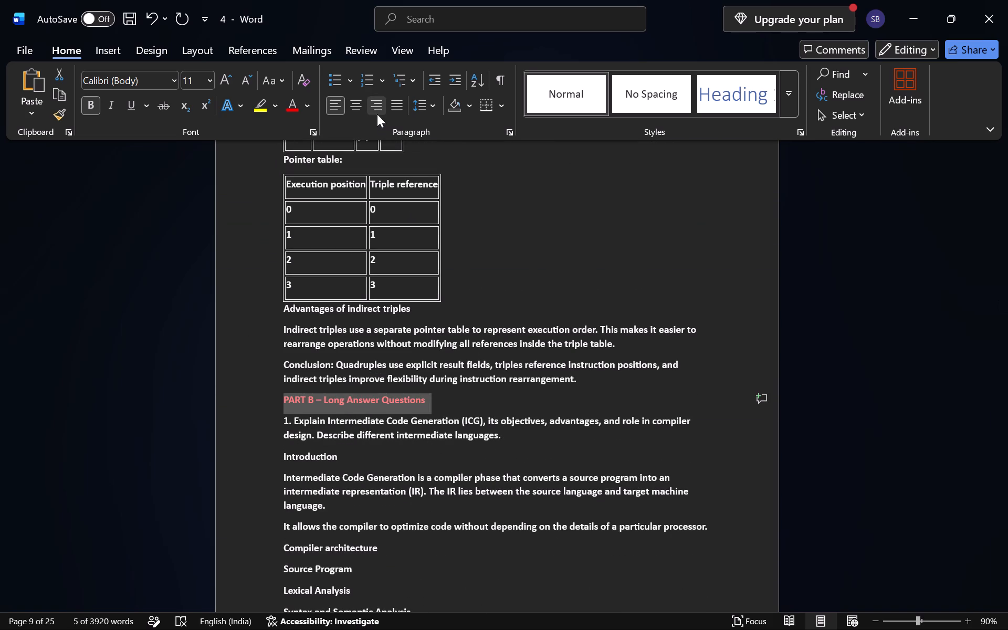
{"action": "left_click", "coordinate": [362, 104]}
Colour the Part B question 1 heading about Intermediate Code Generation, its objectives, advantages, and role red.
{"action": "scroll", "coordinate": [465, 398], "scroll_direction": "down", "scroll_amount": 3}
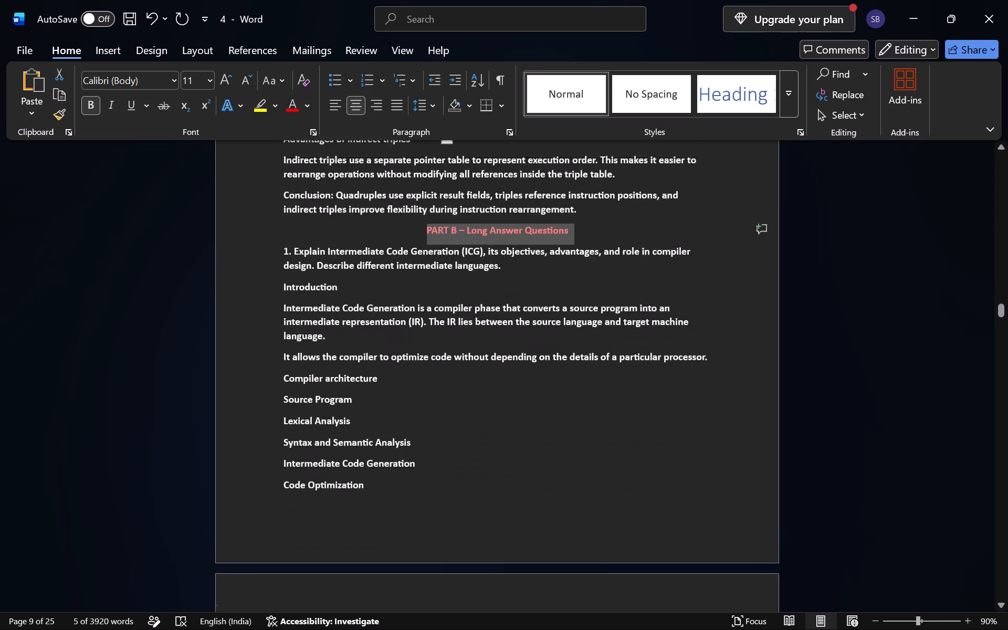
{"action": "left_click_drag", "start_coordinate": [503, 241], "coordinate": [268, 223]}
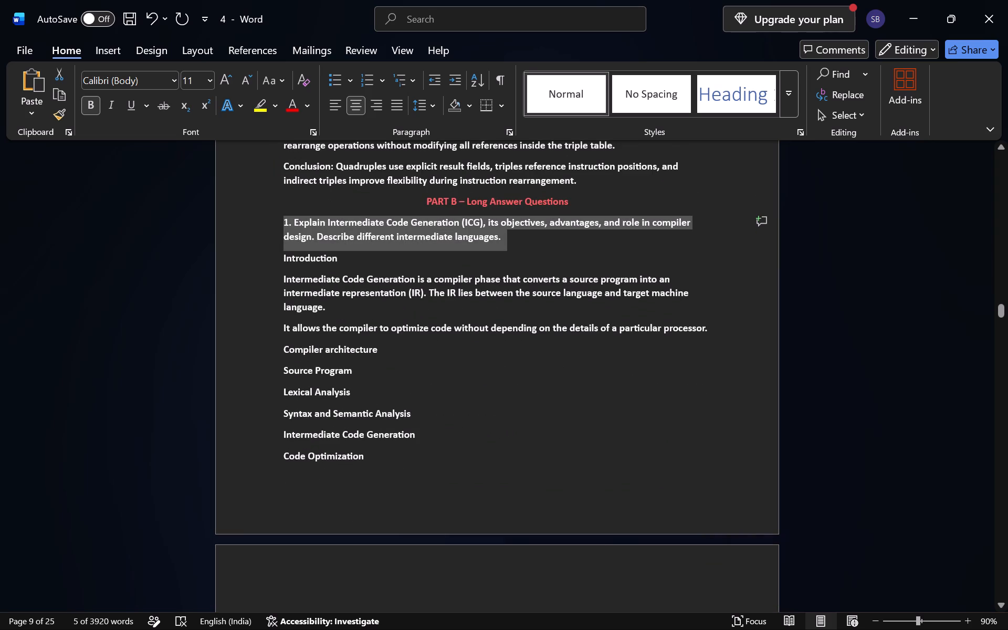
{"action": "left_click_drag", "start_coordinate": [268, 223], "coordinate": [267, 223]}
{"action": "left_click", "coordinate": [370, 188]}
Colour the Part B question 3 heading about the complete ICG process from syntax analysis to code optimization red.
{"action": "scroll", "coordinate": [414, 415], "scroll_direction": "down", "scroll_amount": 4}
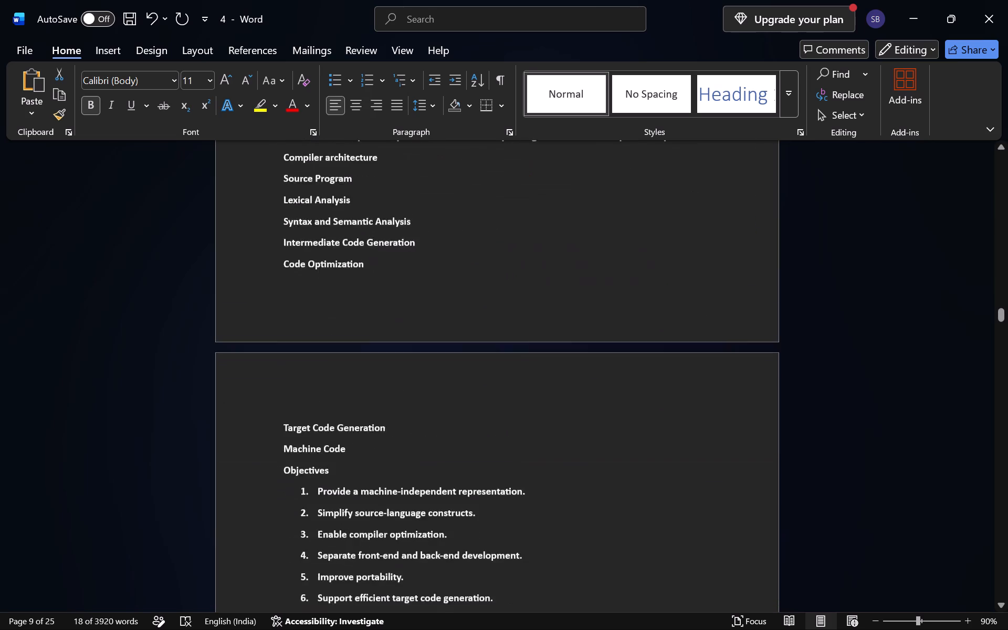
{"action": "scroll", "coordinate": [414, 415], "scroll_direction": "down", "scroll_amount": 13}
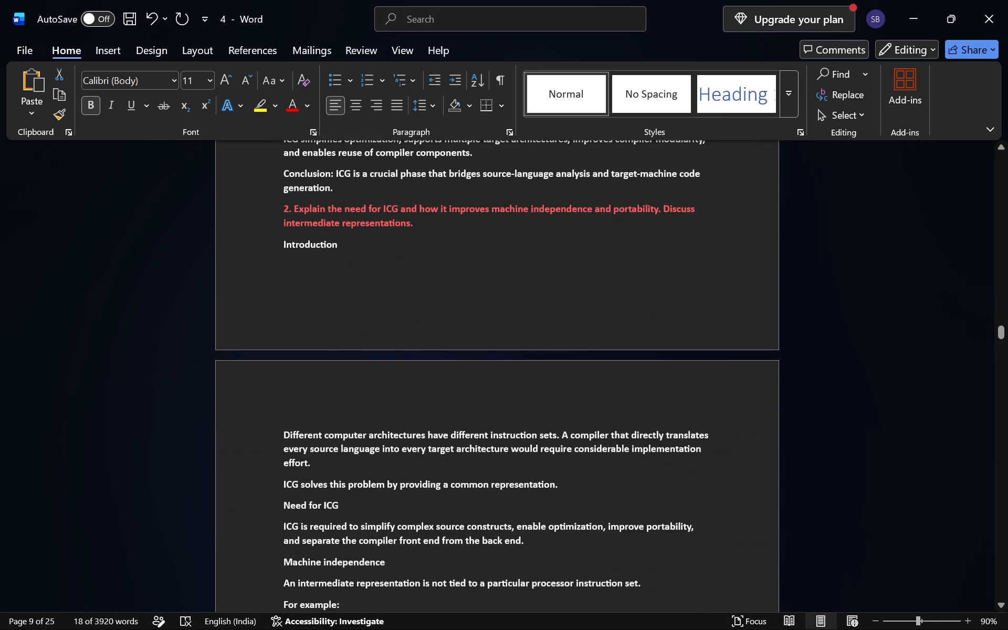
{"action": "scroll", "coordinate": [414, 415], "scroll_direction": "down", "scroll_amount": 16}
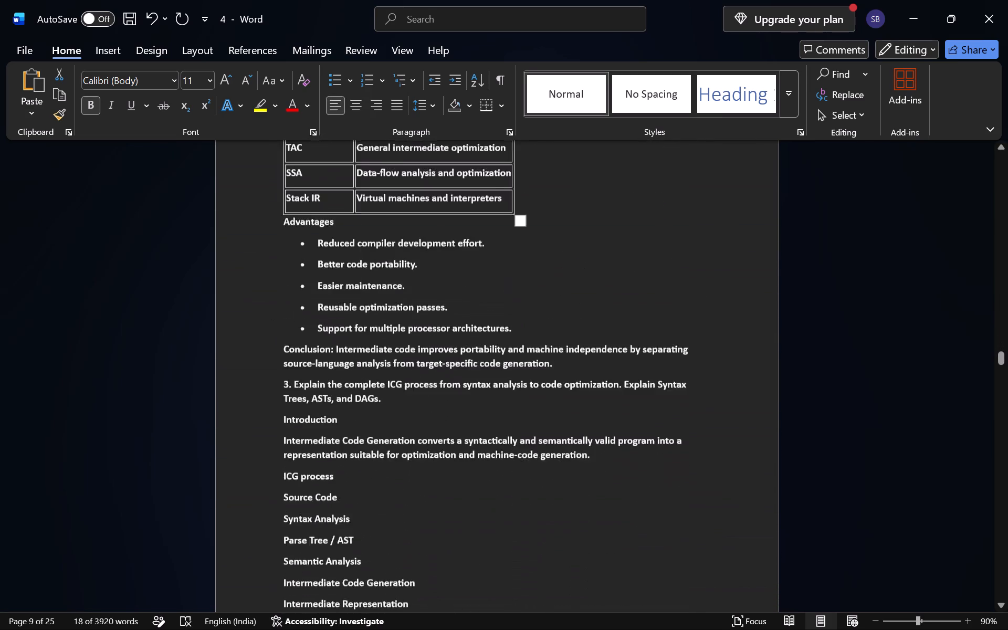
{"action": "scroll", "coordinate": [414, 415], "scroll_direction": "down", "scroll_amount": 3}
{"action": "scroll", "coordinate": [414, 415], "scroll_direction": "up", "scroll_amount": 3}
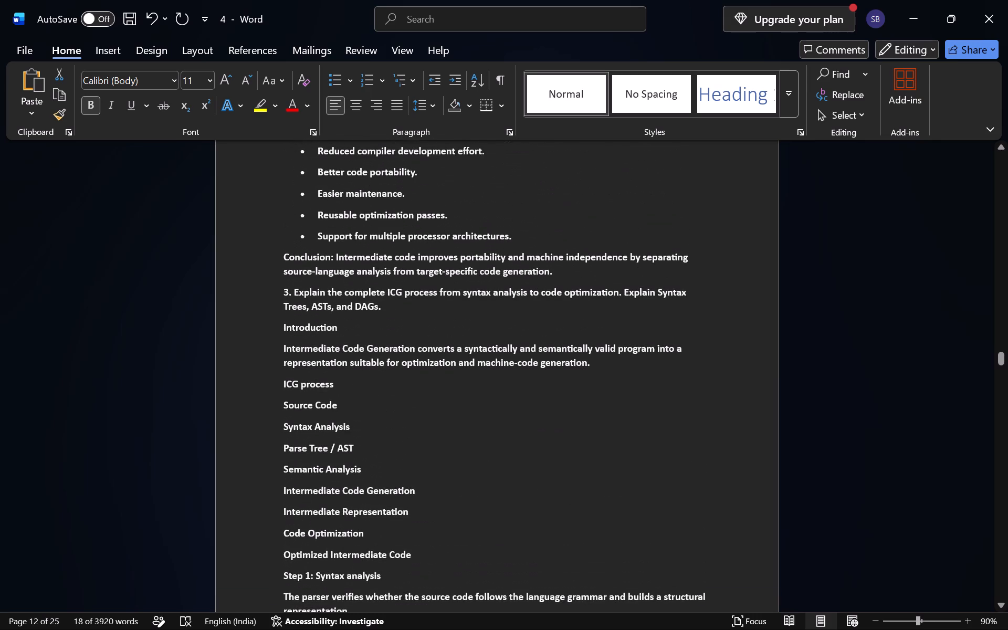
{"action": "left_click_drag", "start_coordinate": [381, 303], "coordinate": [278, 297]}
{"action": "left_click", "coordinate": [372, 272]}
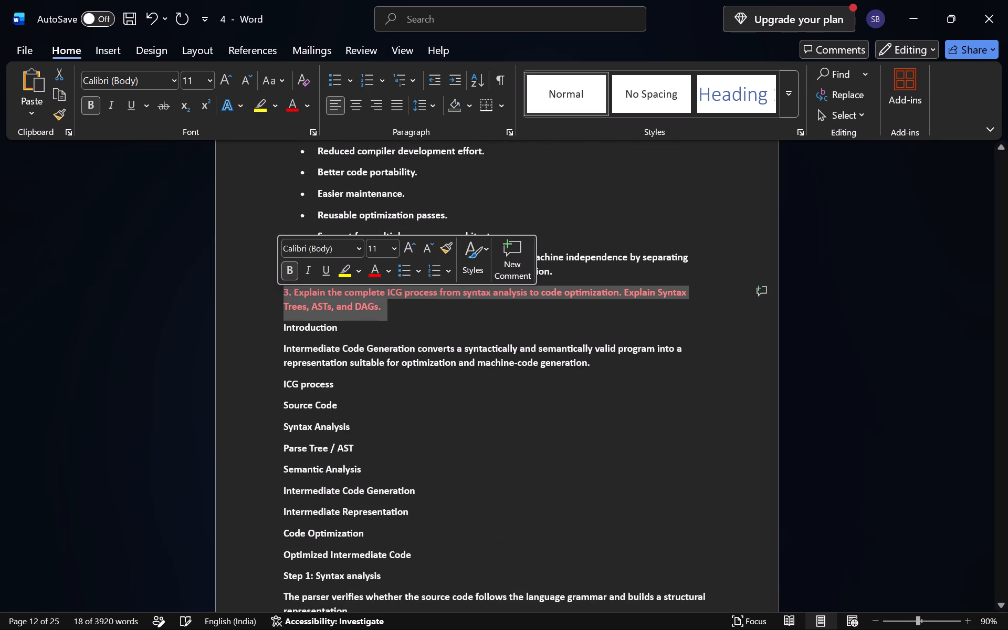
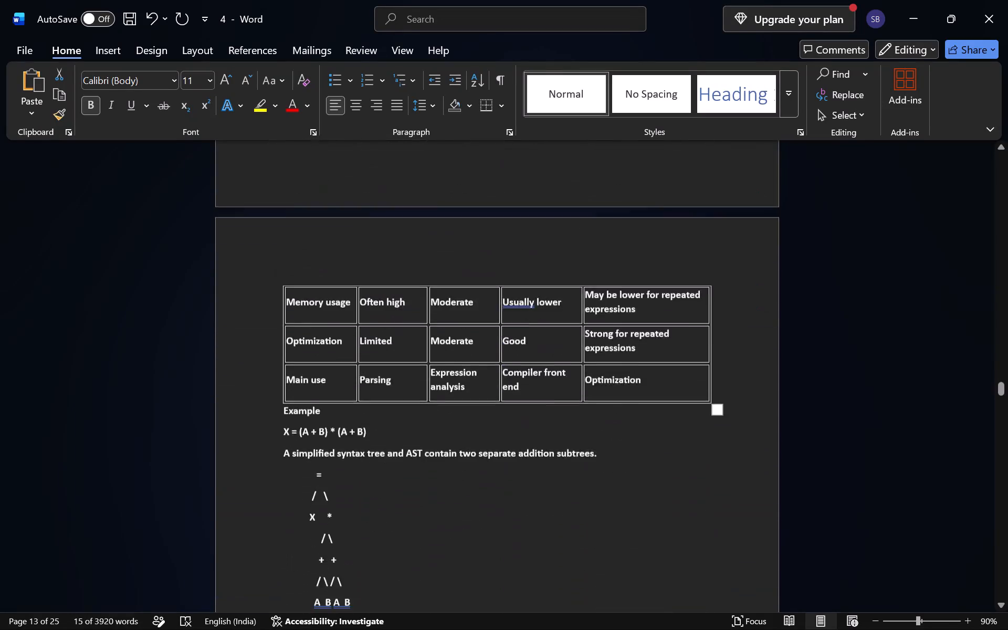
Colour the Part B question 5 heading about constructing a DAG for arithmetic expressions and eliminating redundant computations red.
{"action": "scroll", "coordinate": [399, 383], "scroll_direction": "down", "scroll_amount": 8}
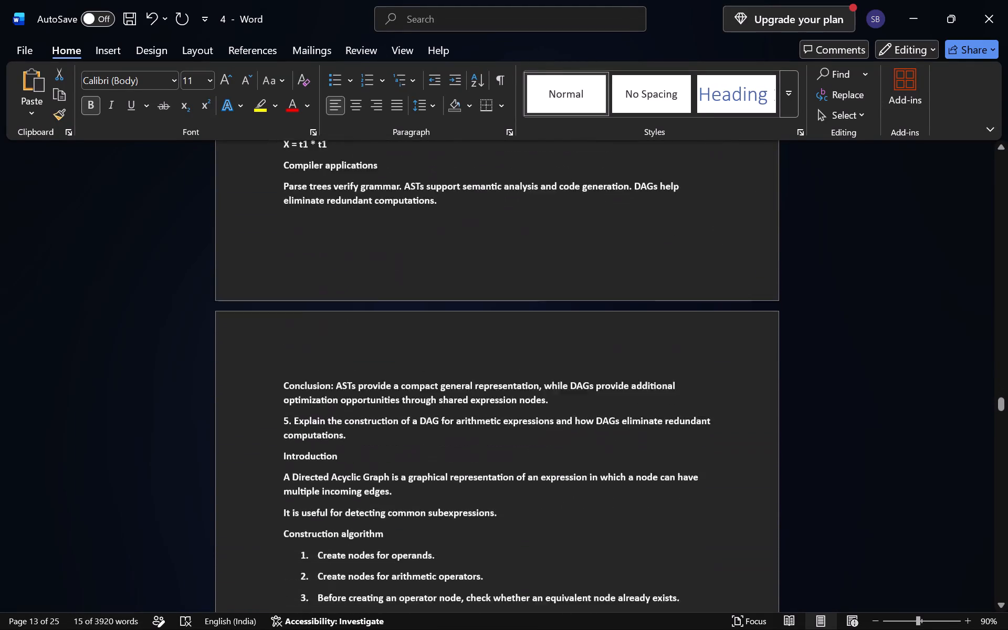
{"action": "scroll", "coordinate": [394, 372], "scroll_direction": "down", "scroll_amount": 1}
{"action": "left_click_drag", "start_coordinate": [369, 345], "coordinate": [286, 330]}
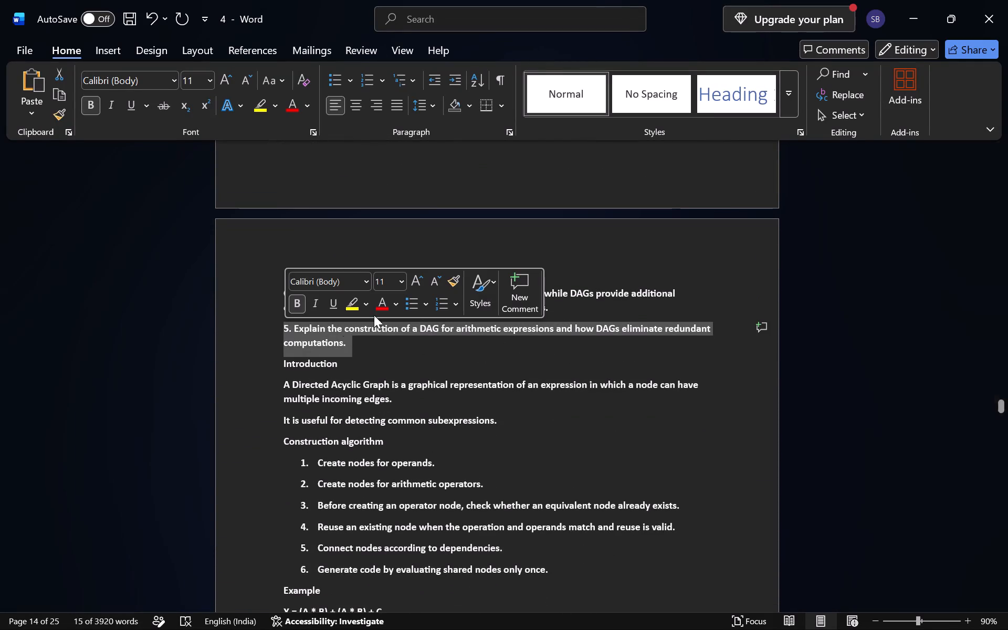
{"action": "left_click", "coordinate": [380, 298]}
Colour the next uncoloured Part B question heading after question 5 red.
{"action": "scroll", "coordinate": [398, 486], "scroll_direction": "up", "scroll_amount": 1}
{"action": "scroll", "coordinate": [398, 486], "scroll_direction": "down", "scroll_amount": 8}
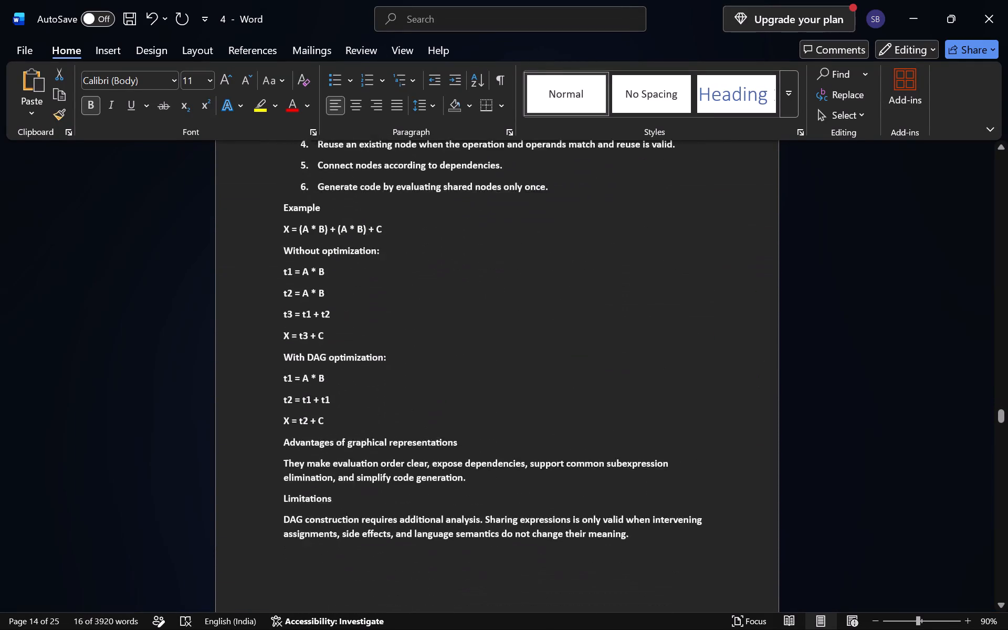
{"action": "scroll", "coordinate": [398, 482], "scroll_direction": "down", "scroll_amount": 4}
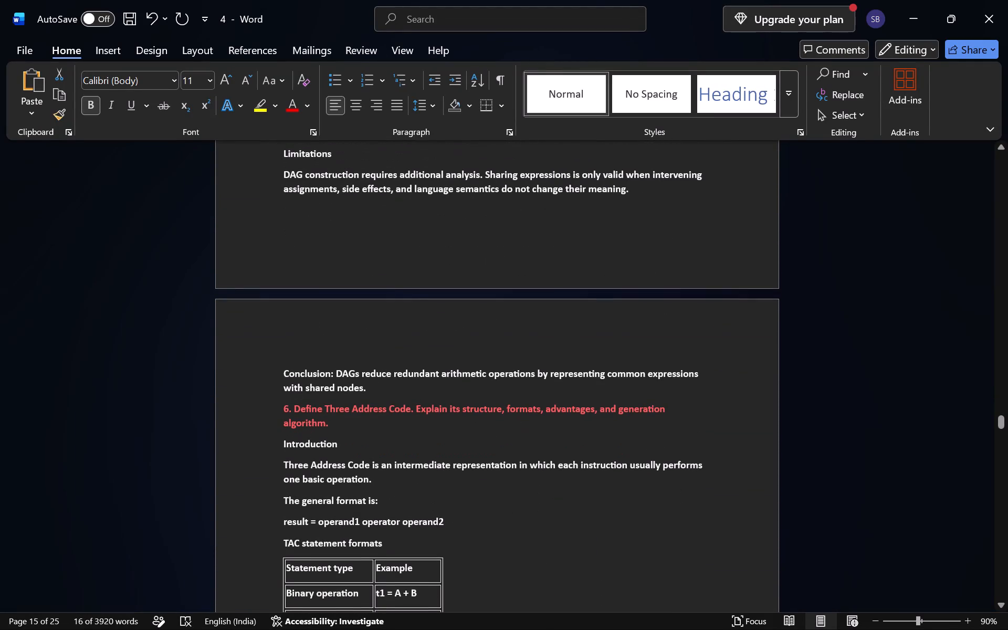
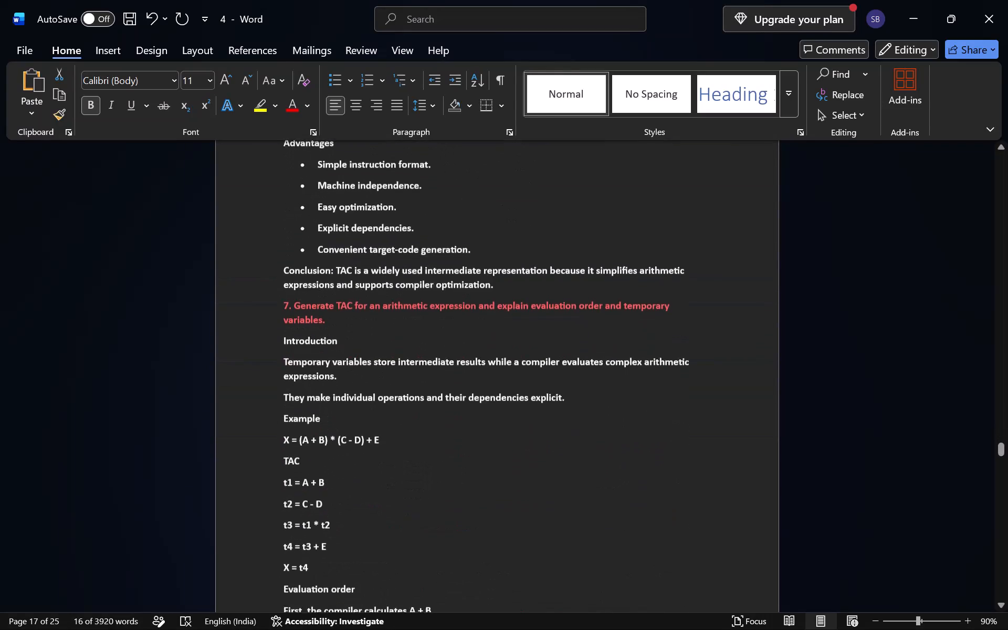
Colour the question 8 heading comparing TAC with direct machine code generation and explaining Quadruples red.
{"action": "scroll", "coordinate": [391, 475], "scroll_direction": "down", "scroll_amount": 8}
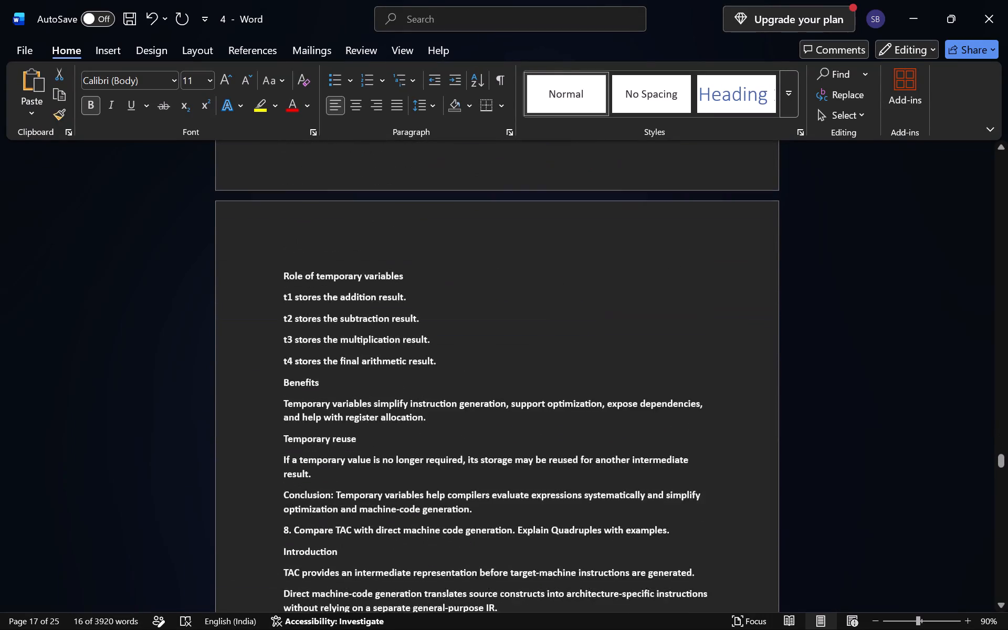
{"action": "scroll", "coordinate": [386, 457], "scroll_direction": "down", "scroll_amount": 3}
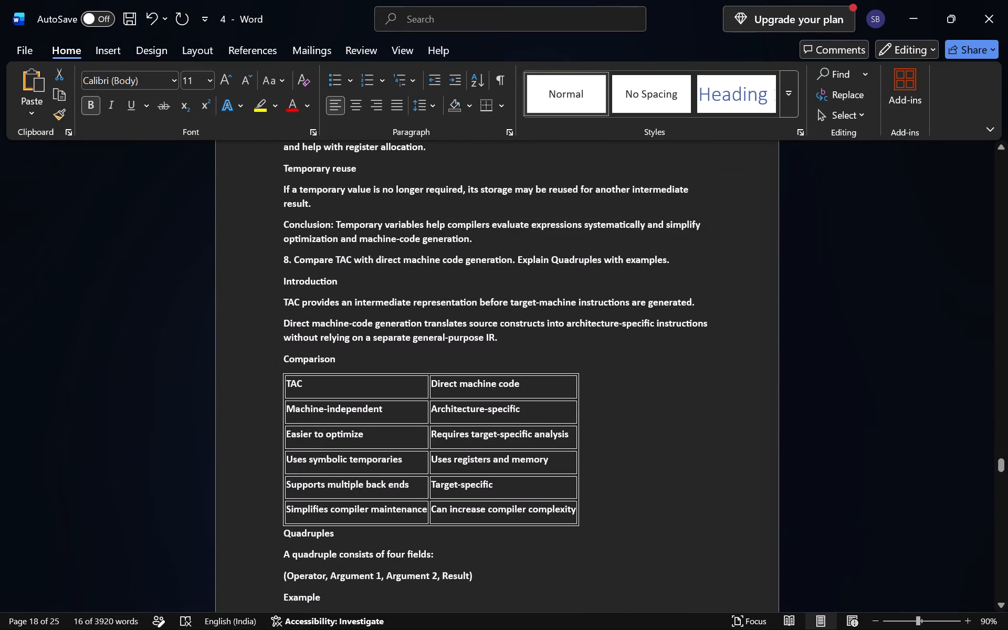
{"action": "left_click_drag", "start_coordinate": [691, 266], "coordinate": [260, 270]}
{"action": "left_click", "coordinate": [346, 241]}
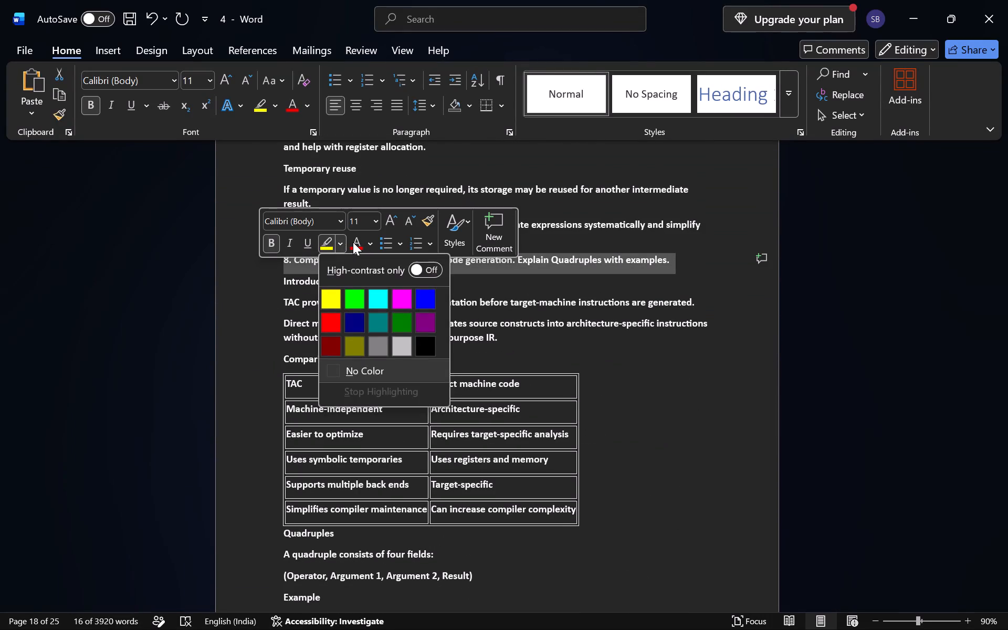
{"action": "left_click", "coordinate": [353, 242]}
Colour the two-line question 9 heading about Triples and Indirect Triples red.
{"action": "scroll", "coordinate": [416, 363], "scroll_direction": "down", "scroll_amount": 12}
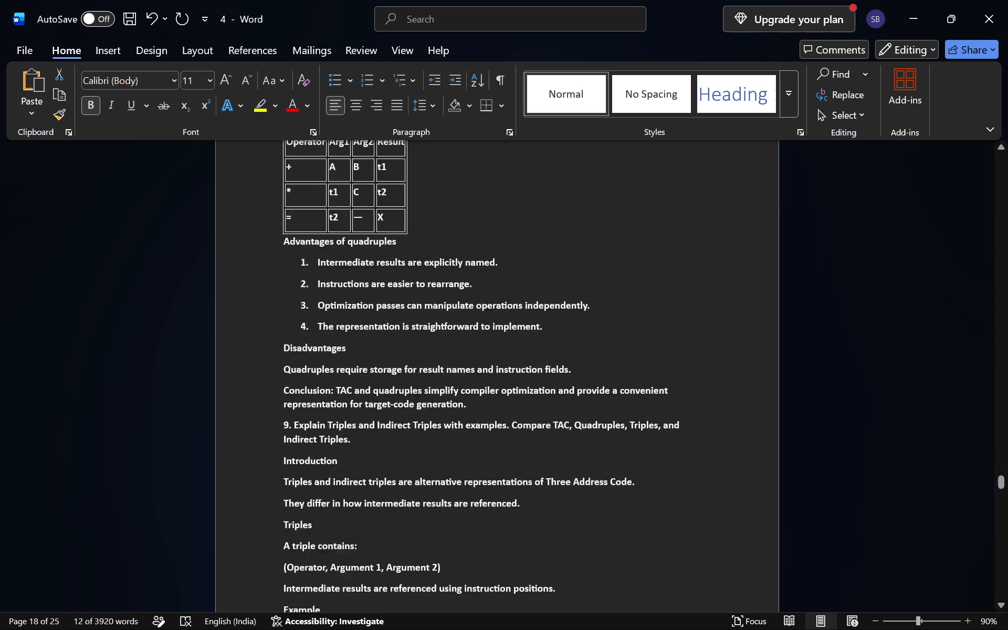
{"action": "scroll", "coordinate": [416, 363], "scroll_direction": "down", "scroll_amount": 1}
{"action": "left_click_drag", "start_coordinate": [382, 345], "coordinate": [274, 327]}
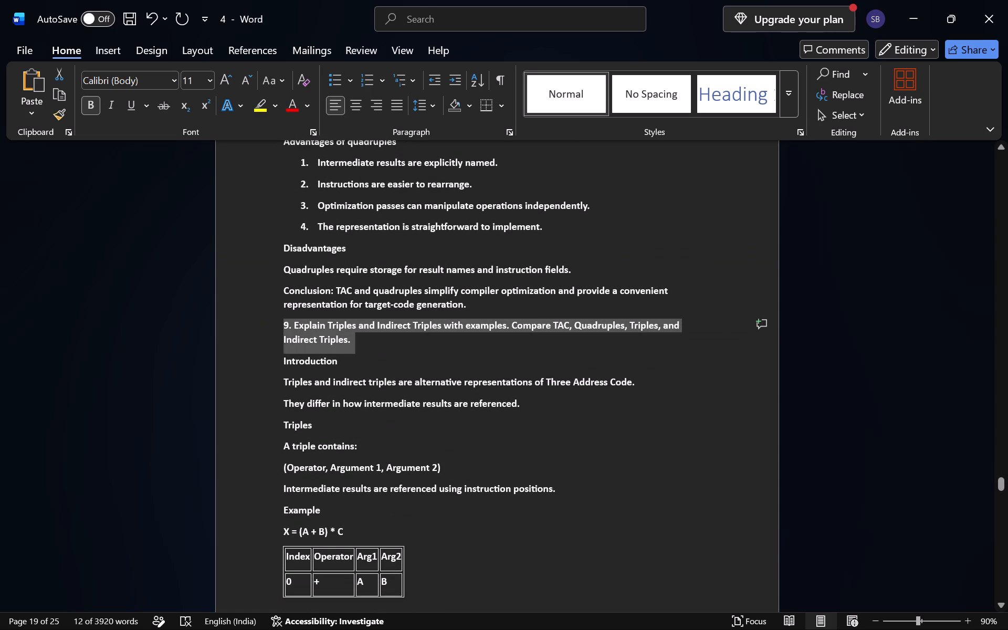
{"action": "left_click_drag", "start_coordinate": [274, 327], "coordinate": [274, 327]}
{"action": "left_click", "coordinate": [363, 304]}
Look through the answers following the question 9 heading, into question 11 on code optimization, checking the heading colours and table borders.
{"action": "scroll", "coordinate": [395, 409], "scroll_direction": "down", "scroll_amount": 7}
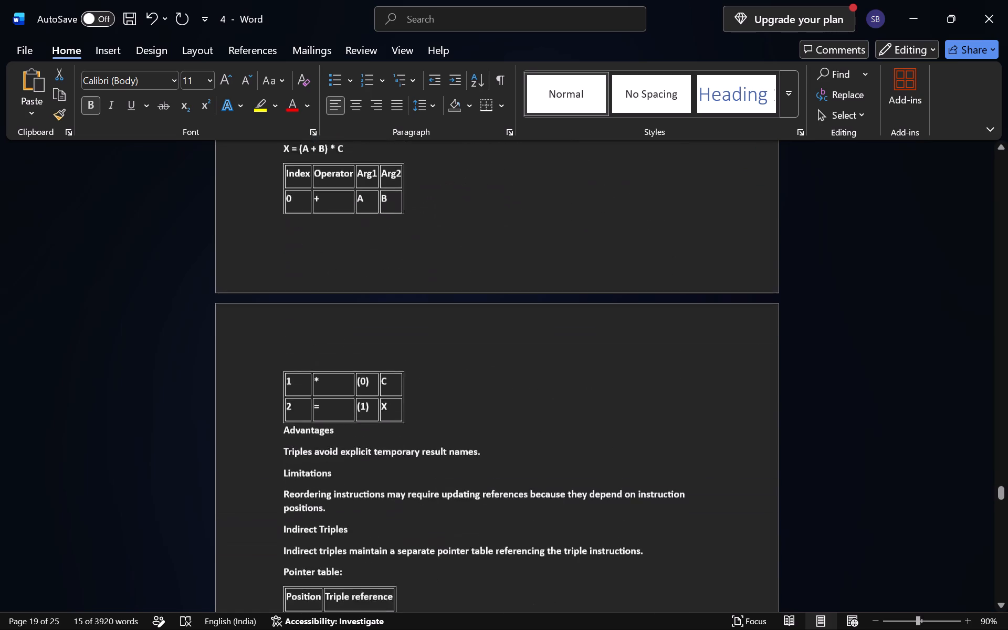
{"action": "scroll", "coordinate": [395, 409], "scroll_direction": "down", "scroll_amount": 3}
{"action": "scroll", "coordinate": [395, 409], "scroll_direction": "up", "scroll_amount": 1}
{"action": "scroll", "coordinate": [395, 409], "scroll_direction": "down", "scroll_amount": 13}
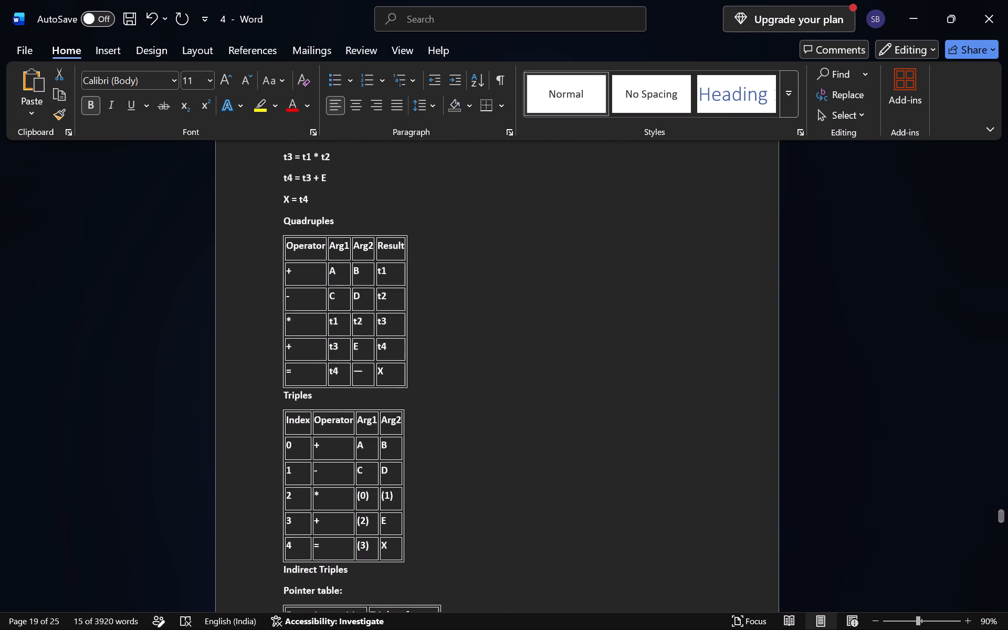
{"action": "scroll", "coordinate": [573, 535], "scroll_direction": "down", "scroll_amount": 13}
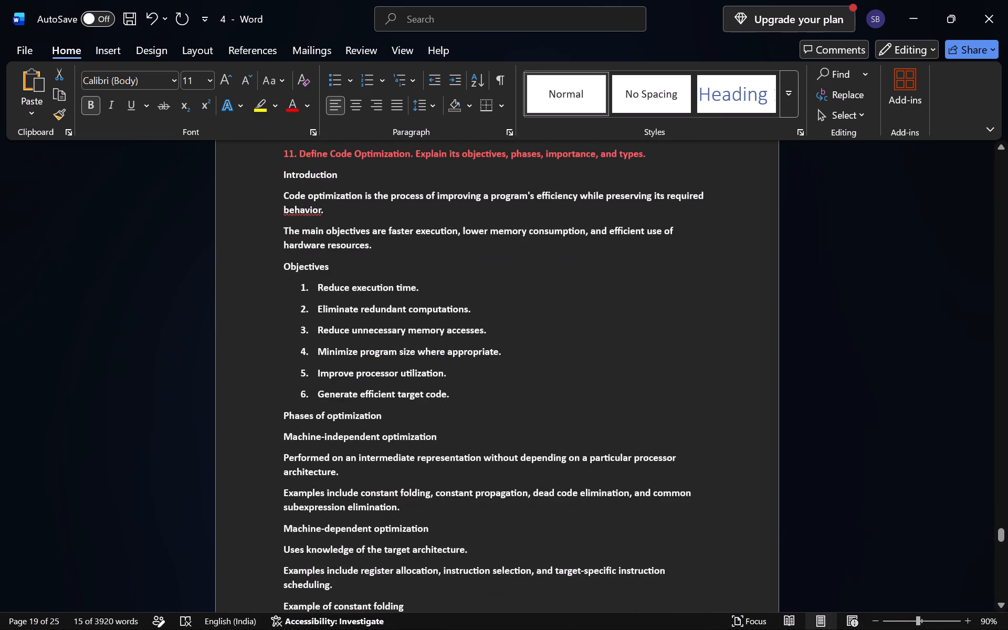
{"action": "scroll", "coordinate": [573, 535], "scroll_direction": "down", "scroll_amount": 1}
{"action": "scroll", "coordinate": [573, 535], "scroll_direction": "up", "scroll_amount": 1}
{"action": "scroll", "coordinate": [573, 535], "scroll_direction": "down", "scroll_amount": 5}
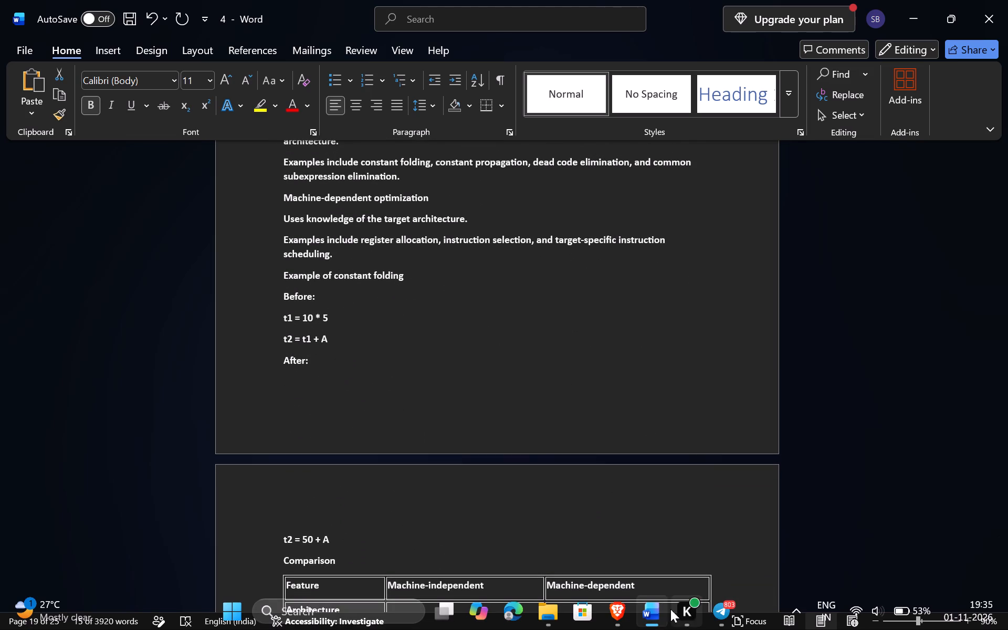
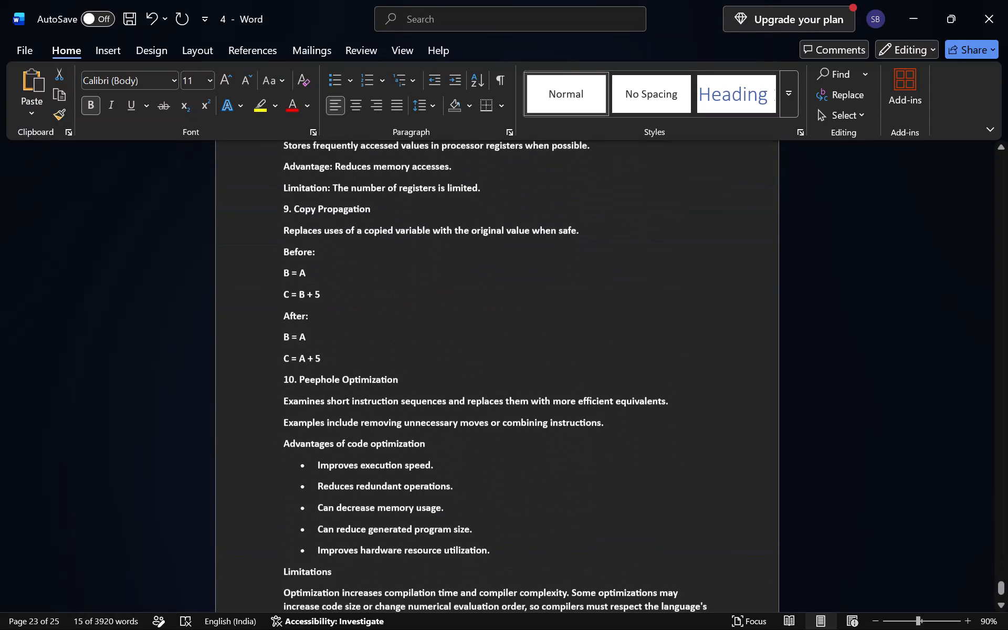
Check the end of the code optimization answer and start a Save As of the Module IV answers document.
{"action": "scroll", "coordinate": [427, 353], "scroll_direction": "down", "scroll_amount": 4}
{"action": "scroll", "coordinate": [488, 522], "scroll_direction": "down", "scroll_amount": 4}
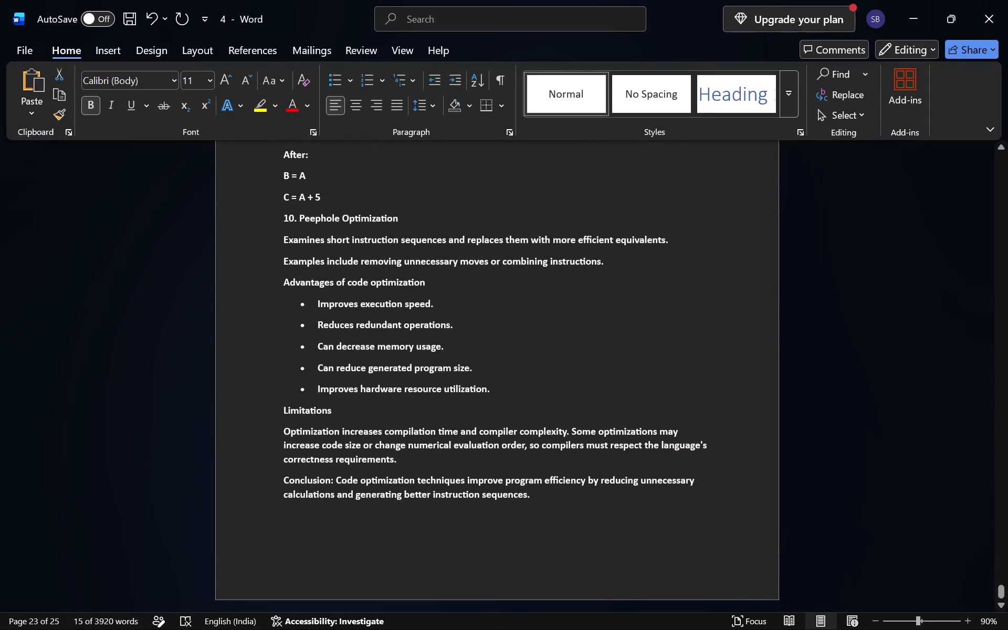
{"action": "left_click", "coordinate": [28, 49]}
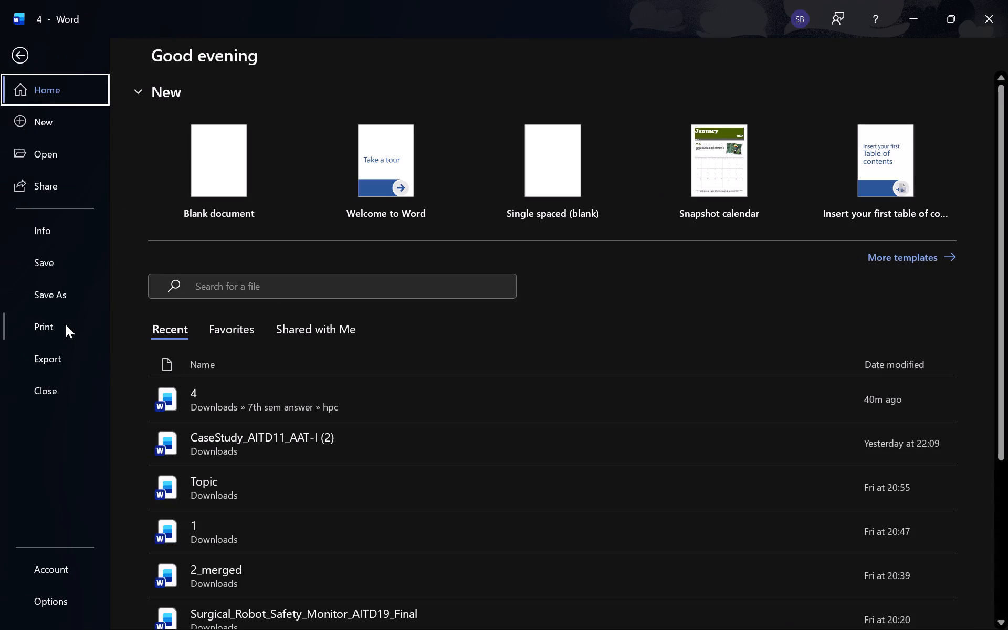
{"action": "left_click", "coordinate": [60, 296]}
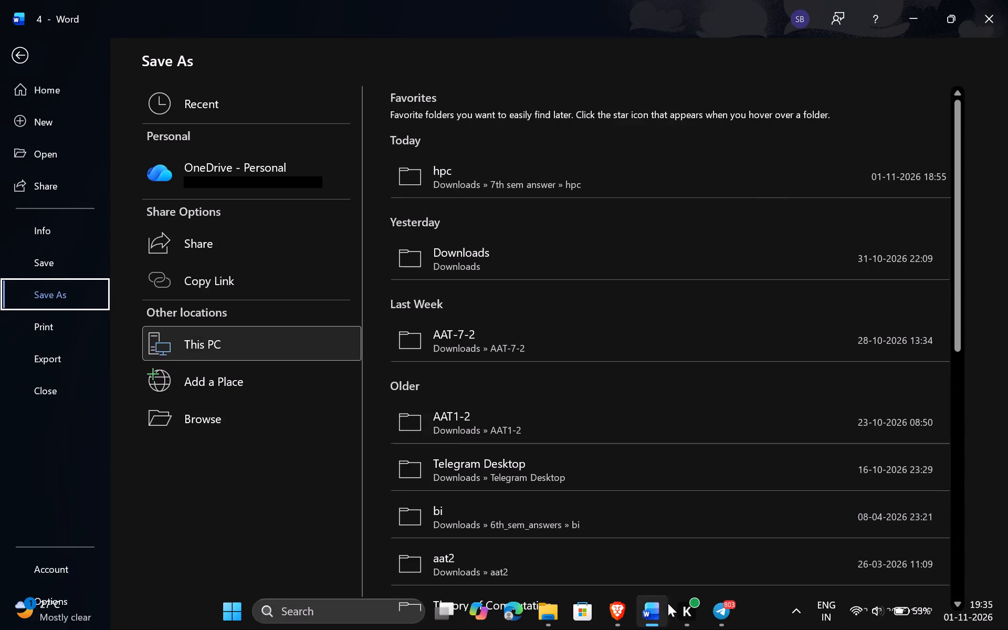
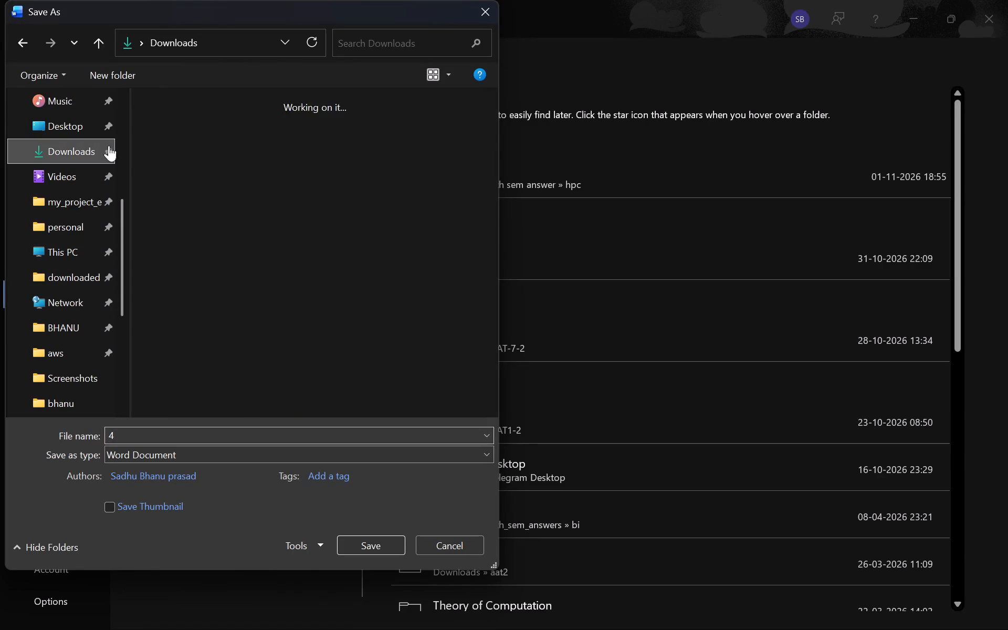
Create a folder named cc inside Downloads > 7th sem answer while saving the Module IV document.
{"action": "double_click", "coordinate": [250, 137]}
{"action": "left_click", "coordinate": [298, 226]}
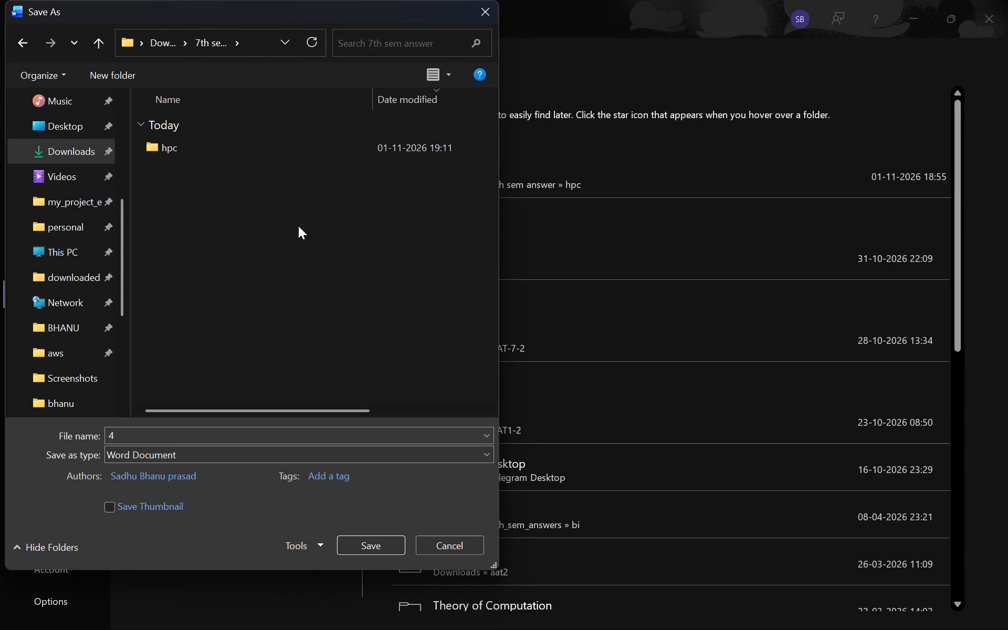
{"action": "key", "text": "ctrl+shift+n"}
{"action": "type", "text": "cc"}
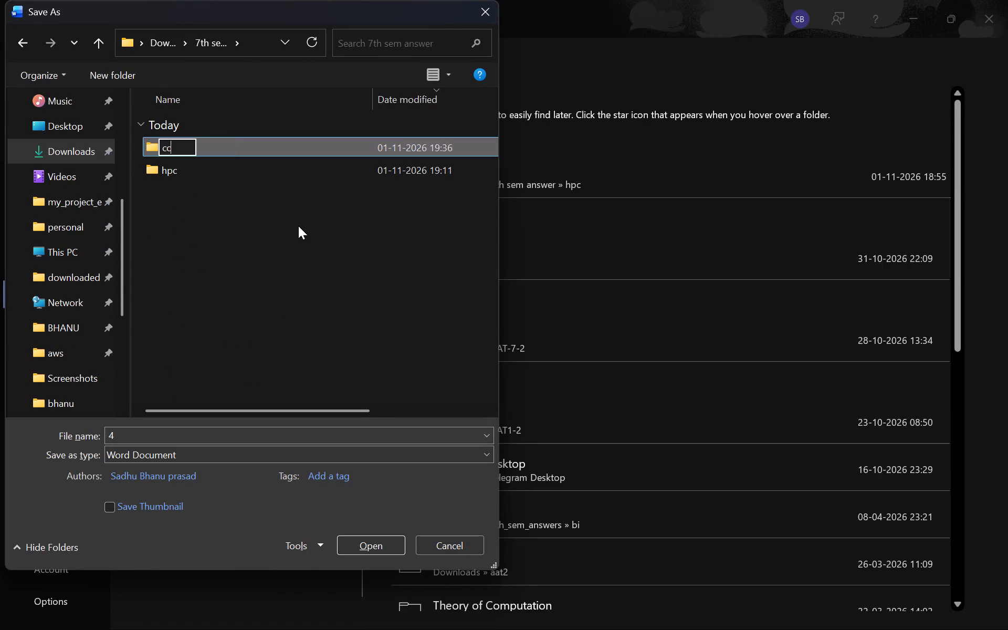
{"action": "key", "text": "Return"}
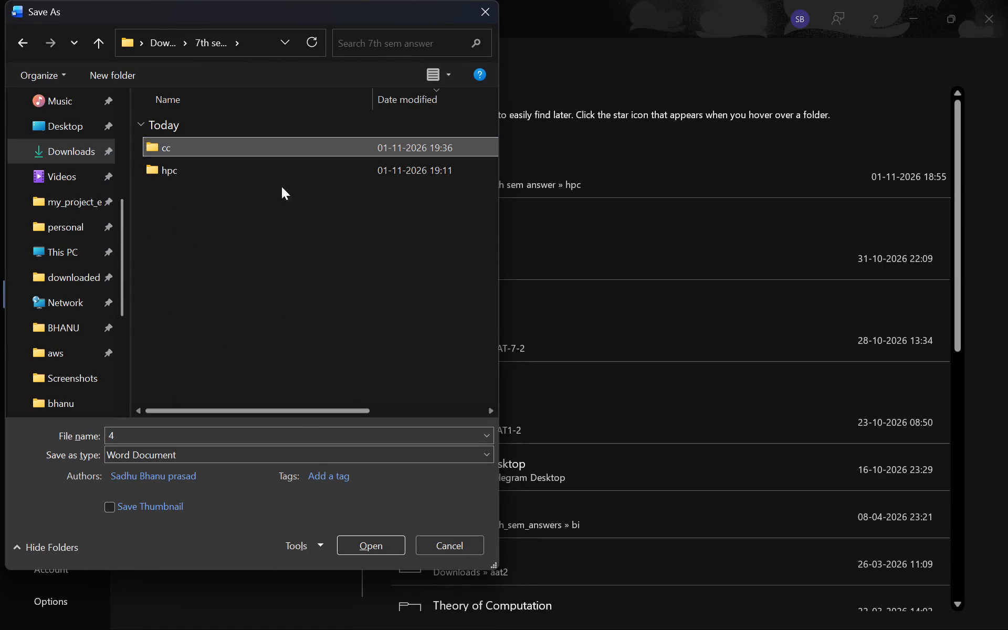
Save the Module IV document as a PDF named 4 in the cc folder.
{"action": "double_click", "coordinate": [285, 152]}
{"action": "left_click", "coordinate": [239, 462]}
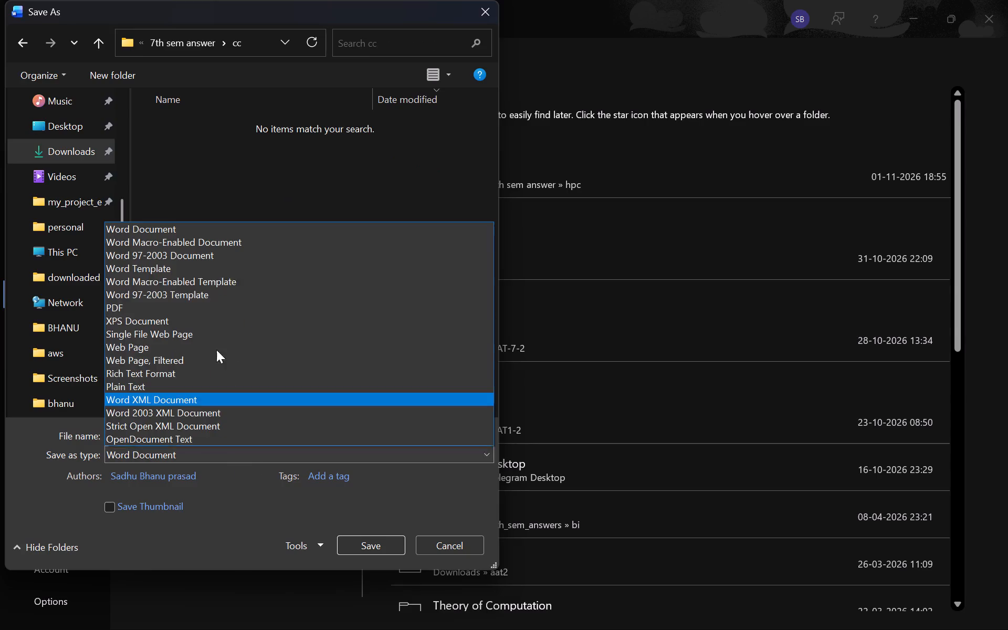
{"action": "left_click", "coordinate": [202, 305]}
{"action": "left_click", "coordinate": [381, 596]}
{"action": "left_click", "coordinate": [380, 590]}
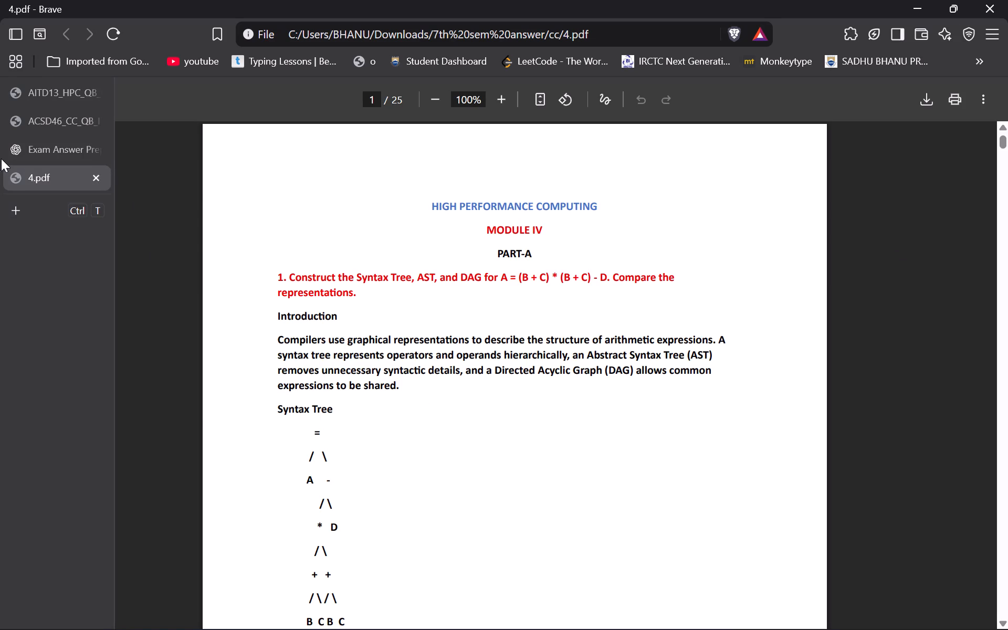
Copy the course title COMPILE CONSTRUCTION from the first page of the ACSD46 question bank PDF.
{"action": "key", "text": "alt+Tab"}
{"action": "scroll", "coordinate": [479, 352], "scroll_direction": "up", "scroll_amount": 5}
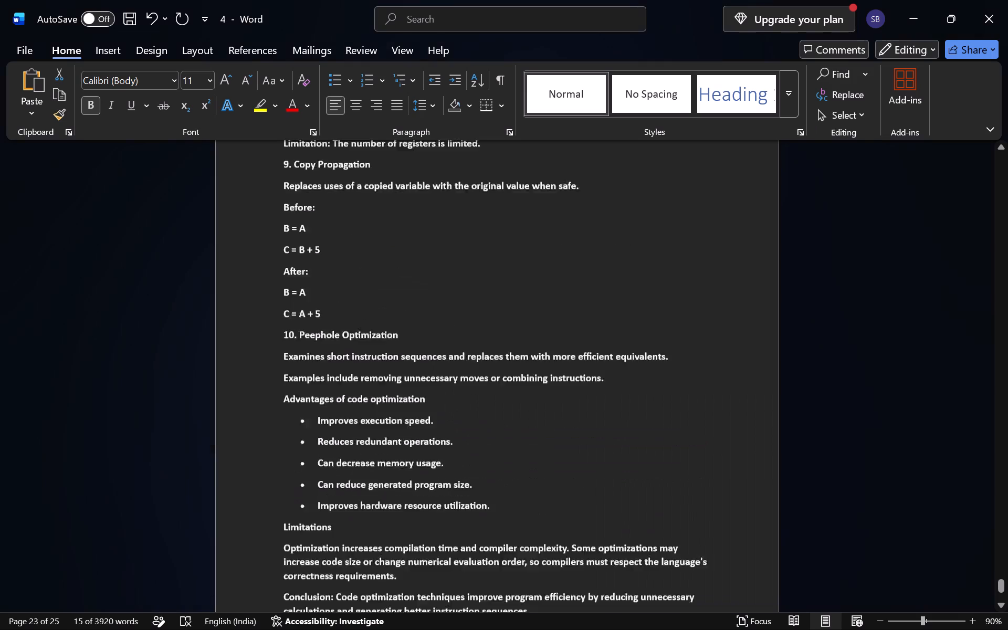
{"action": "left_click_drag", "start_coordinate": [1000, 585], "coordinate": [969, 76]}
{"action": "key", "text": "alt+Tab"}
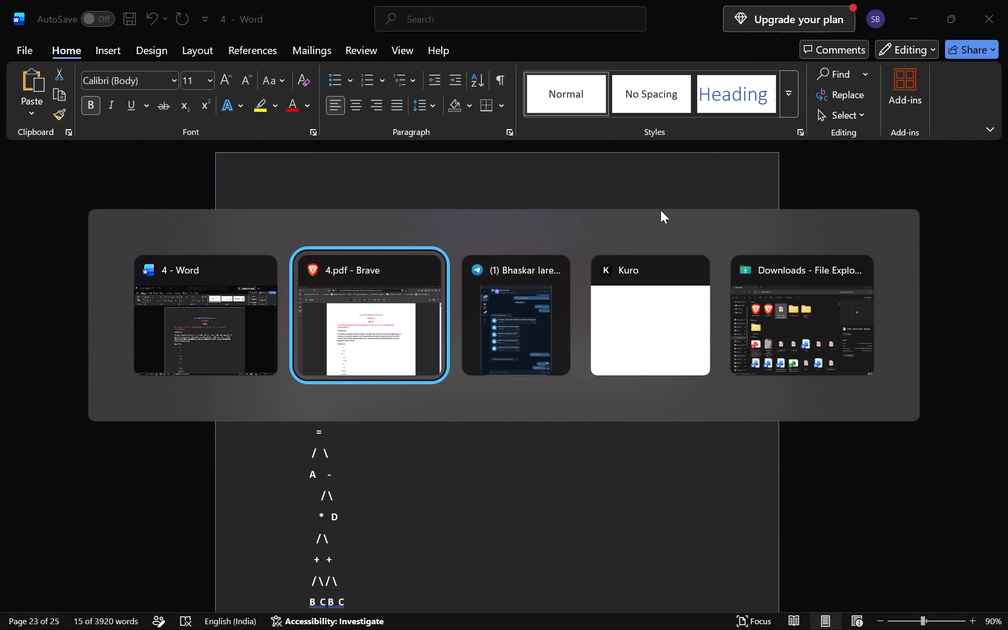
{"action": "left_click", "coordinate": [51, 113]}
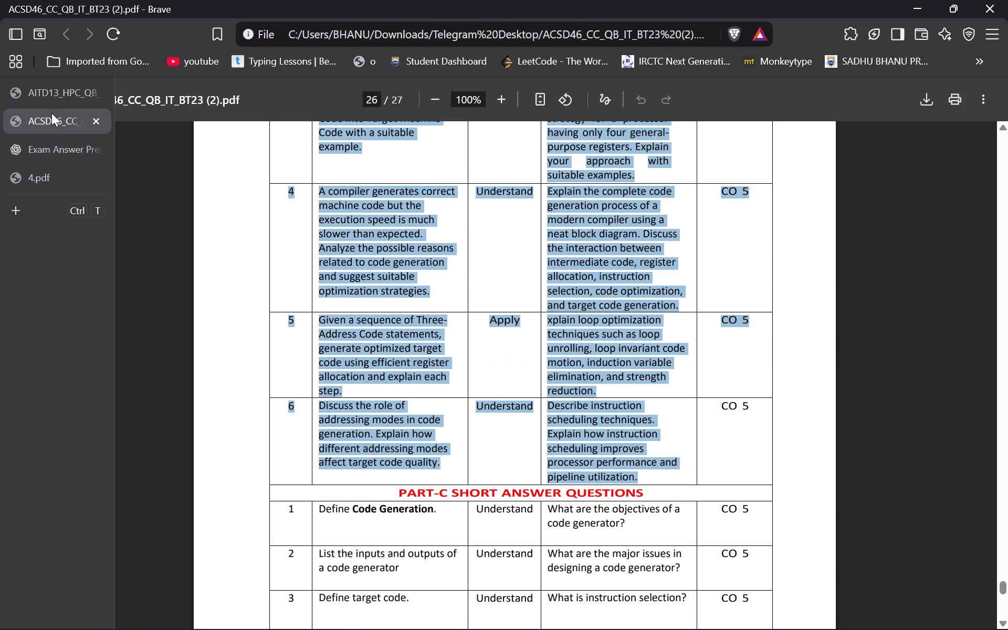
{"action": "scroll", "coordinate": [520, 279], "scroll_direction": "up", "scroll_amount": 20}
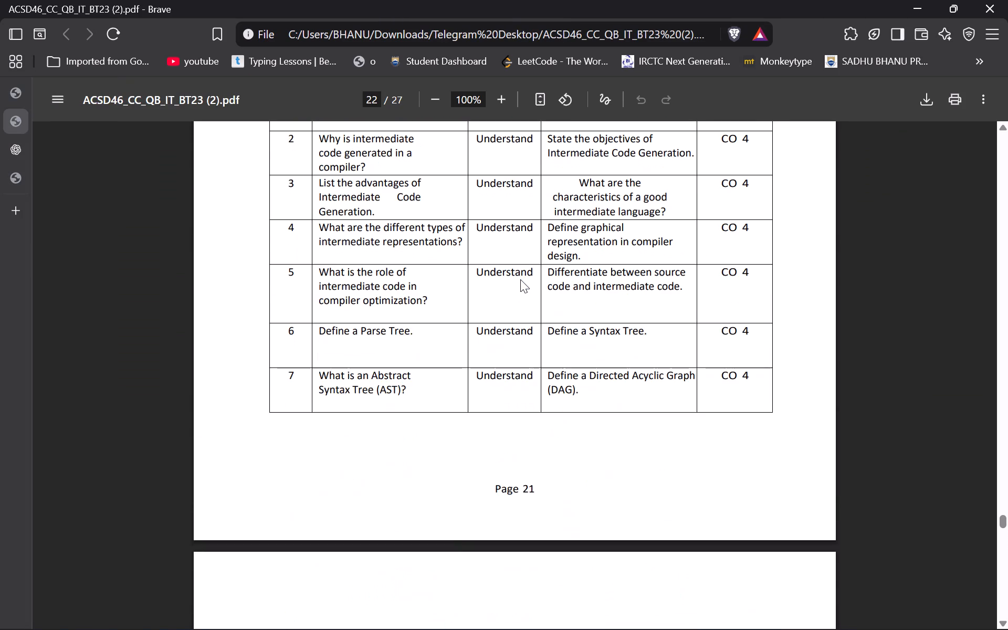
{"action": "left_click_drag", "start_coordinate": [1002, 516], "coordinate": [946, 106]}
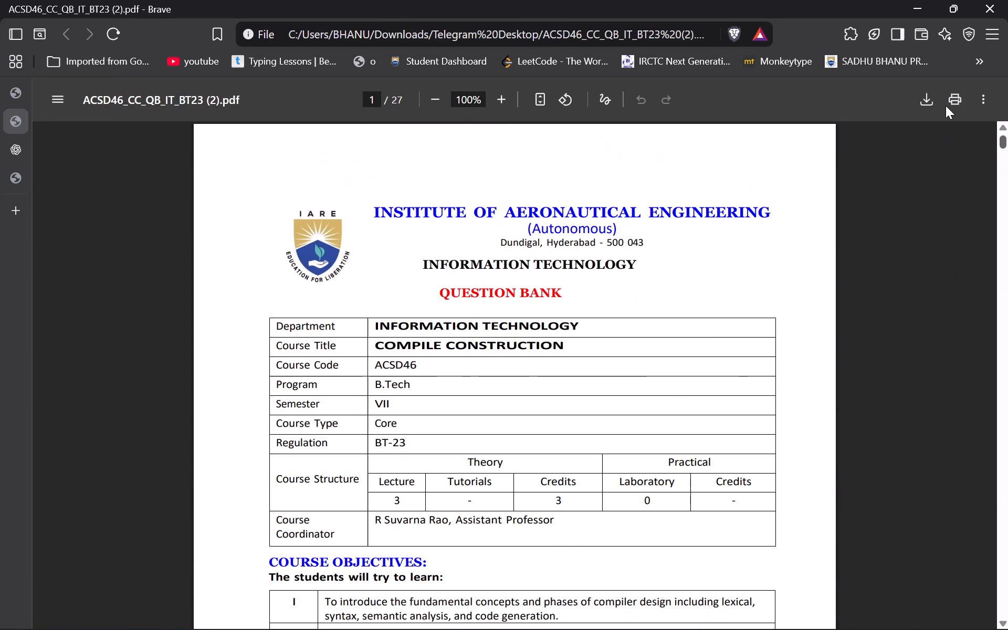
{"action": "left_click_drag", "start_coordinate": [946, 106], "coordinate": [944, 92]}
{"action": "scroll", "coordinate": [577, 317], "scroll_direction": "down", "scroll_amount": 1}
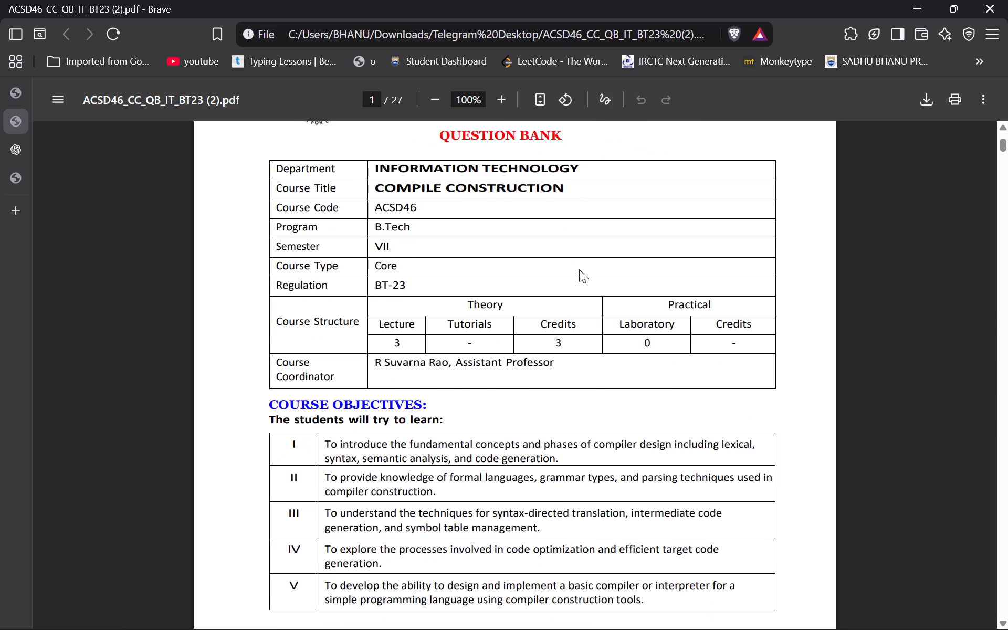
{"action": "left_click_drag", "start_coordinate": [581, 187], "coordinate": [407, 186]}
{"action": "left_click_drag", "start_coordinate": [373, 188], "coordinate": [438, 188]}
{"action": "left_click_drag", "start_coordinate": [438, 188], "coordinate": [576, 188]}
{"action": "key", "text": "ctrl+c"}
Replace the HIGH PERFORMANCE COMPUTING title at the top of the Word document with COMPILE CONSTRUCTION.
{"action": "key", "text": "alt+Tab"}
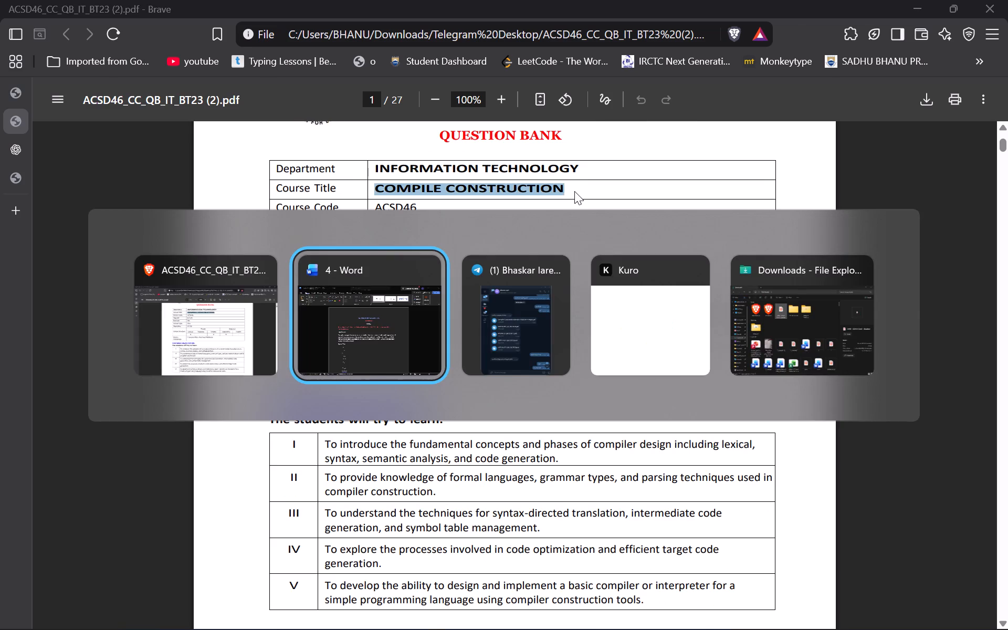
{"action": "left_click_drag", "start_coordinate": [575, 221], "coordinate": [381, 229]}
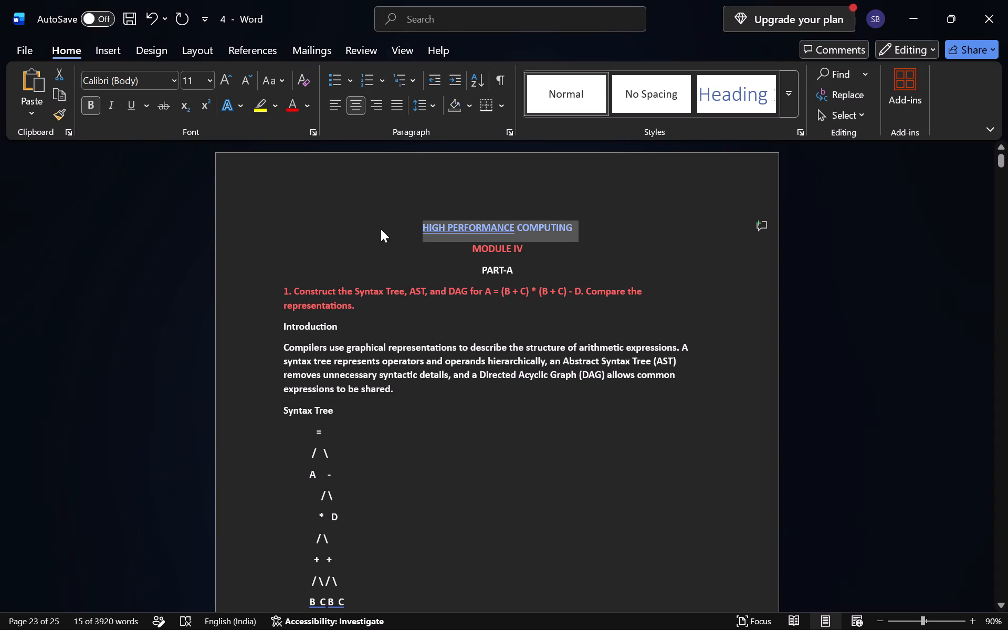
{"action": "key", "text": "ctrl+v"}
{"action": "key", "text": "Return"}
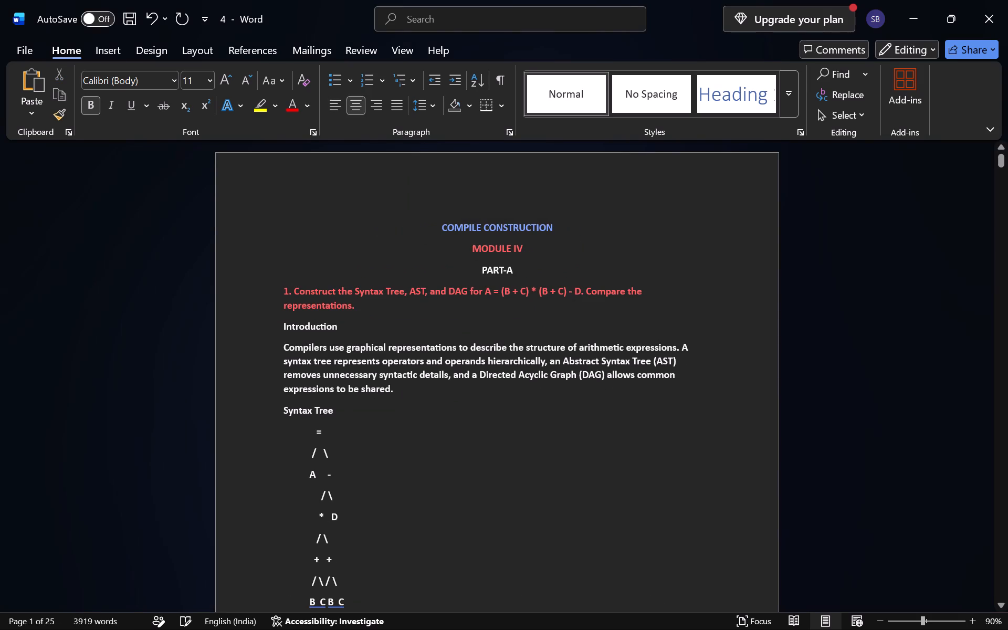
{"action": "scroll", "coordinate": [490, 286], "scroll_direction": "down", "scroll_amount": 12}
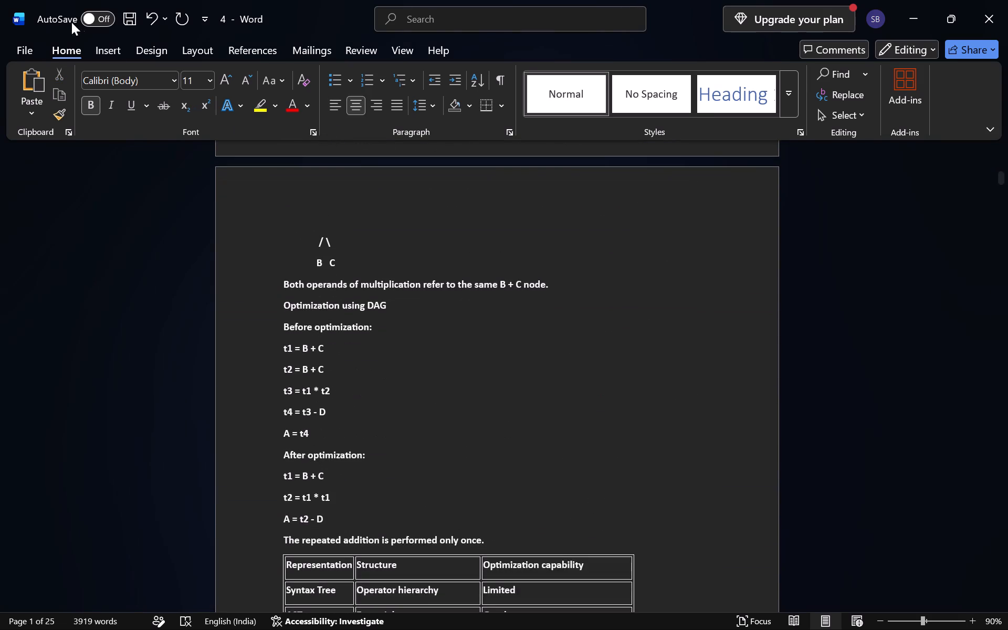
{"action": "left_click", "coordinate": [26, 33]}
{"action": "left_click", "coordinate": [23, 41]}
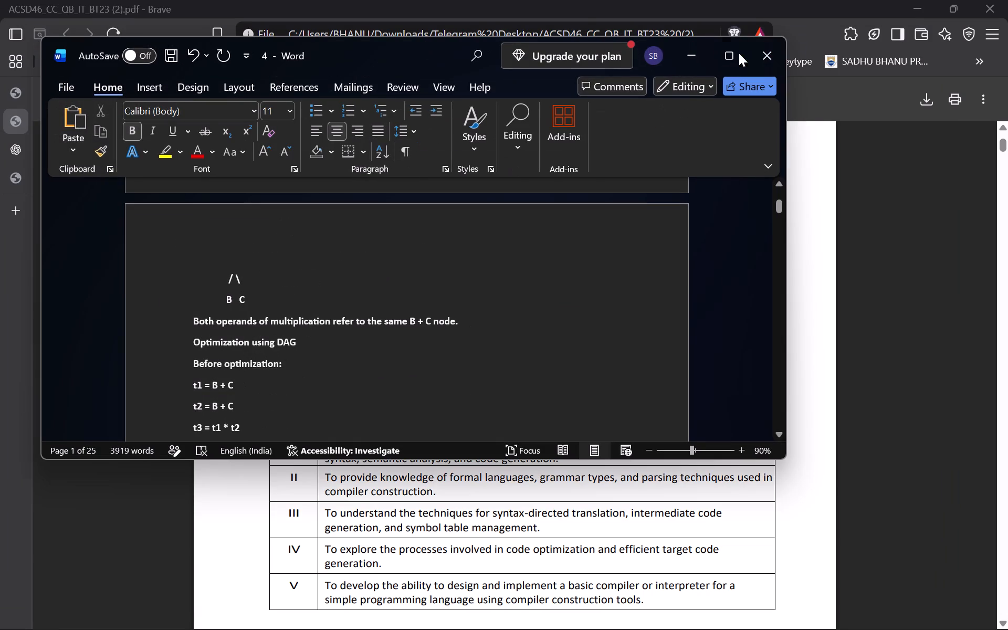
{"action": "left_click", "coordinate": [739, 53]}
Save the Word document with the corrected title as a PDF named 4 in Downloads > 7th sem answer > cc.
{"action": "left_click", "coordinate": [36, 52]}
{"action": "left_click", "coordinate": [49, 293]}
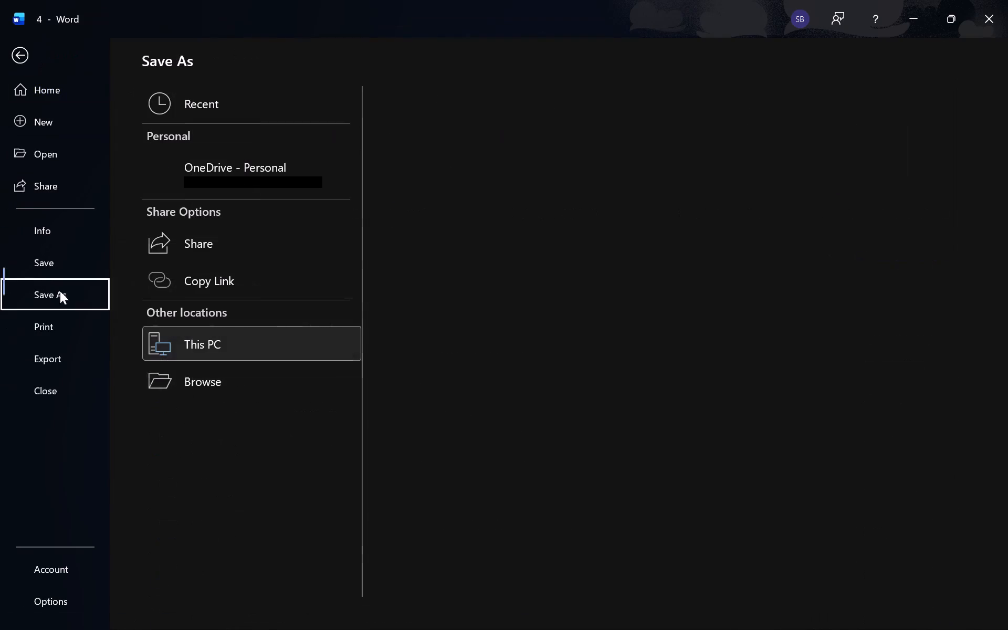
{"action": "double_click", "coordinate": [527, 192]}
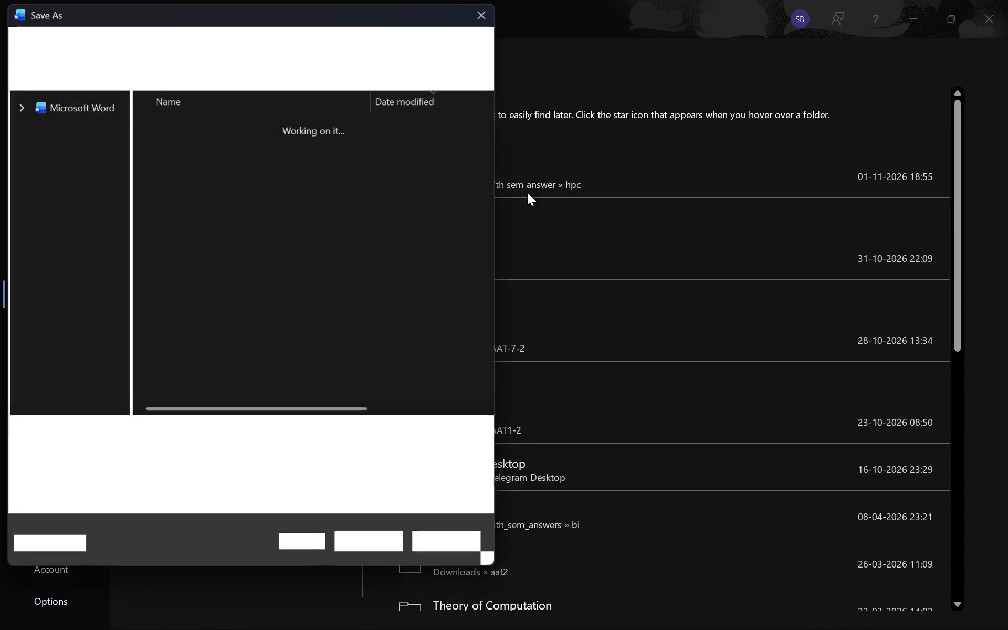
{"action": "left_click", "coordinate": [472, 17]}
{"action": "double_click", "coordinate": [473, 267]}
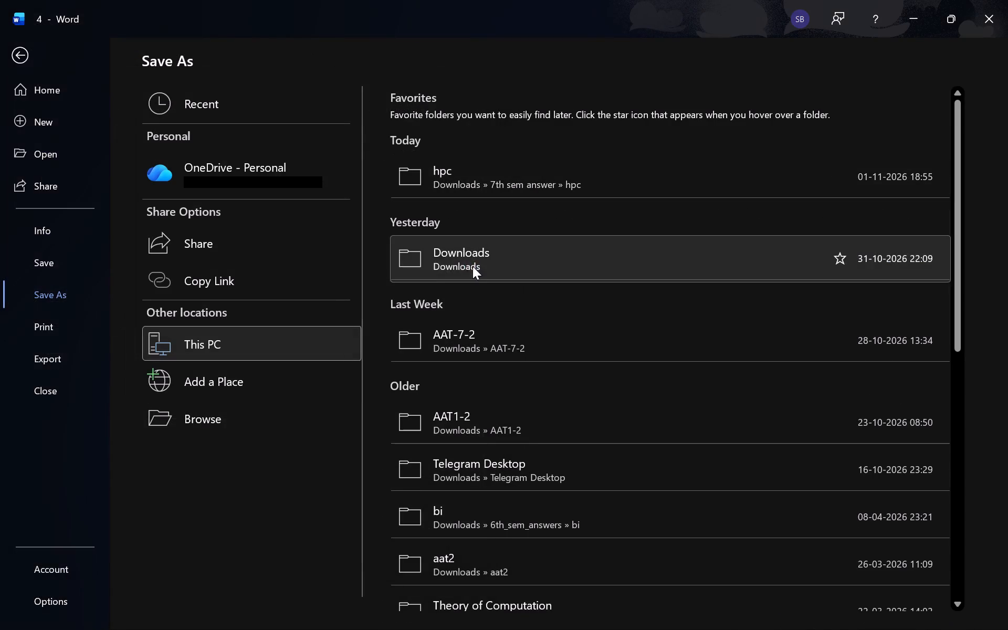
{"action": "scroll", "coordinate": [72, 194], "scroll_direction": "up", "scroll_amount": 2}
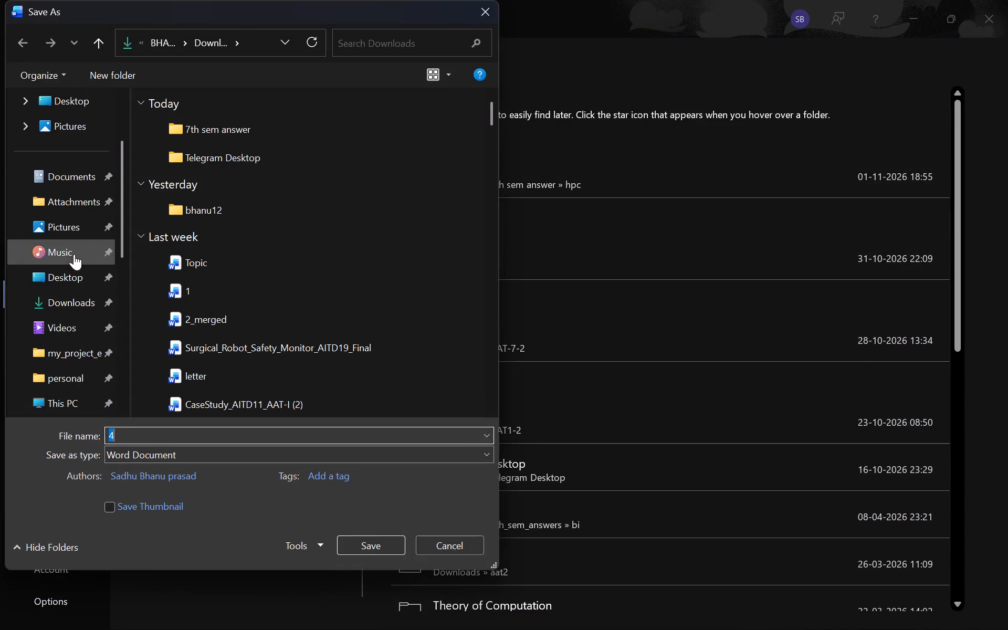
{"action": "left_click", "coordinate": [78, 303]}
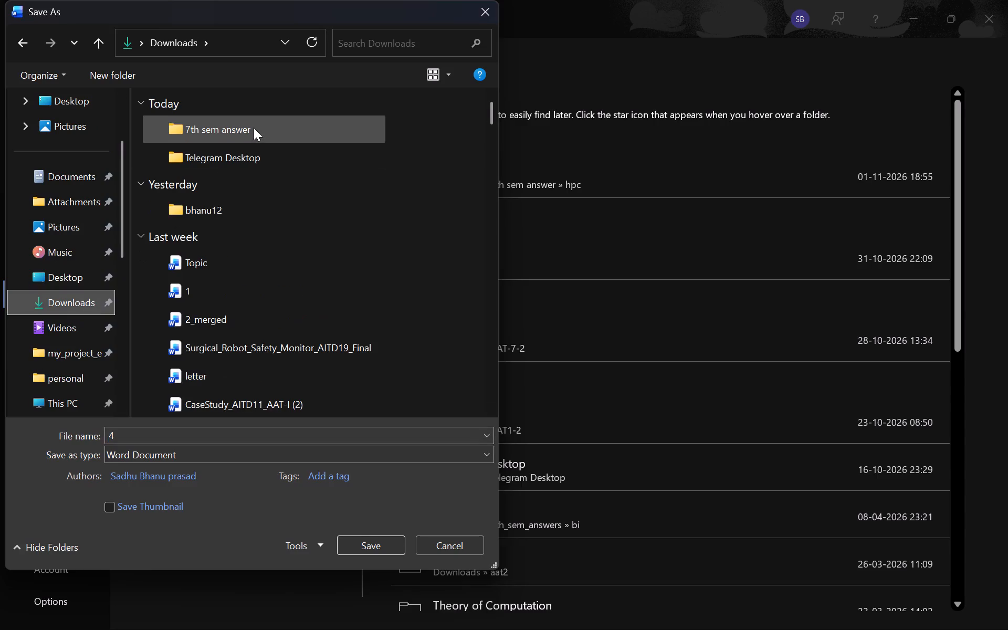
{"action": "double_click", "coordinate": [254, 128]}
{"action": "double_click", "coordinate": [254, 156]}
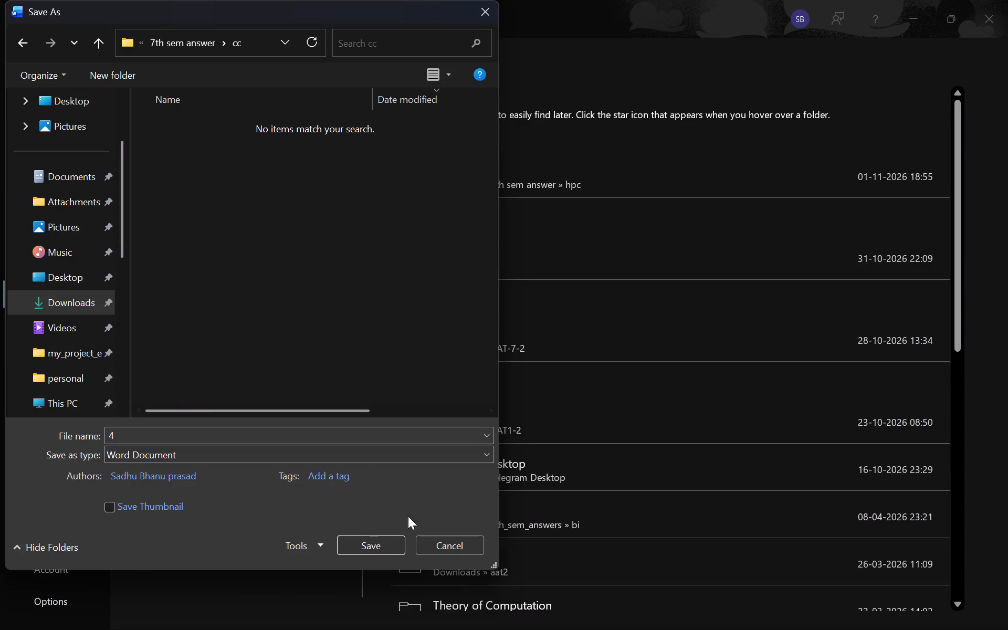
{"action": "left_click", "coordinate": [397, 453]}
{"action": "left_click", "coordinate": [315, 308]}
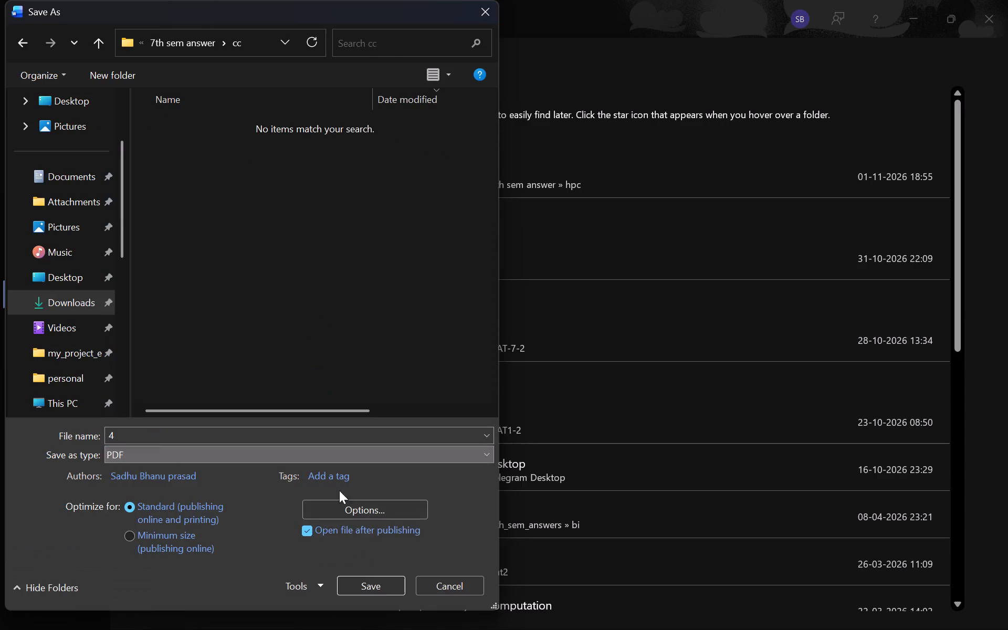
{"action": "left_click", "coordinate": [379, 587]}
{"action": "left_click", "coordinate": [289, 349]}
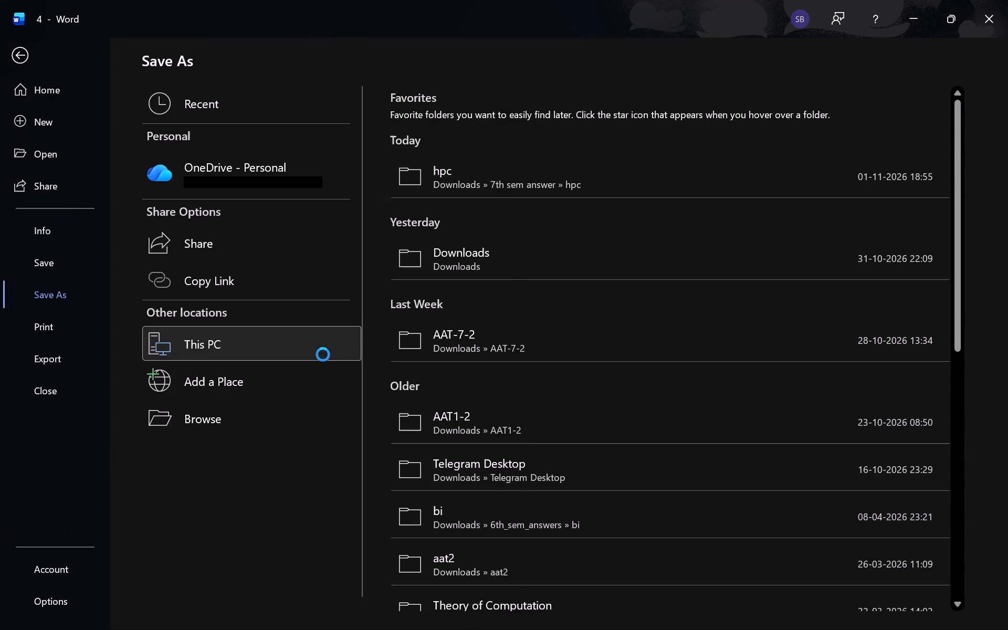
Switch to the Telegram window.
{"action": "left_click", "coordinate": [721, 614]}
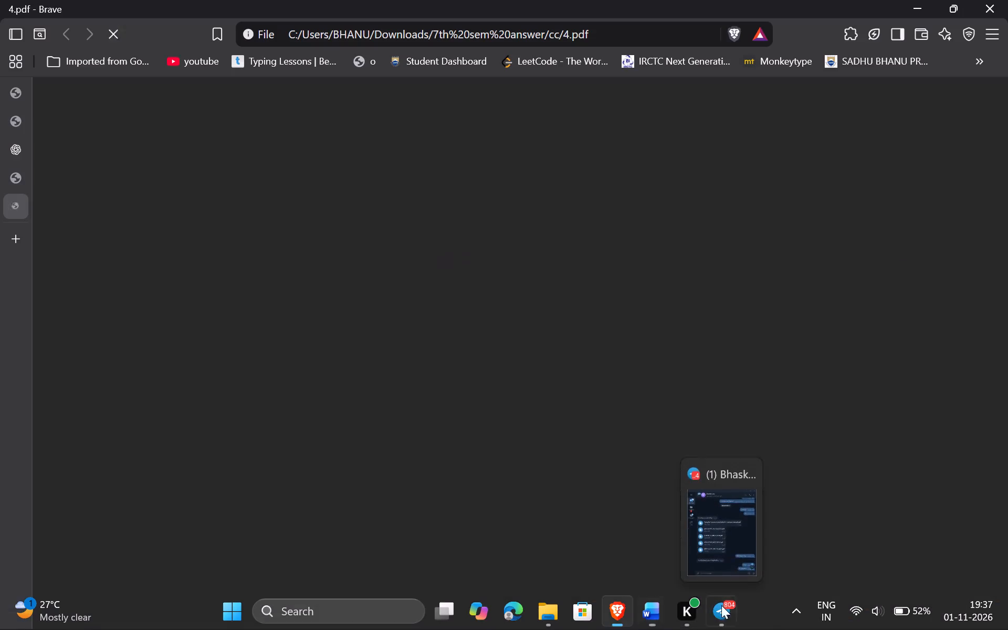
{"action": "scroll", "coordinate": [549, 432], "scroll_direction": "down", "scroll_amount": 2}
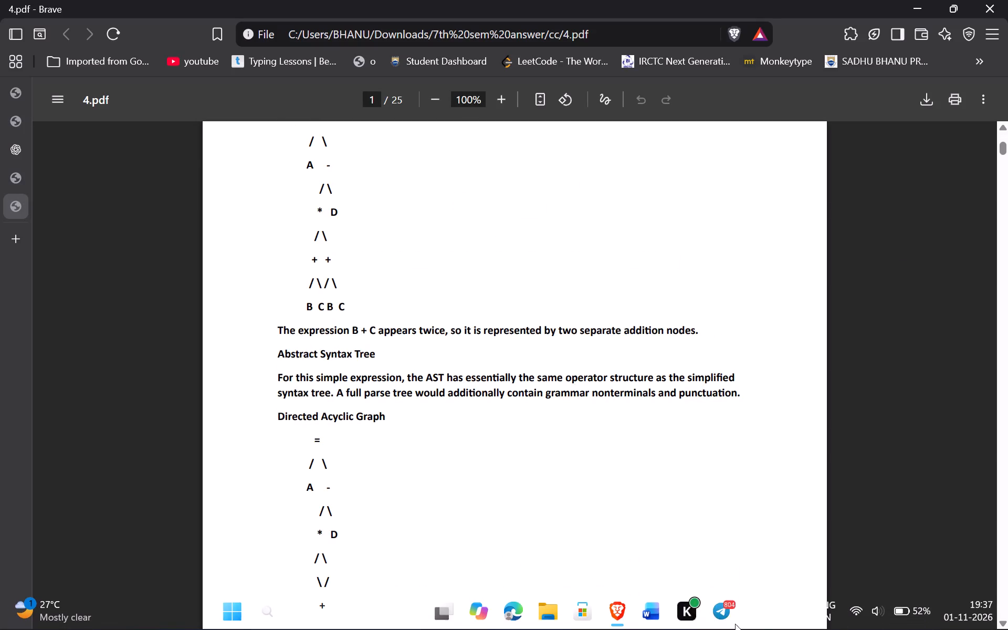
{"action": "left_click", "coordinate": [718, 607]}
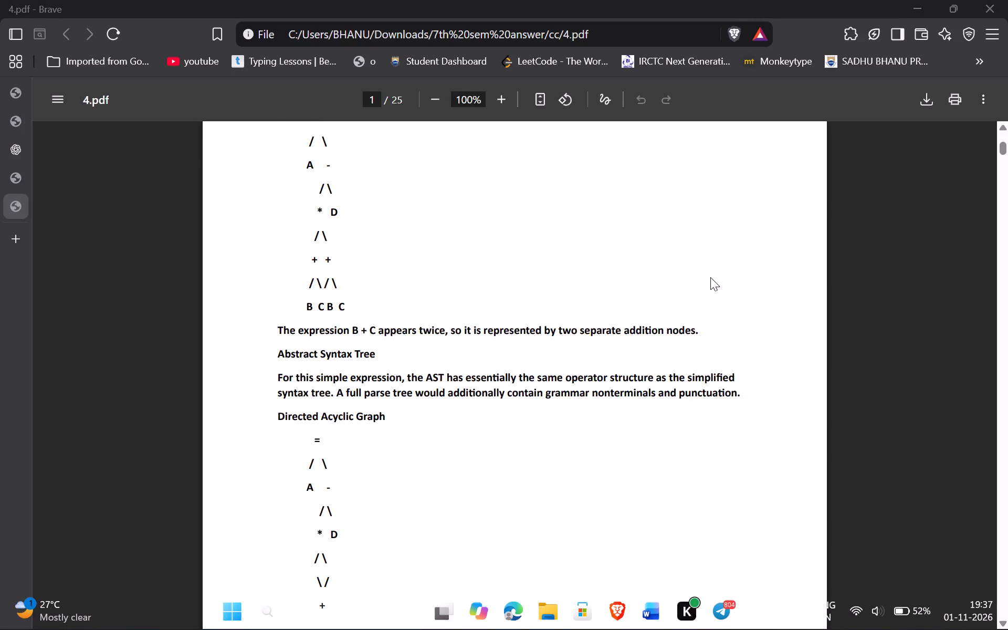
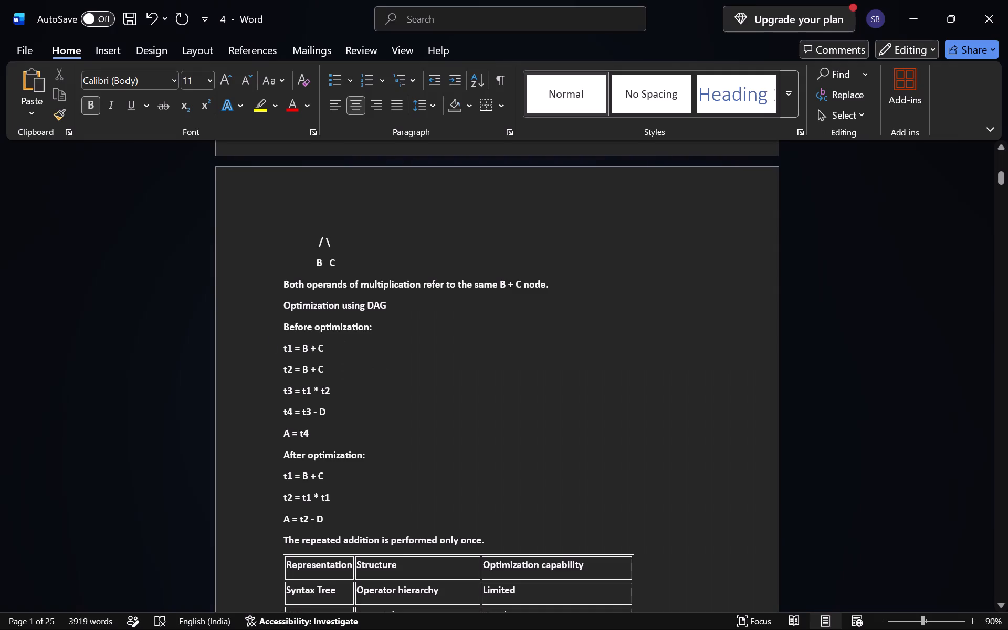
Copy the Module V Code Generation questions, from Part A question 1 through the Part C short answers, from the ACSD46 question bank PDF.
{"action": "key", "text": "alt+Tab"}
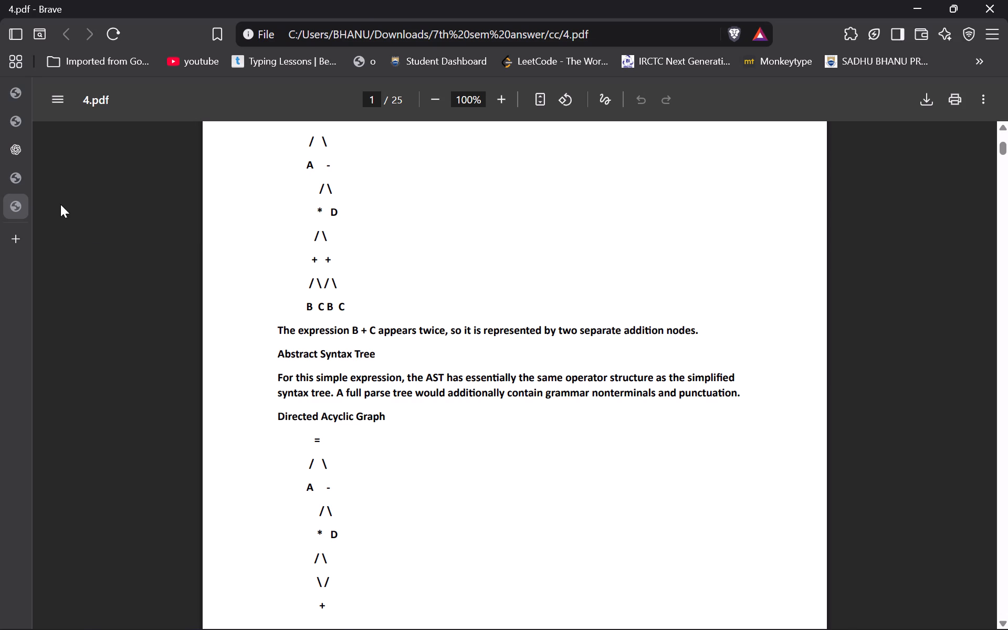
{"action": "left_click", "coordinate": [29, 172]}
{"action": "left_click", "coordinate": [38, 127]}
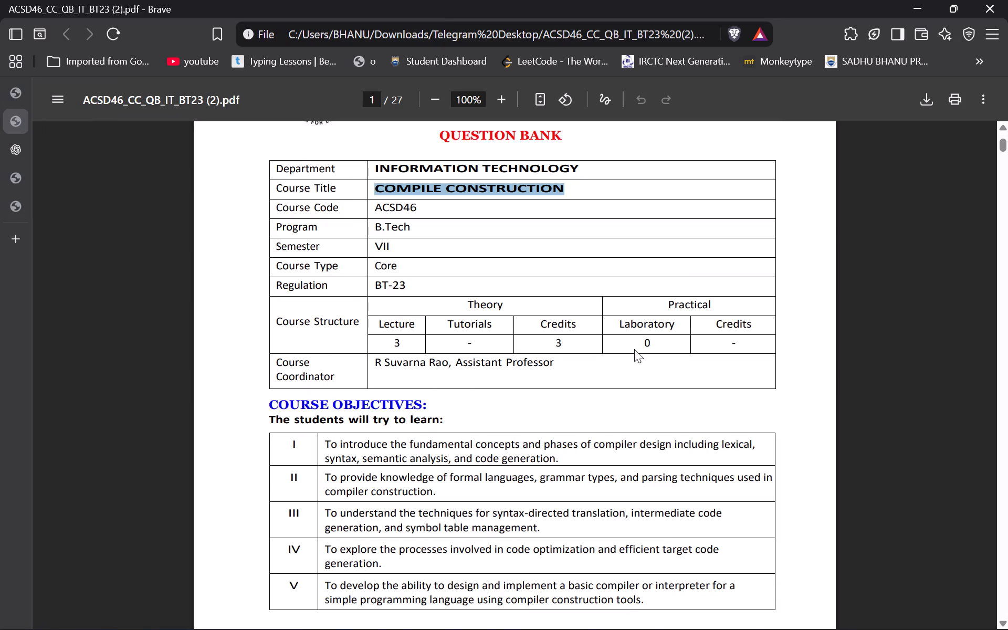
{"action": "scroll", "coordinate": [652, 381], "scroll_direction": "down", "scroll_amount": 1}
{"action": "scroll", "coordinate": [652, 381], "scroll_direction": "up", "scroll_amount": 1}
{"action": "scroll", "coordinate": [652, 381], "scroll_direction": "down", "scroll_amount": 2}
{"action": "left_click_drag", "start_coordinate": [1002, 154], "coordinate": [990, 517]}
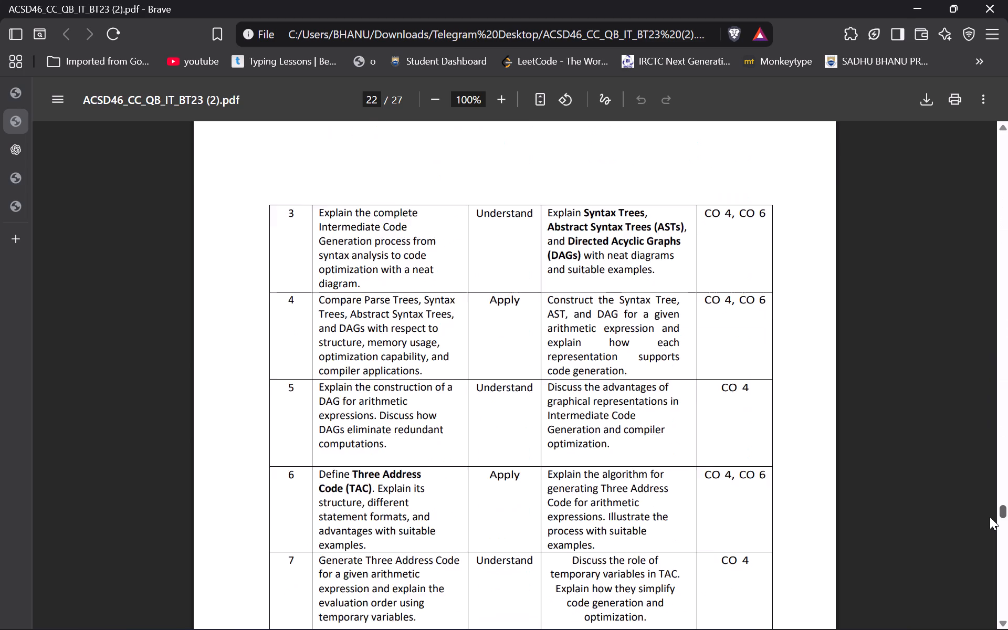
{"action": "left_click_drag", "start_coordinate": [990, 517], "coordinate": [991, 520]}
{"action": "scroll", "coordinate": [728, 440], "scroll_direction": "down", "scroll_amount": 8}
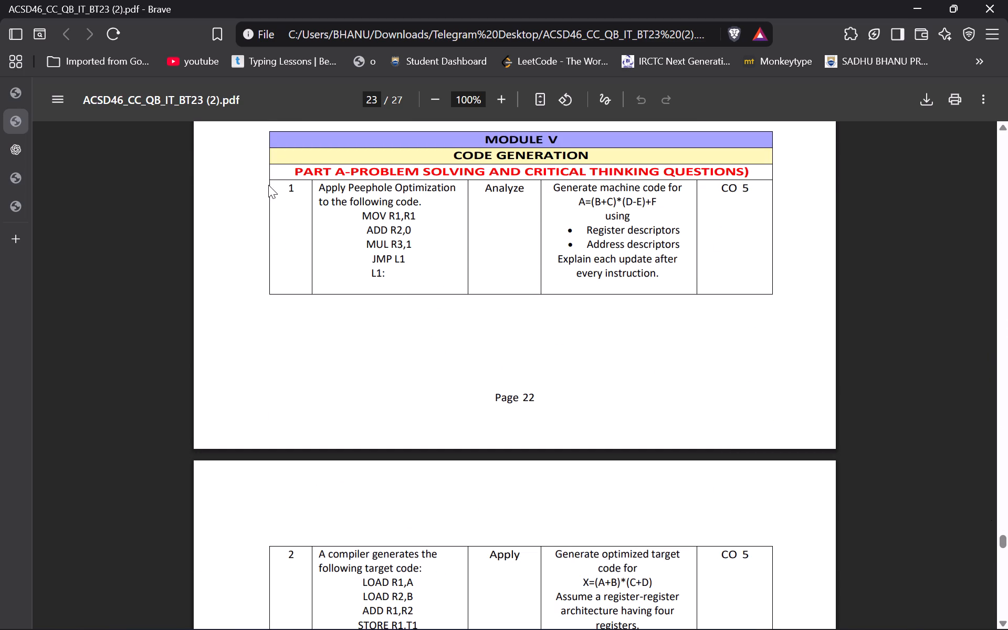
{"action": "left_click_drag", "start_coordinate": [286, 188], "coordinate": [538, 559]}
{"action": "scroll", "coordinate": [537, 567], "scroll_direction": "down", "scroll_amount": 5}
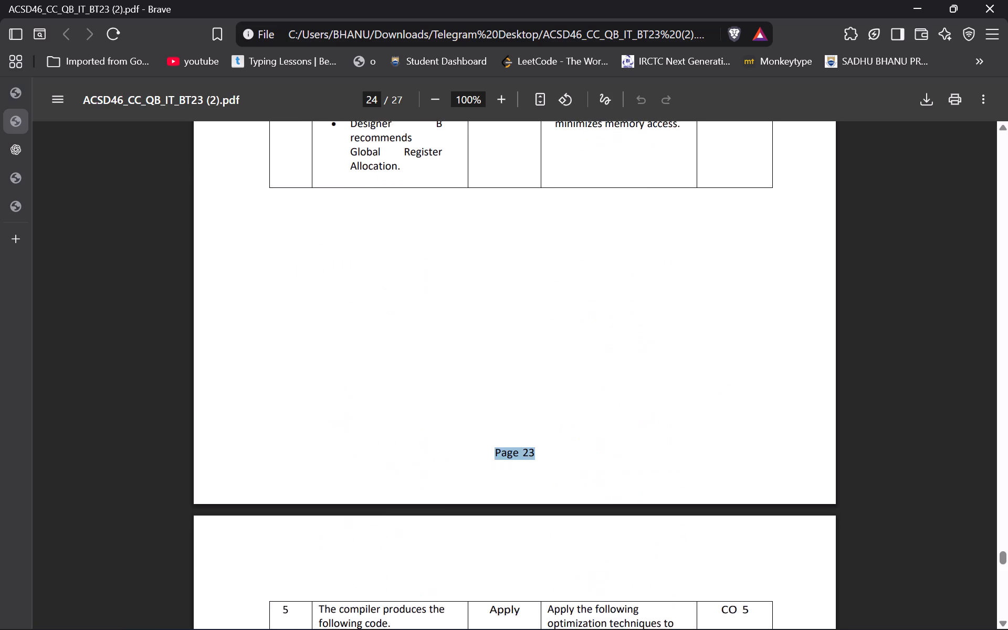
{"action": "left_click_drag", "start_coordinate": [538, 559], "coordinate": [538, 558]}
{"action": "scroll", "coordinate": [538, 558], "scroll_direction": "down", "scroll_amount": 12}
{"action": "scroll", "coordinate": [538, 558], "scroll_direction": "up", "scroll_amount": 2}
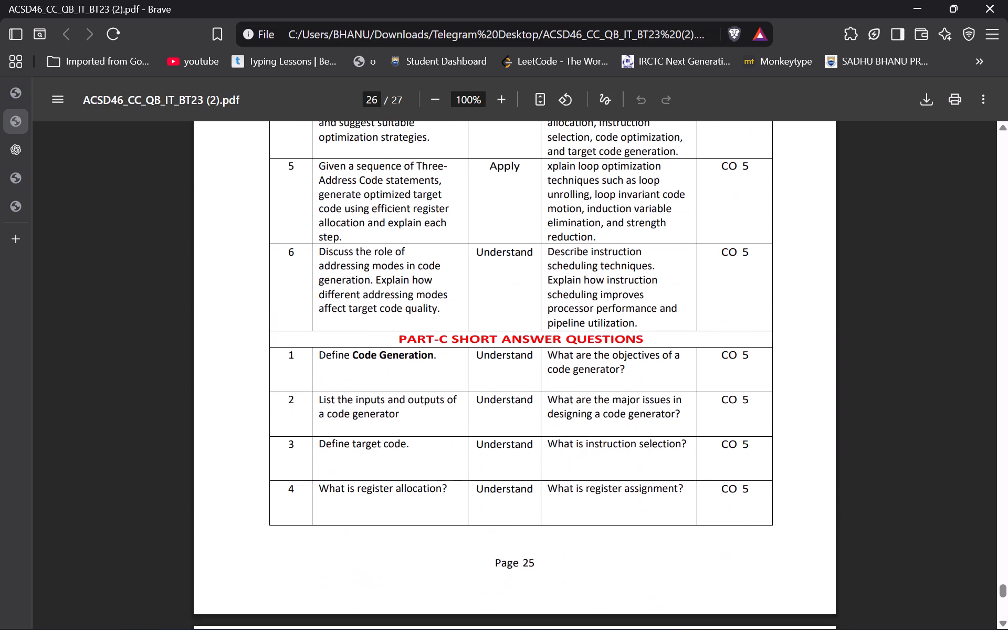
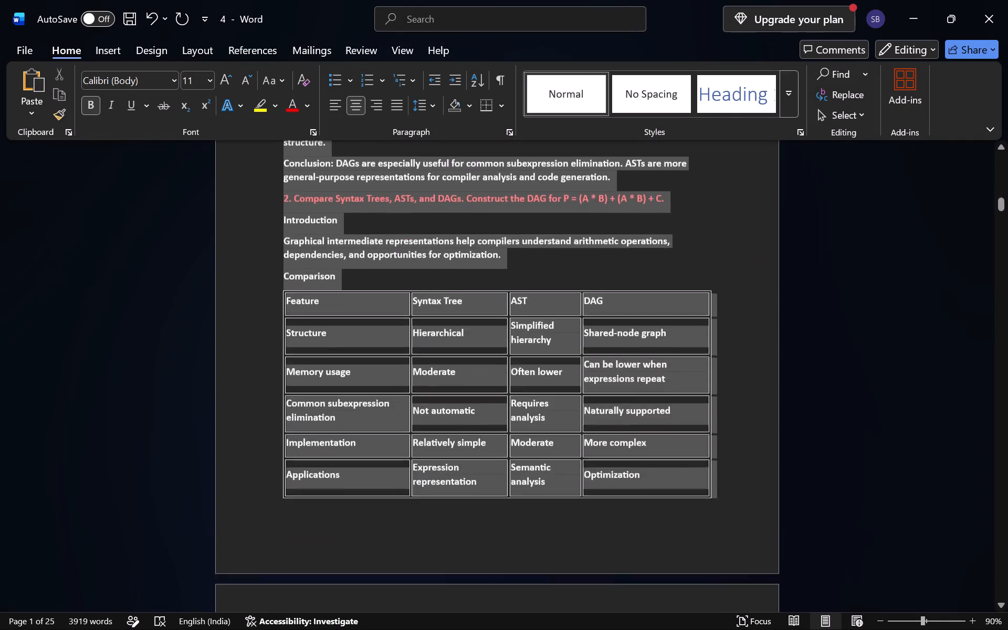
{"action": "key", "text": "alt+Tab"}
{"action": "key", "text": "alt+Tab"}
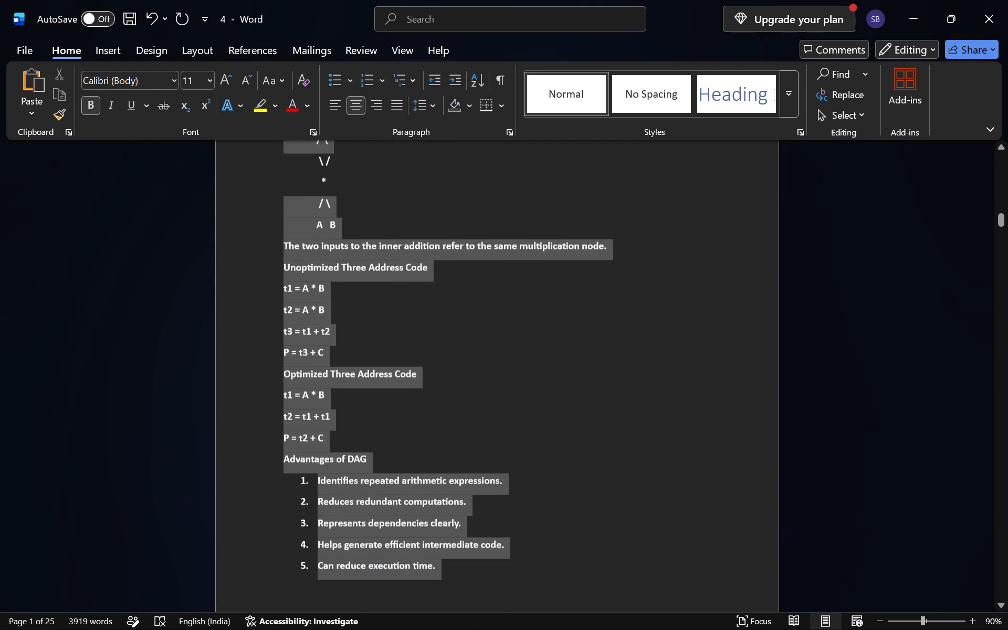
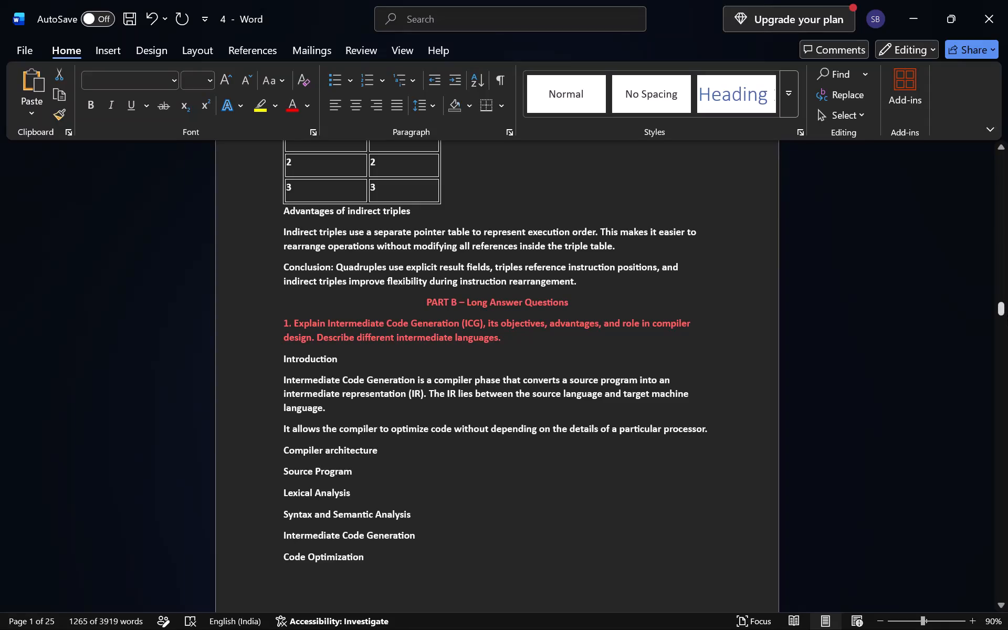
Select all Module IV answers from the document's end back to Part A question 1 and replace them with the copied Module V answers.
{"action": "left_click_drag", "start_coordinate": [1001, 304], "coordinate": [1001, 309]}
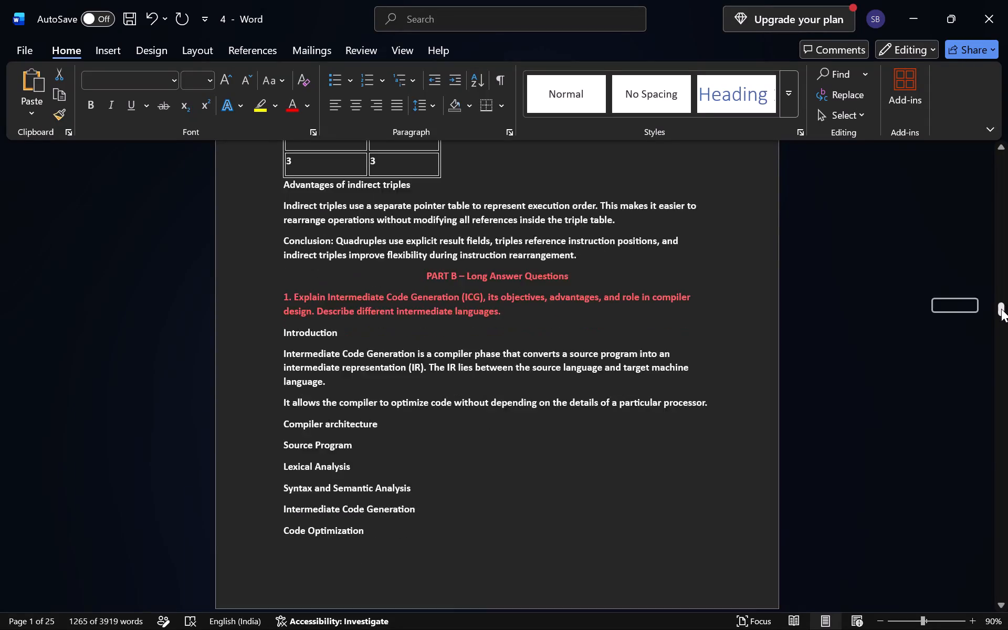
{"action": "left_click_drag", "start_coordinate": [1001, 309], "coordinate": [1006, 629]}
{"action": "left_click_drag", "start_coordinate": [601, 510], "coordinate": [244, 0]}
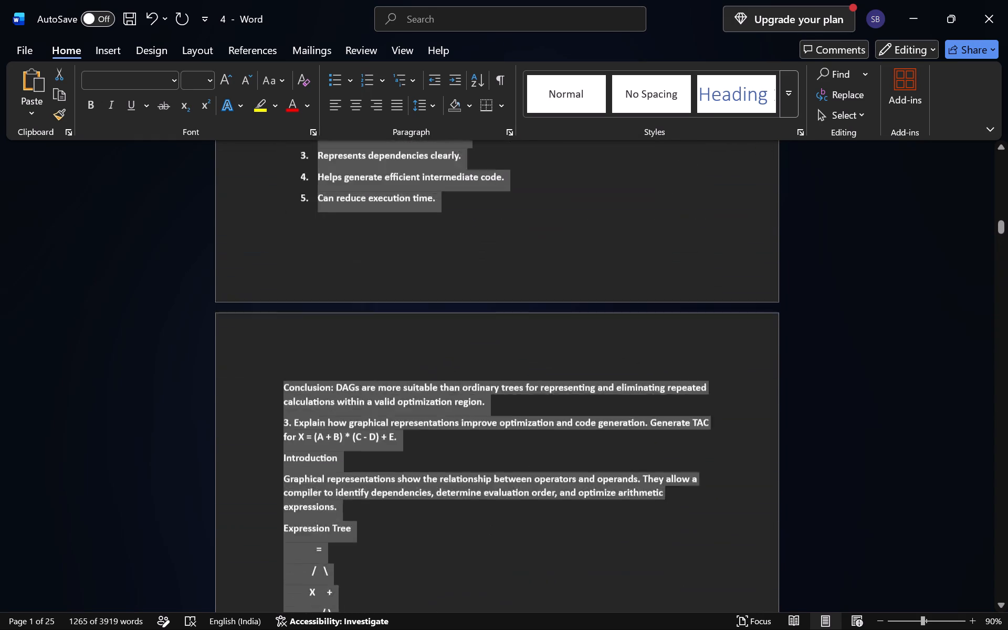
{"action": "left_click_drag", "start_coordinate": [244, 0], "coordinate": [245, 48]}
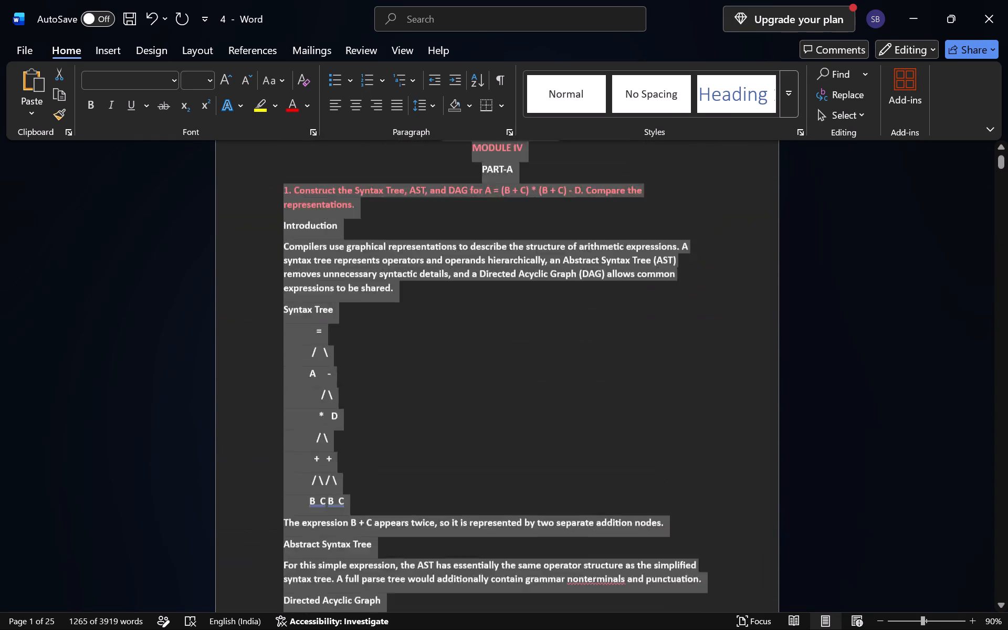
{"action": "left_click_drag", "start_coordinate": [245, 48], "coordinate": [276, 296]}
{"action": "key", "text": "ctrl+v"}
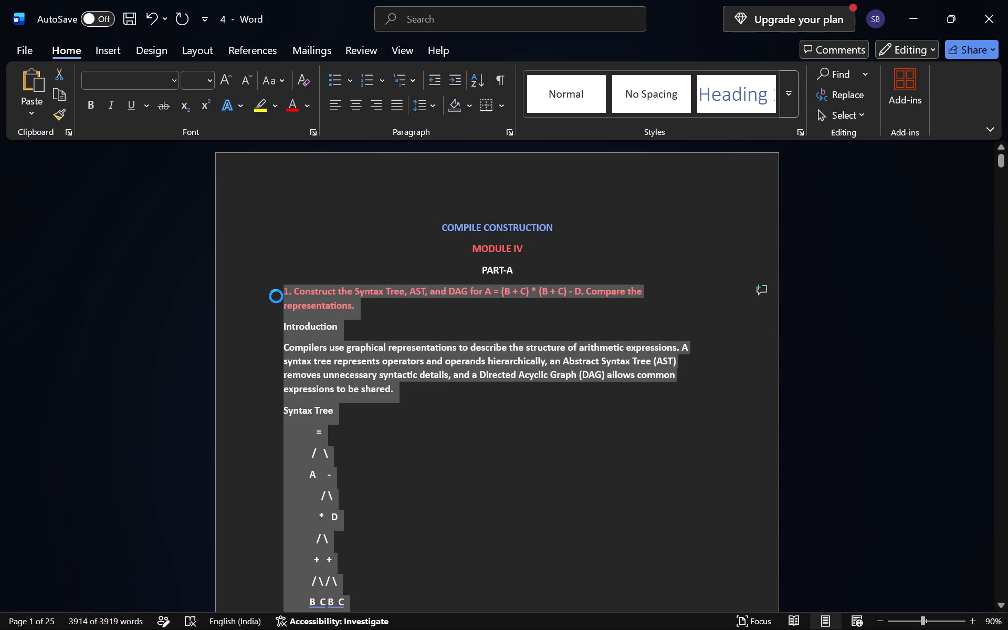
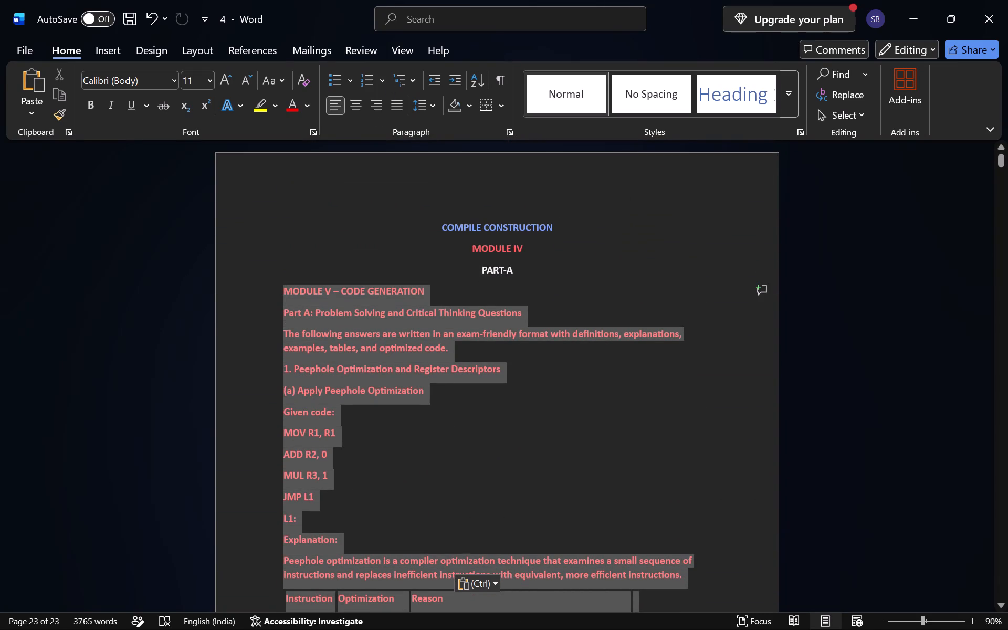
Set the font colour of the pasted Module V answers to the theme's black.
{"action": "left_click", "coordinate": [382, 268]}
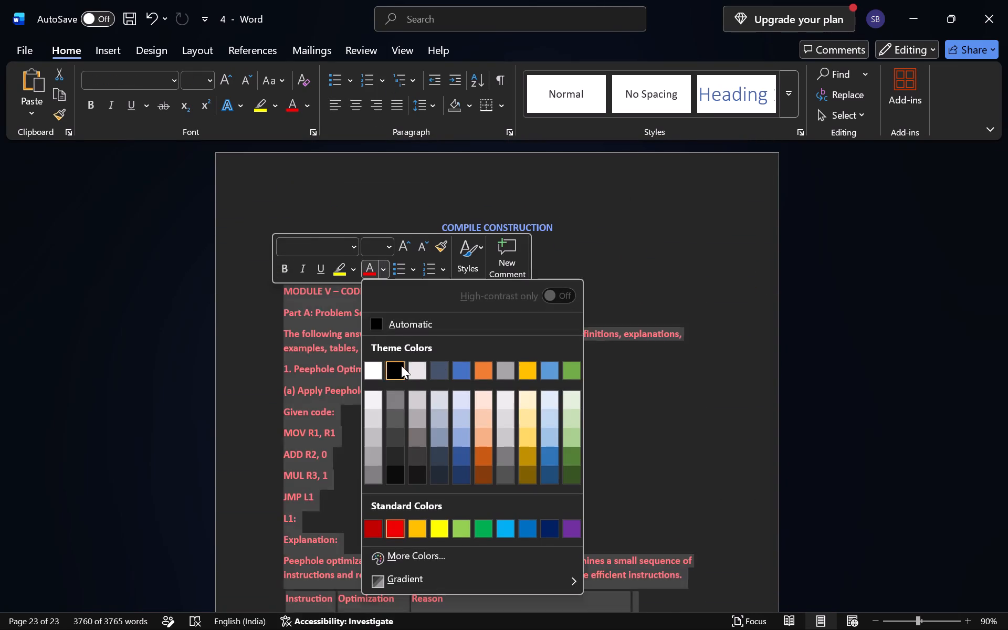
{"action": "left_click", "coordinate": [401, 365]}
{"action": "left_click", "coordinate": [329, 318]}
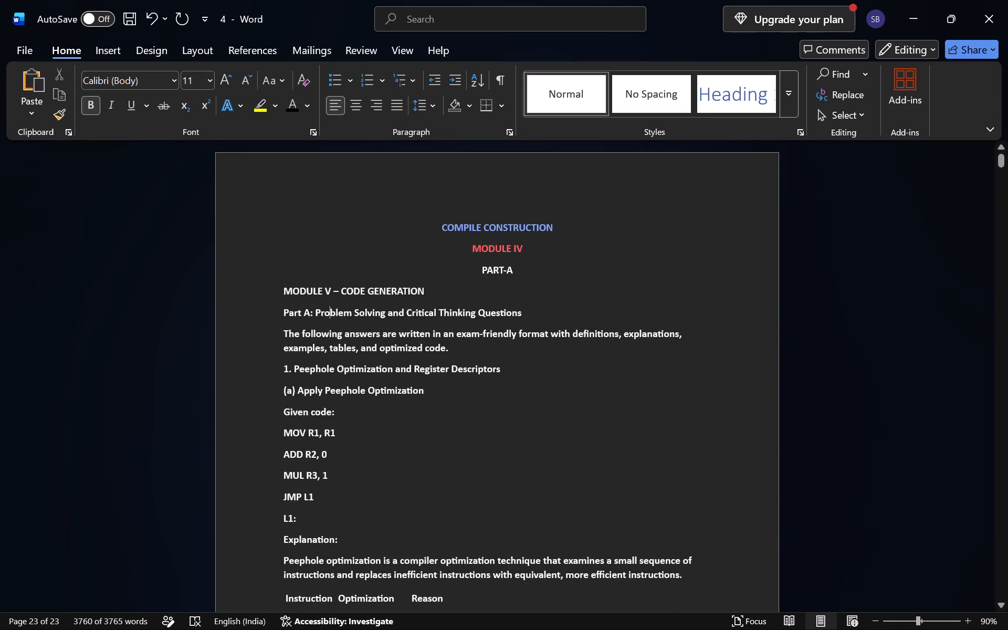
Change the red module heading on the first page from MODULE IV to MODULE V.
{"action": "left_click_drag", "start_coordinate": [436, 290], "coordinate": [271, 292]}
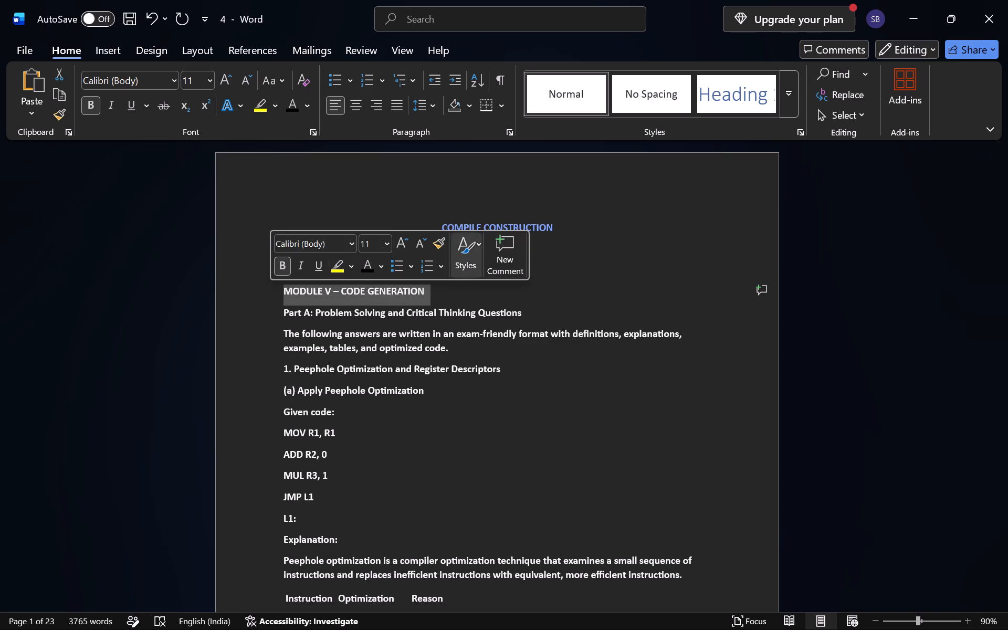
{"action": "left_click", "coordinate": [584, 278]}
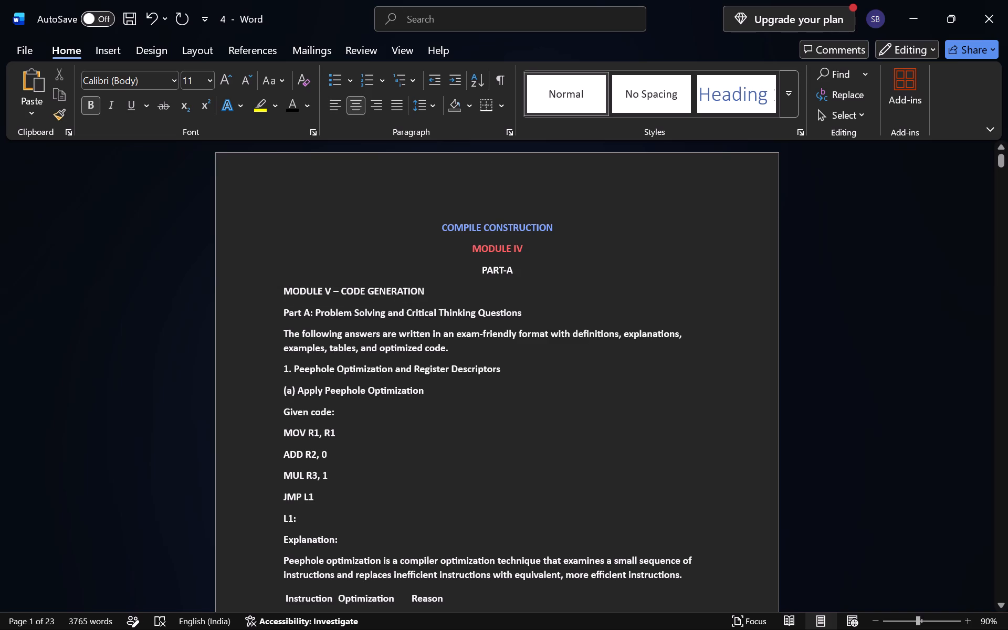
{"action": "left_click", "coordinate": [516, 246]}
{"action": "key", "text": "BackSpace"}
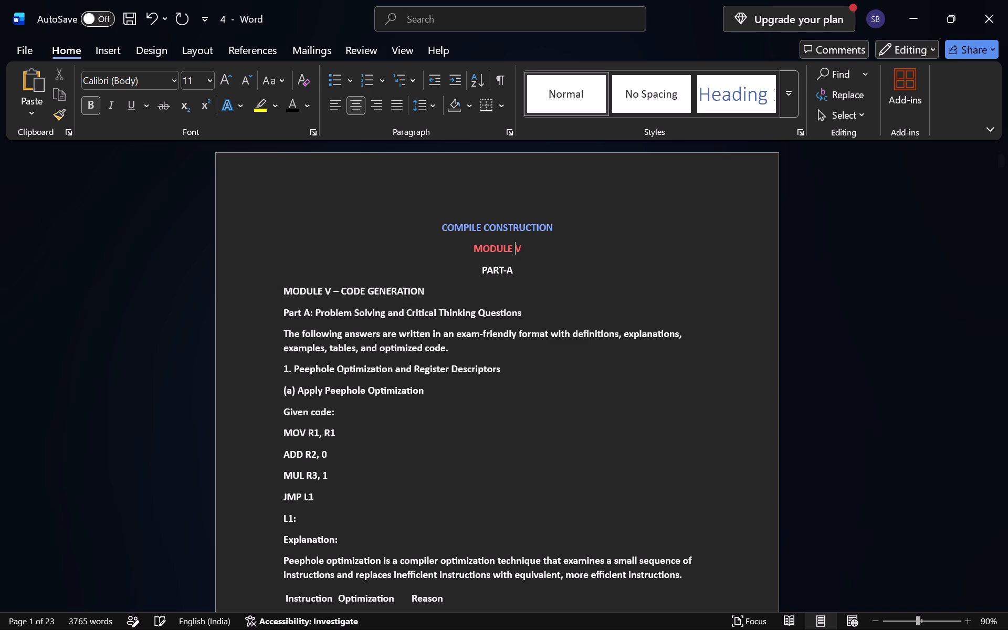
Delete the introductory sentence "The following answers are written in an exam-friendly format…" above question 1.
{"action": "left_click_drag", "start_coordinate": [461, 344], "coordinate": [294, 341]}
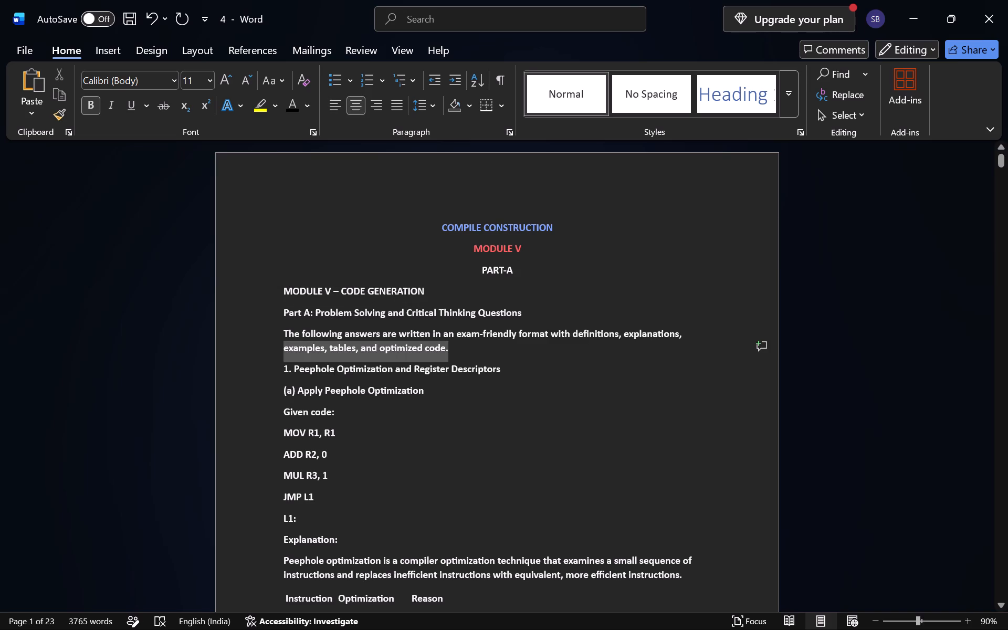
{"action": "left_click_drag", "start_coordinate": [294, 341], "coordinate": [279, 338]}
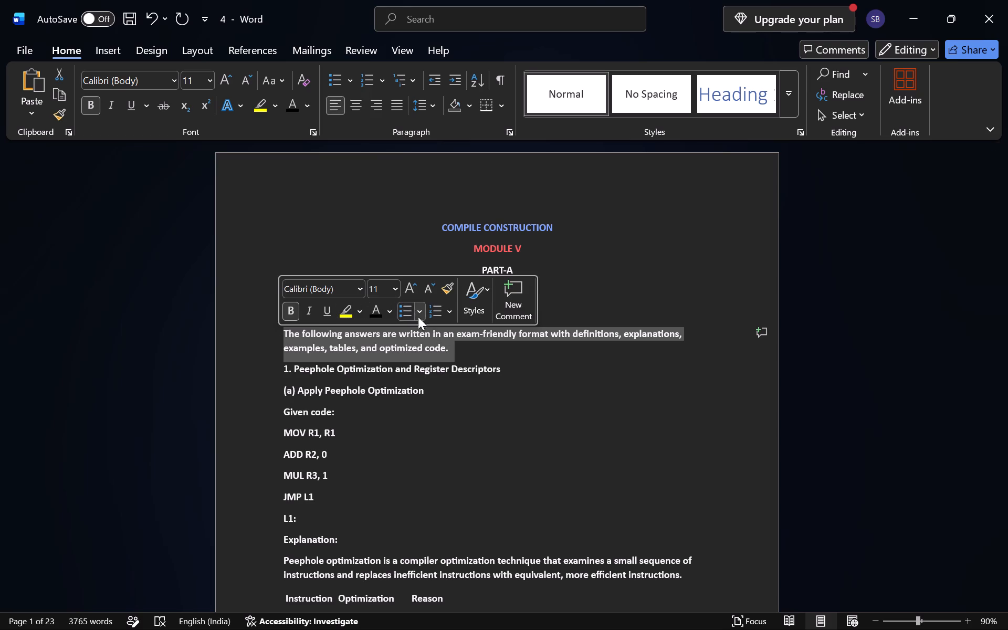
{"action": "left_click", "coordinate": [436, 364]}
{"action": "left_click_drag", "start_coordinate": [484, 343], "coordinate": [270, 340]}
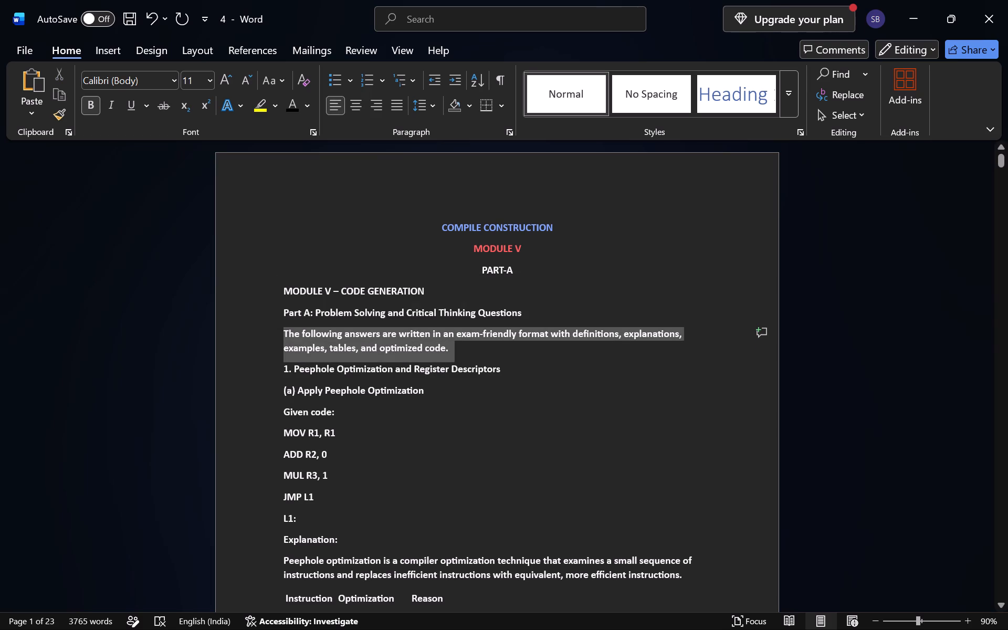
{"action": "left_click_drag", "start_coordinate": [270, 340], "coordinate": [270, 339]}
{"action": "key", "text": "BackSpace"}
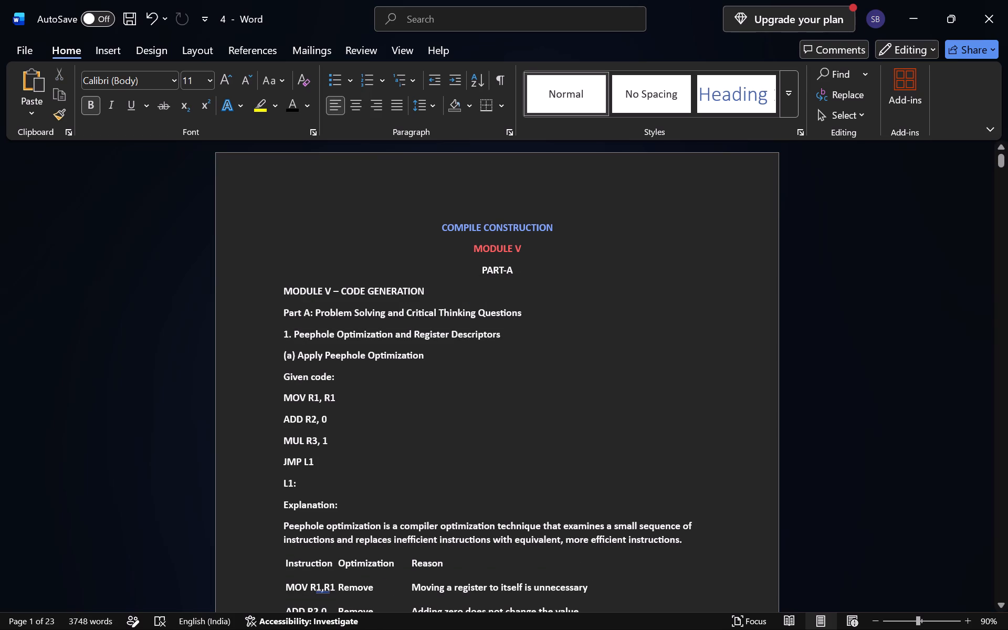
Colour the question heading "1. Peephole Optimization and Register Descriptors" red.
{"action": "left_click_drag", "start_coordinate": [512, 333], "coordinate": [225, 346]}
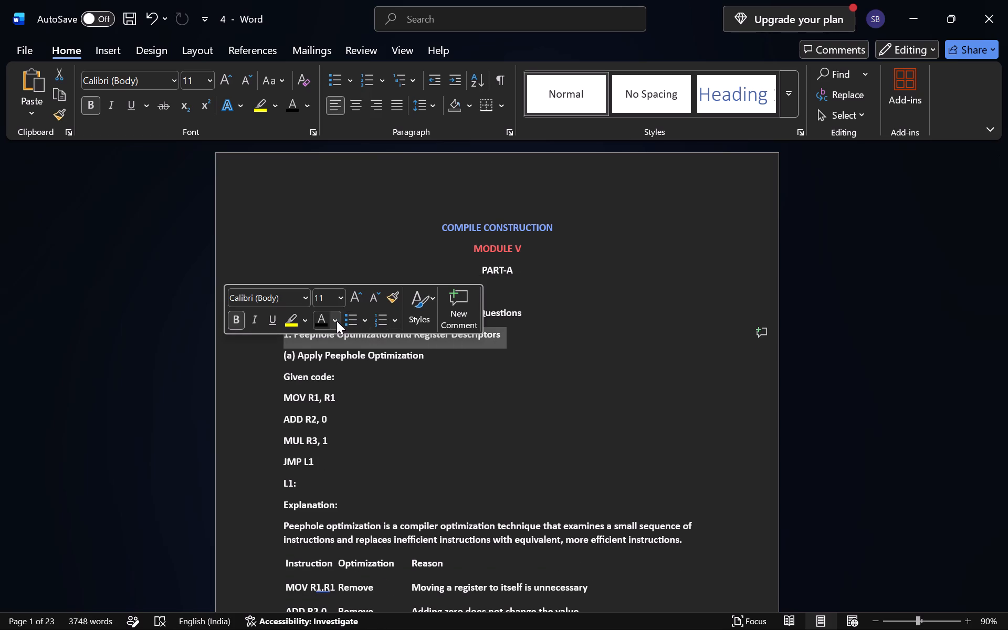
{"action": "left_click", "coordinate": [335, 321]}
{"action": "left_click", "coordinate": [350, 250]}
Apply All Borders to the Instruction, Optimization and Reason table in question 1(a).
{"action": "scroll", "coordinate": [370, 419], "scroll_direction": "down", "scroll_amount": 3}
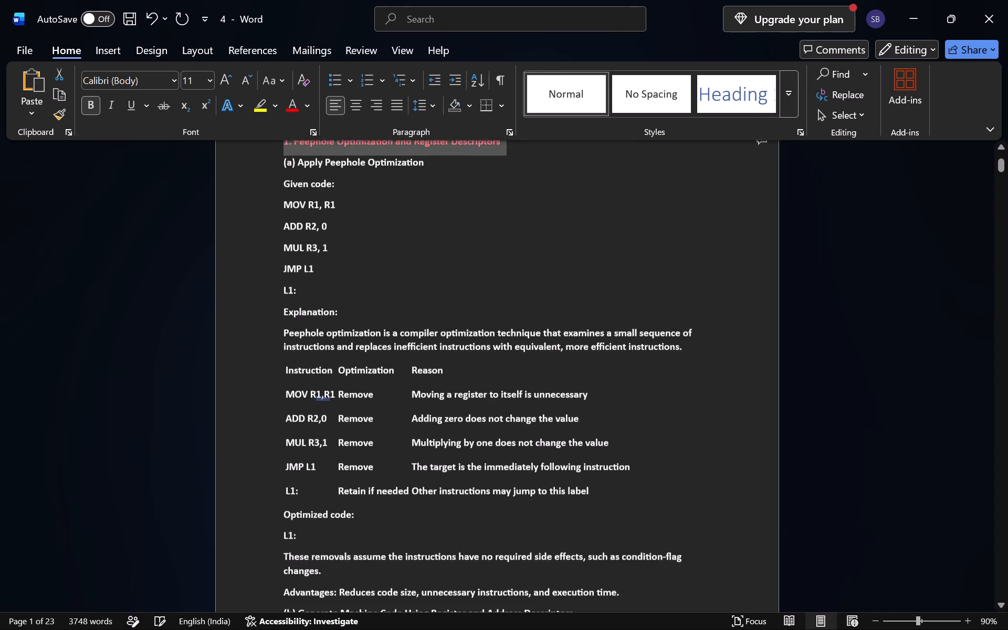
{"action": "scroll", "coordinate": [370, 419], "scroll_direction": "down", "scroll_amount": 7}
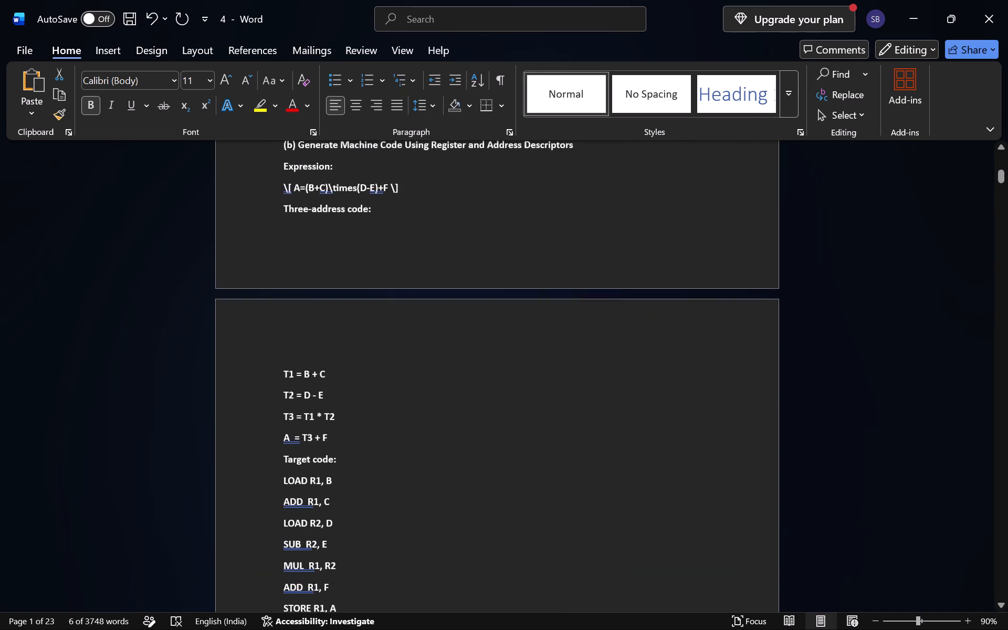
{"action": "scroll", "coordinate": [370, 419], "scroll_direction": "up", "scroll_amount": 6}
{"action": "left_click", "coordinate": [275, 283]}
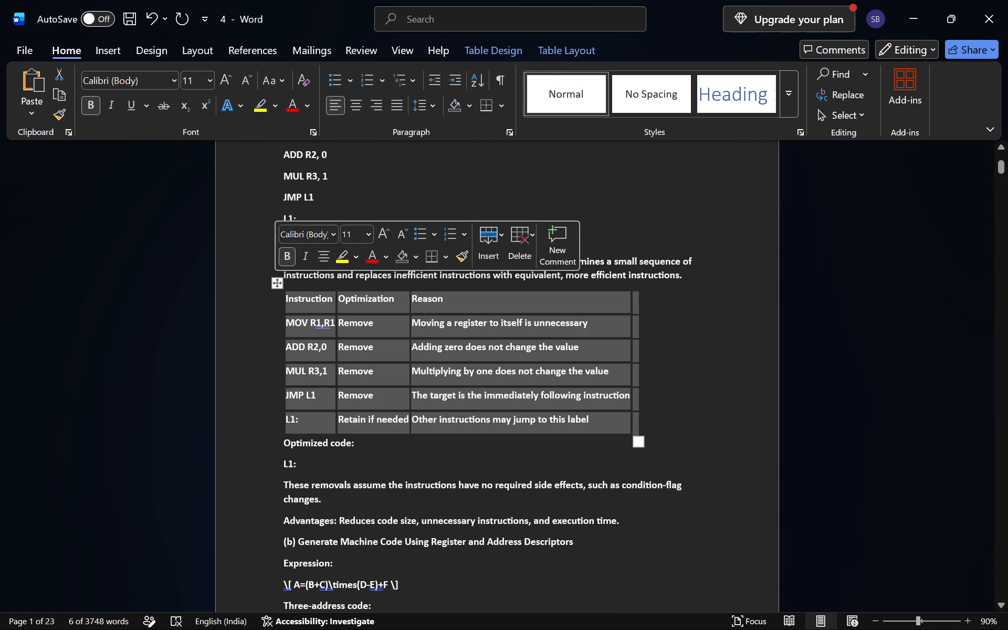
{"action": "left_click", "coordinate": [443, 257]}
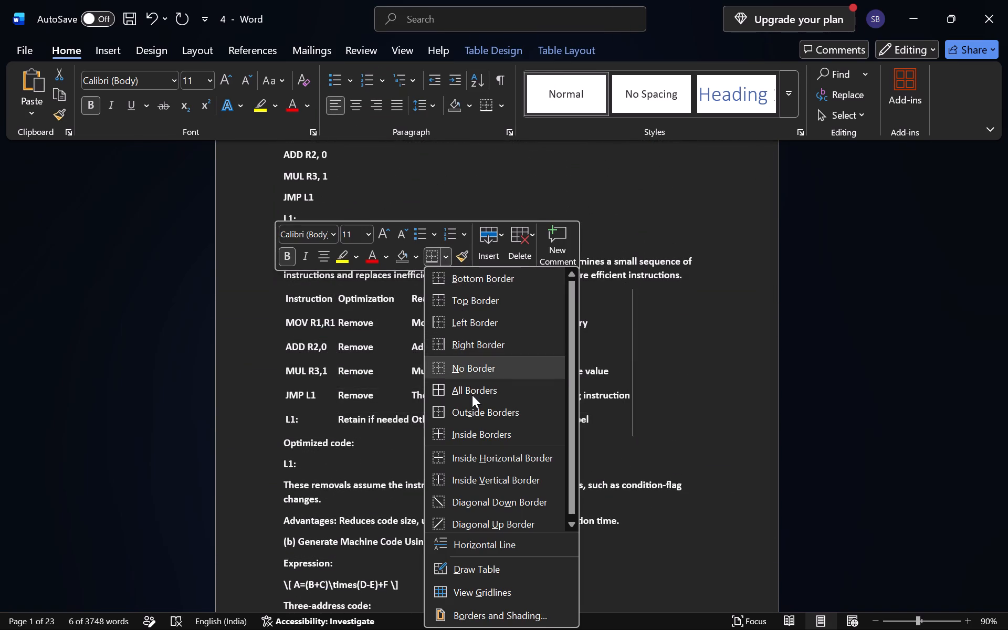
{"action": "left_click", "coordinate": [472, 395]}
Select the question heading "2. Optimized Target Code Using Four Registers" for formatting.
{"action": "scroll", "coordinate": [392, 451], "scroll_direction": "down", "scroll_amount": 6}
{"action": "scroll", "coordinate": [392, 451], "scroll_direction": "up", "scroll_amount": 1}
{"action": "scroll", "coordinate": [392, 451], "scroll_direction": "down", "scroll_amount": 2}
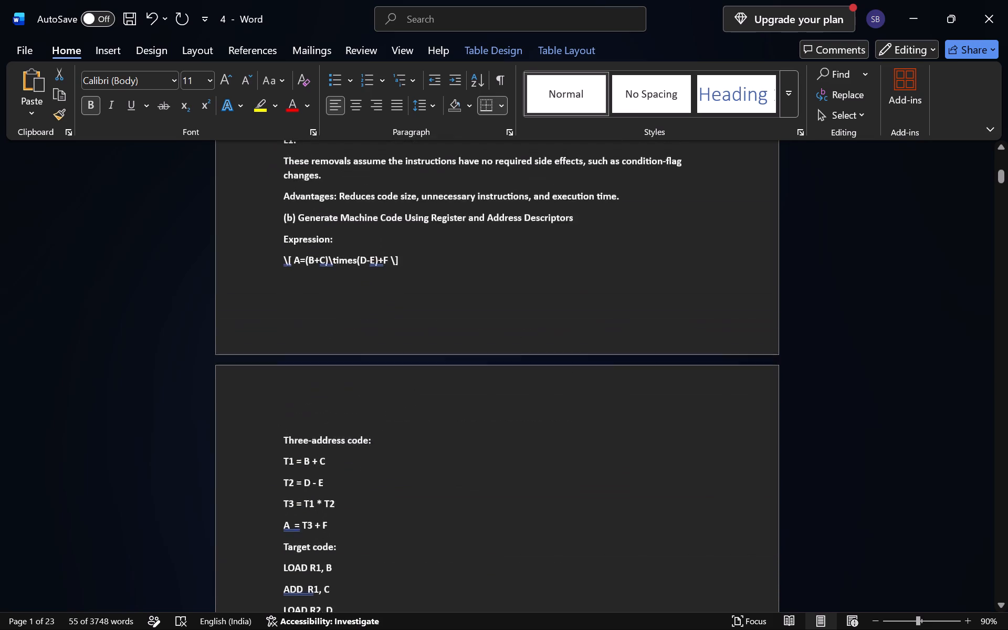
{"action": "scroll", "coordinate": [392, 451], "scroll_direction": "down", "scroll_amount": 4}
{"action": "scroll", "coordinate": [564, 374], "scroll_direction": "down", "scroll_amount": 3}
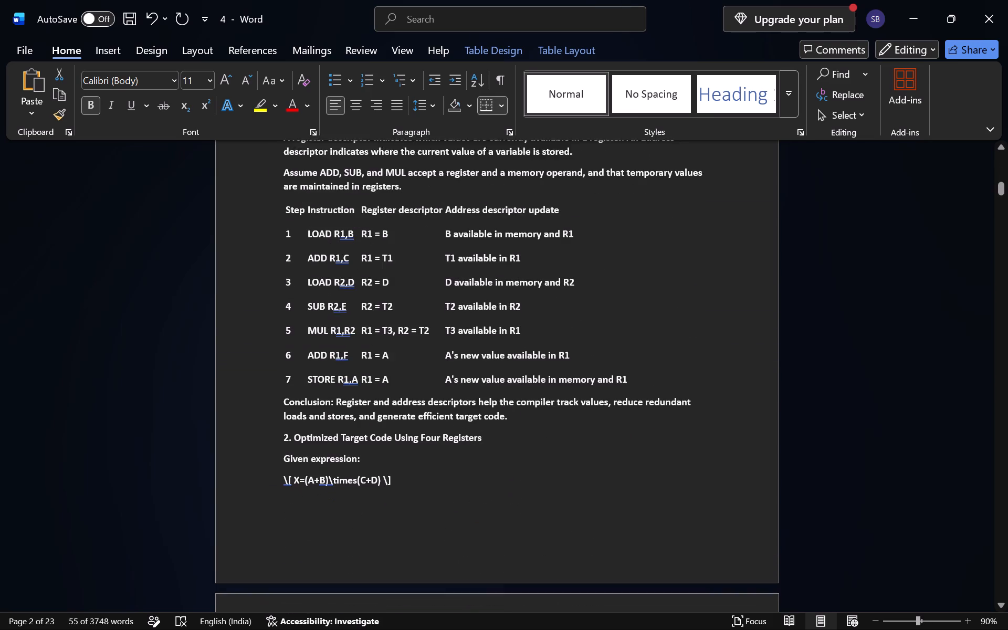
{"action": "left_click_drag", "start_coordinate": [500, 416], "coordinate": [217, 421]}
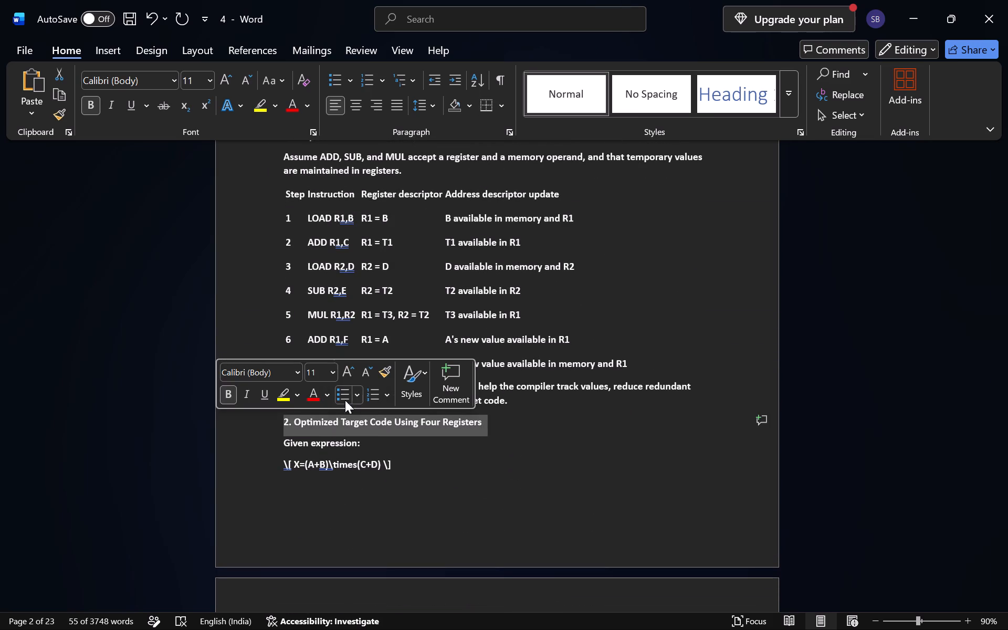
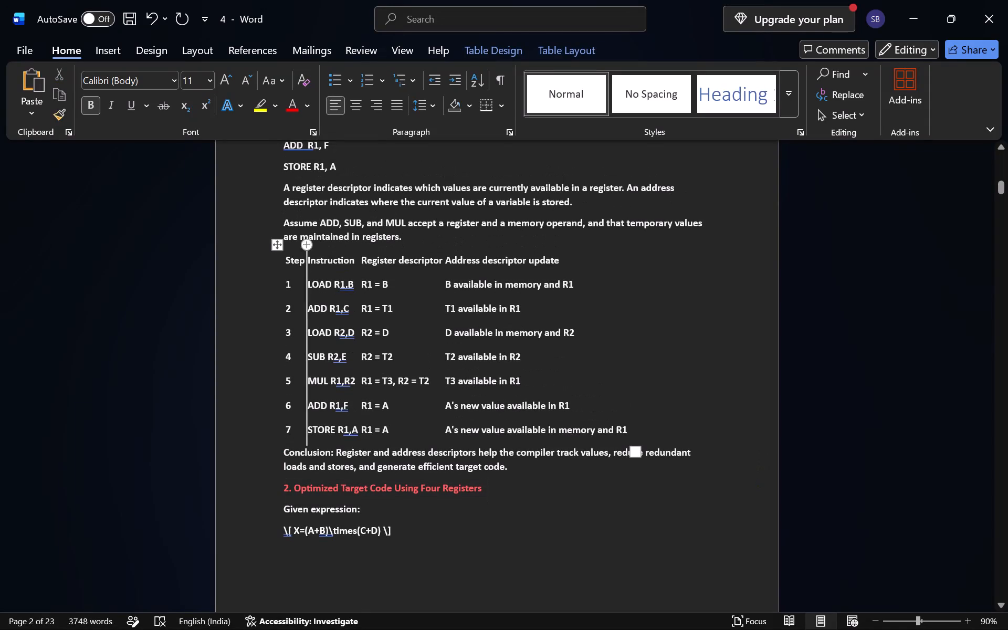
Apply All Borders to the Step, Instruction, Register descriptor and Address descriptor update table above question 2.
{"action": "left_click", "coordinate": [276, 243]}
{"action": "left_click", "coordinate": [450, 216]}
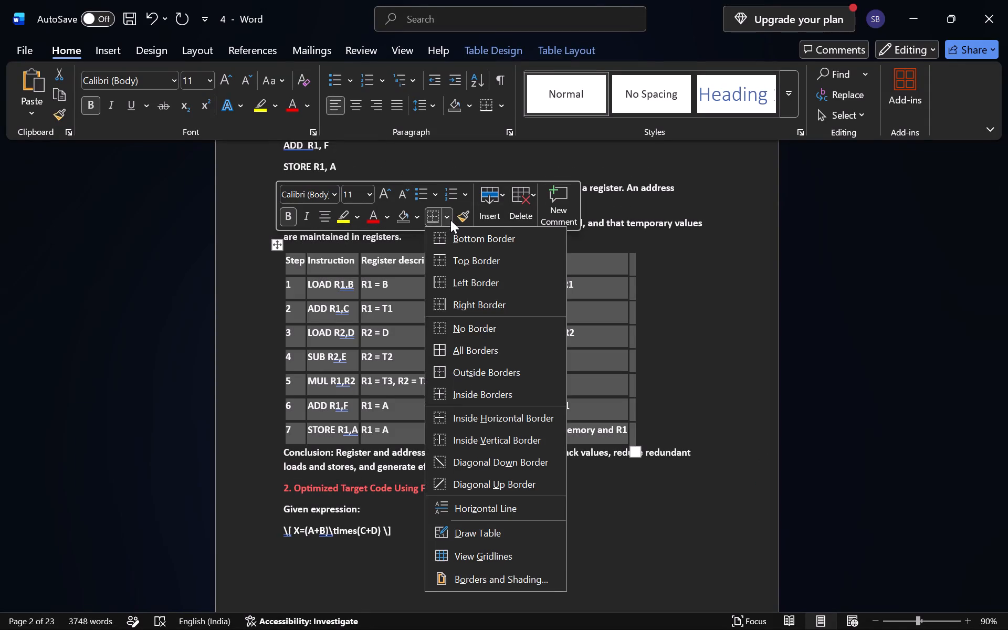
{"action": "left_click", "coordinate": [471, 345]}
Colour the question heading "3. Intermediate Representations and Graph Coloring" red.
{"action": "scroll", "coordinate": [426, 431], "scroll_direction": "down", "scroll_amount": 7}
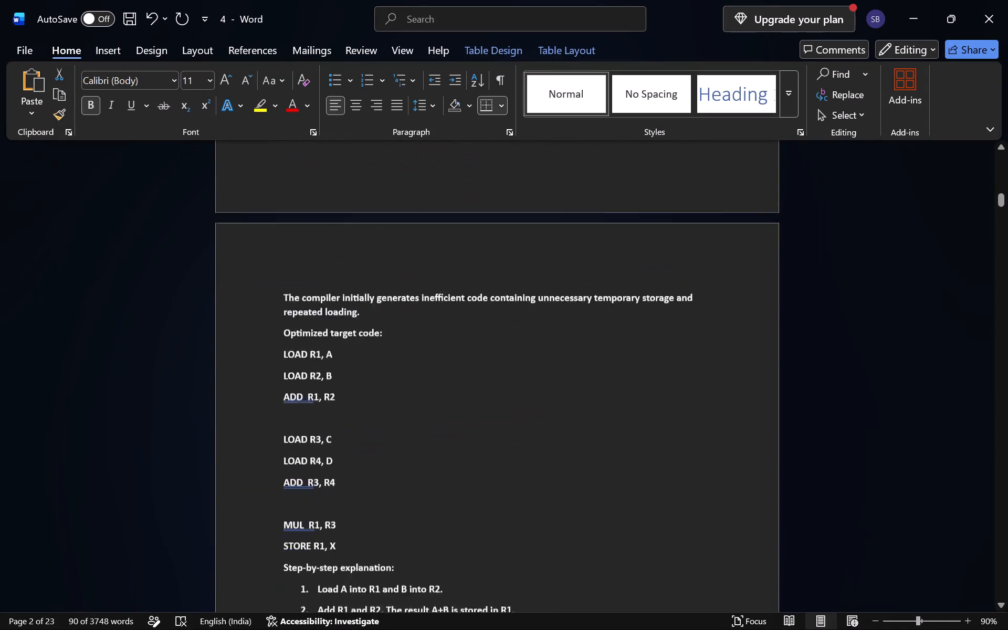
{"action": "scroll", "coordinate": [426, 431], "scroll_direction": "down", "scroll_amount": 12}
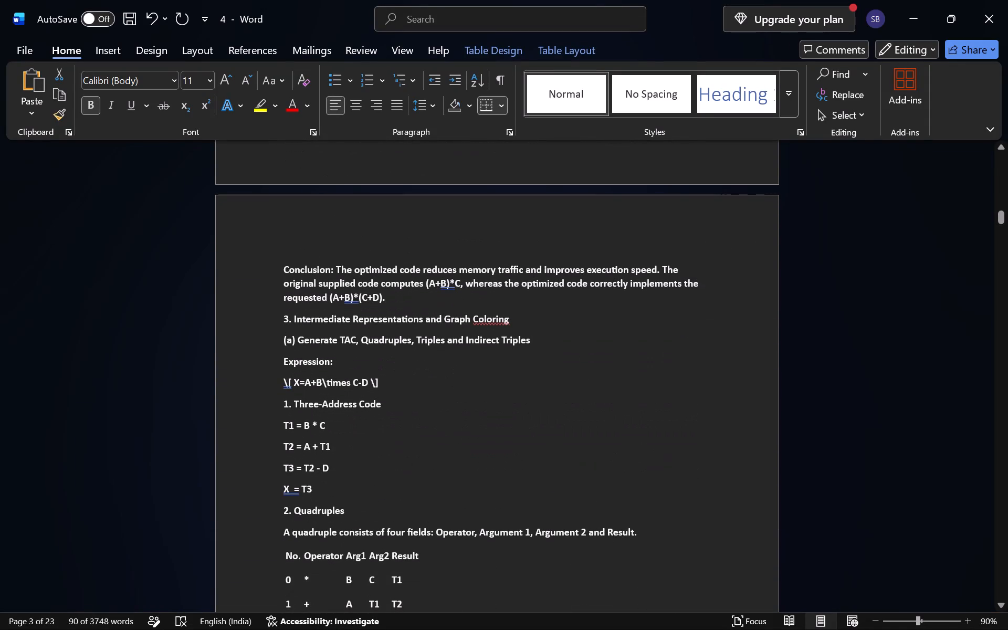
{"action": "left_click_drag", "start_coordinate": [527, 324], "coordinate": [204, 323]}
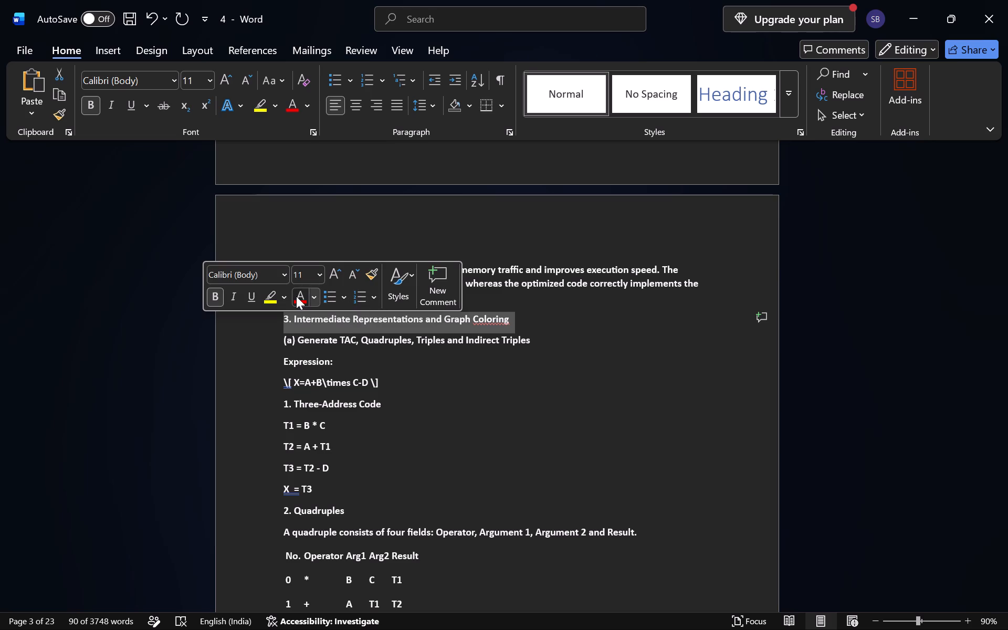
{"action": "left_click", "coordinate": [296, 296]}
Switch to the ACSD46_CC_QB_IT_BT23 question bank PDF in Brave and check Module V questions 2 to 4 against the Word answers.
{"action": "key", "text": "alt+Tab"}
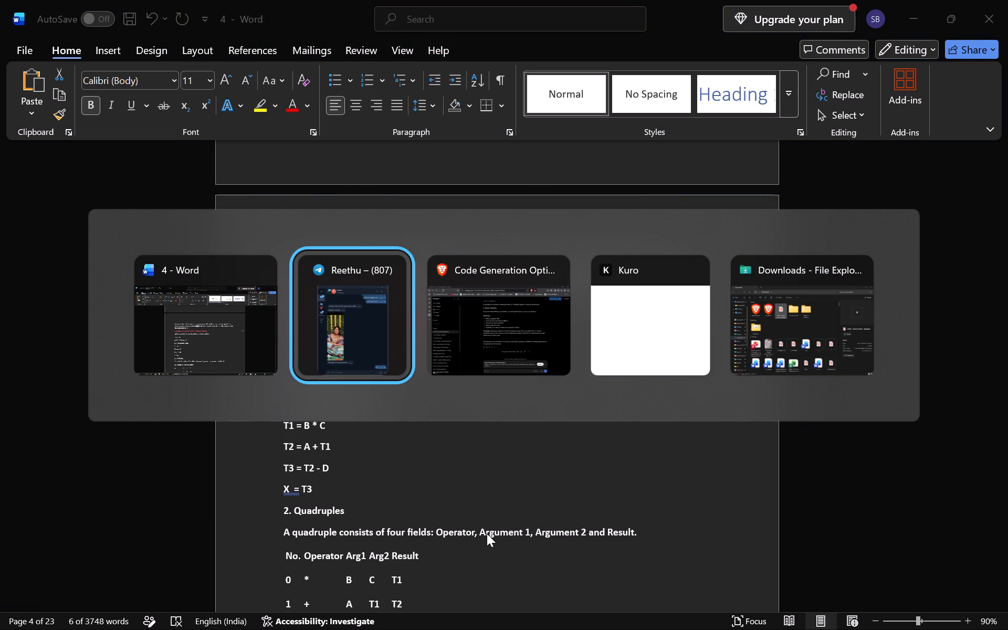
{"action": "key", "text": "alt+Tab"}
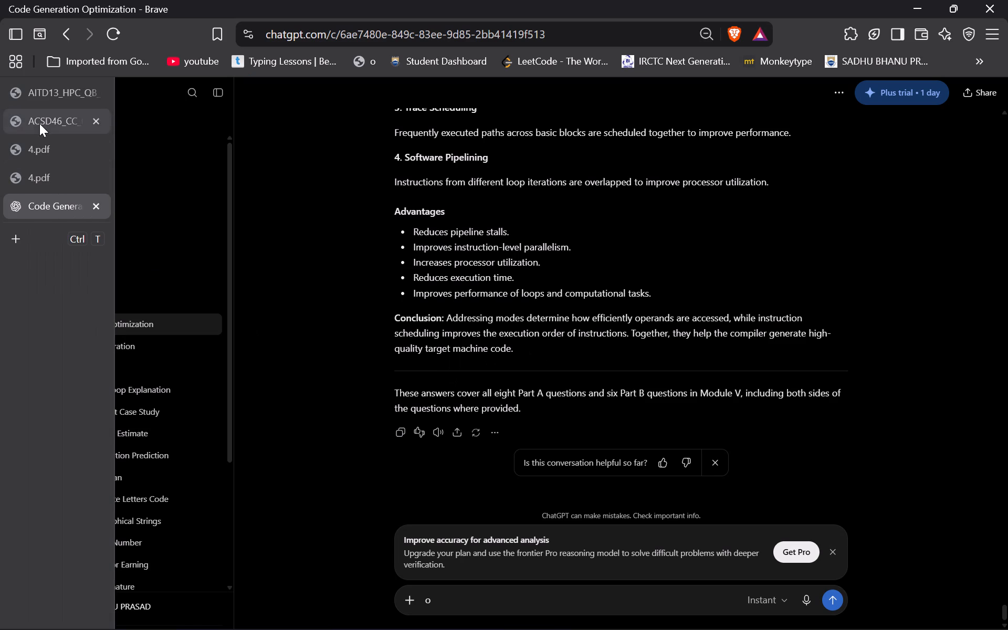
{"action": "left_click", "coordinate": [44, 133]}
{"action": "scroll", "coordinate": [380, 413], "scroll_direction": "up", "scroll_amount": 8}
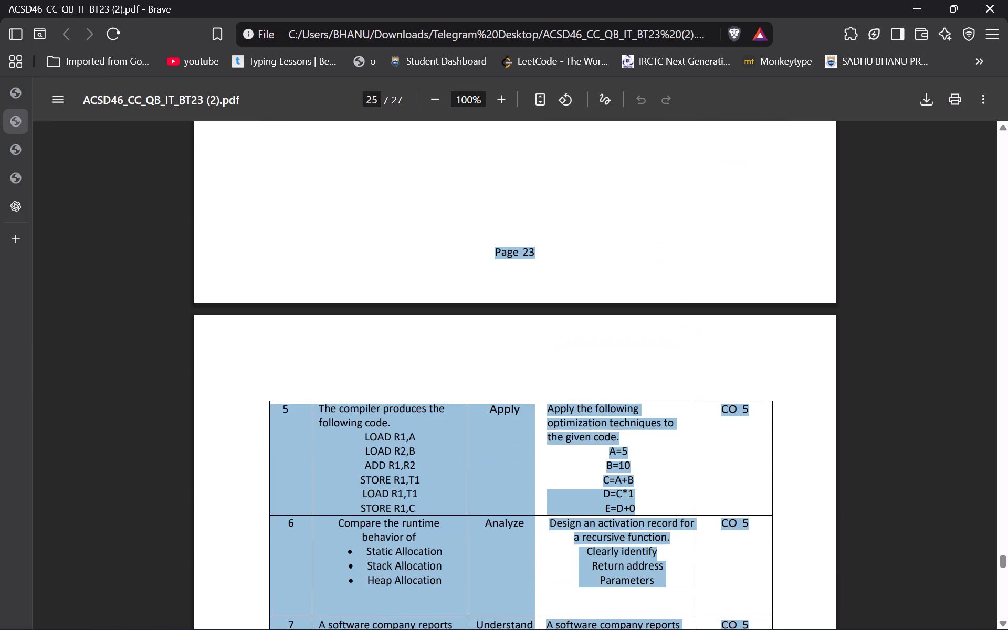
{"action": "scroll", "coordinate": [381, 413], "scroll_direction": "up", "scroll_amount": 5}
{"action": "scroll", "coordinate": [381, 413], "scroll_direction": "down", "scroll_amount": 1}
{"action": "key", "text": "alt+Tab"}
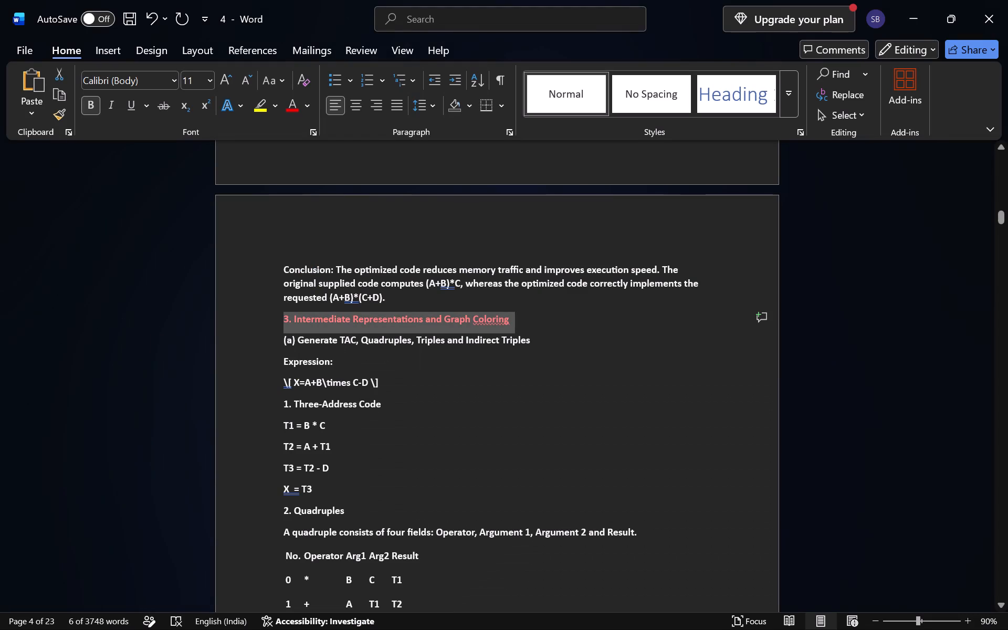
{"action": "key", "text": "alt+Tab"}
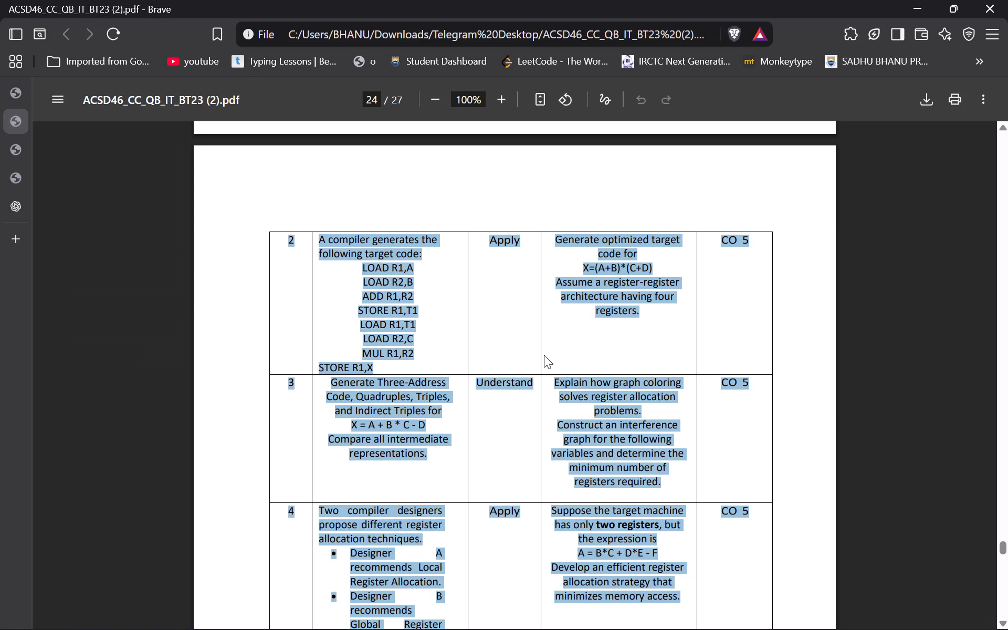
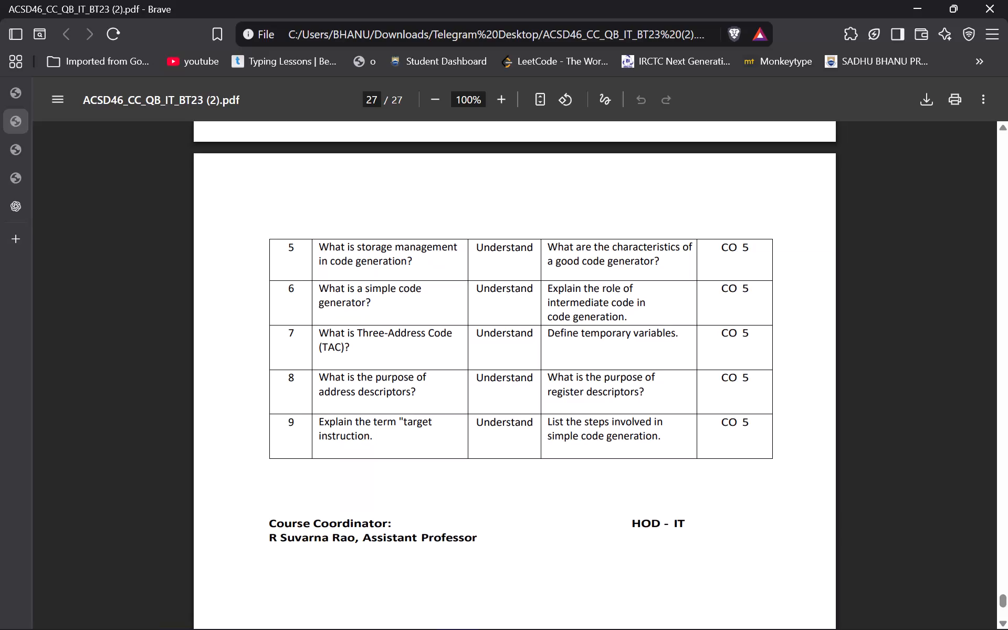
Switch to the Word document and examine the last Module V answer, on addressing modes and instruction scheduling.
{"action": "key", "text": "alt+Tab"}
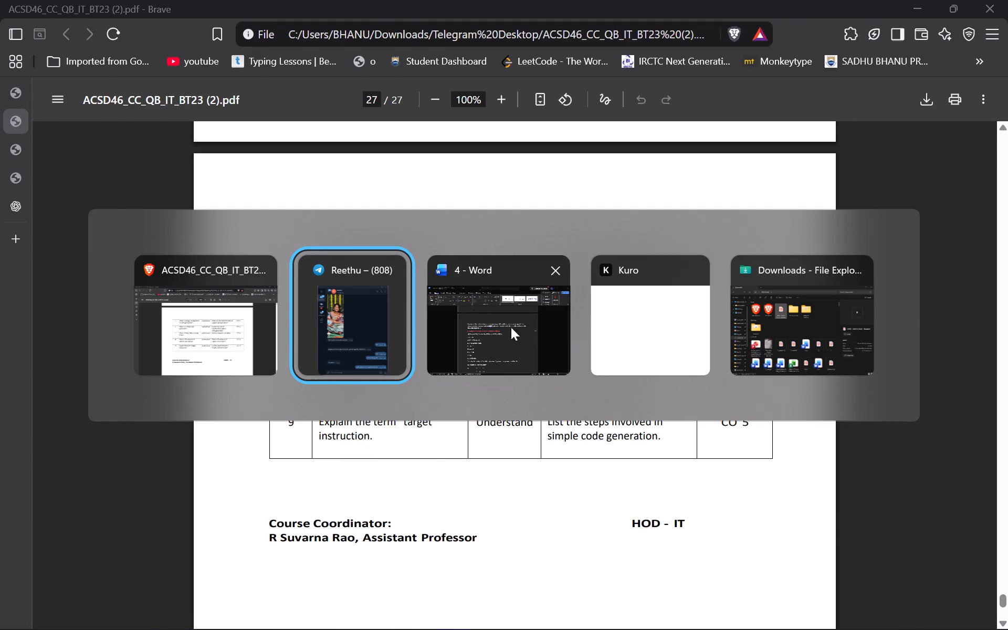
{"action": "key", "text": "alt+Tab"}
{"action": "scroll", "coordinate": [477, 404], "scroll_direction": "down", "scroll_amount": 11}
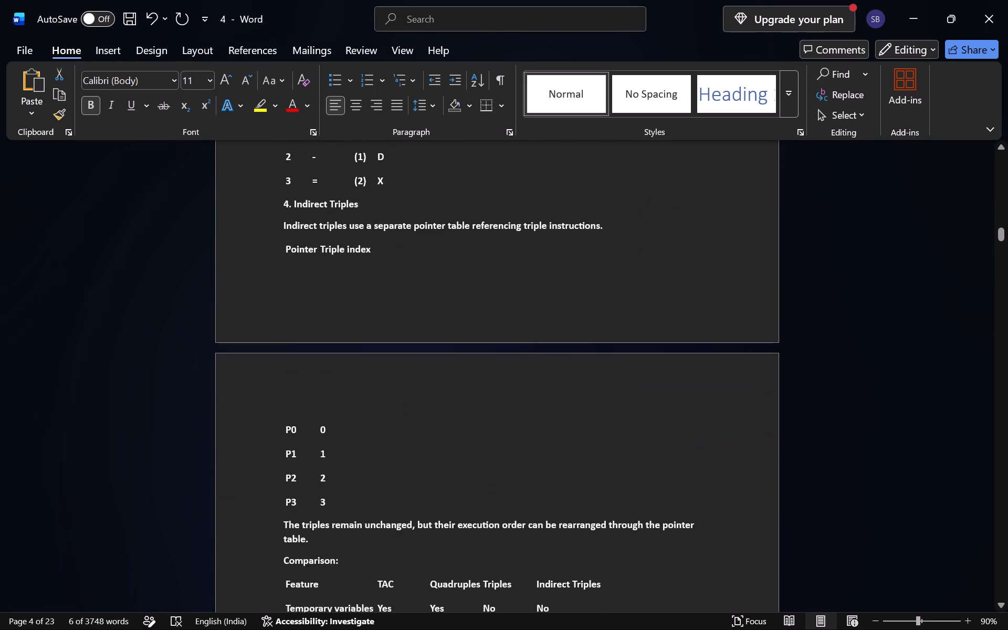
{"action": "left_click_drag", "start_coordinate": [1004, 233], "coordinate": [1007, 629]}
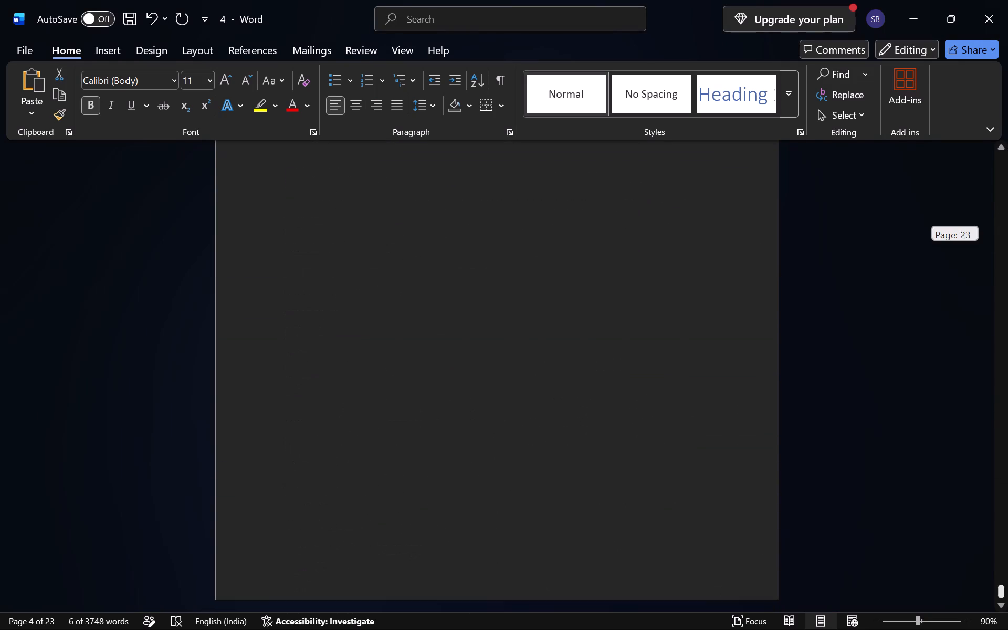
{"action": "left_click_drag", "start_coordinate": [1007, 629], "coordinate": [1007, 629]}
{"action": "scroll", "coordinate": [412, 350], "scroll_direction": "up", "scroll_amount": 13}
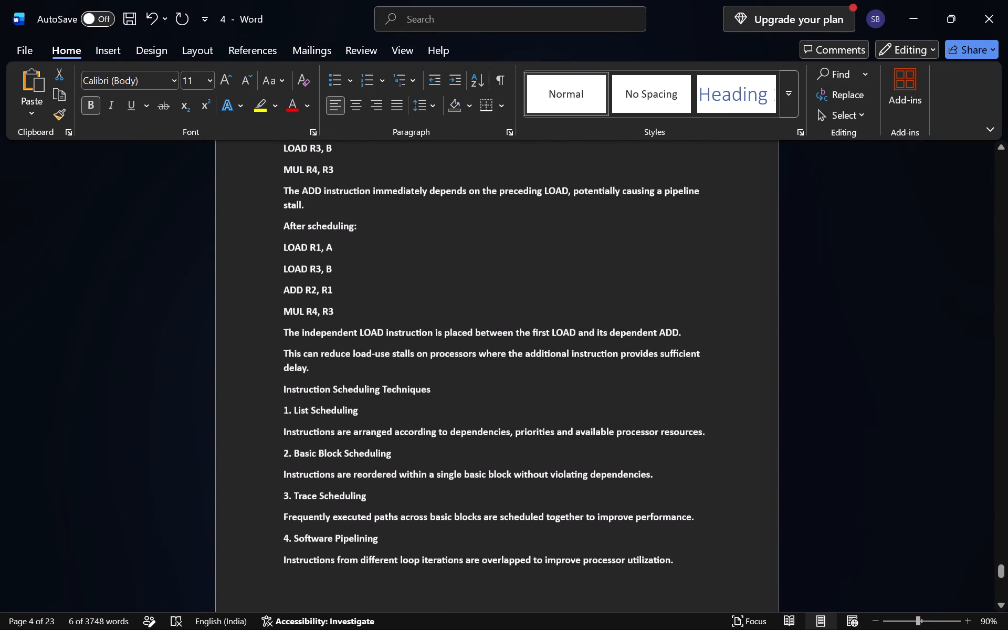
{"action": "scroll", "coordinate": [544, 371], "scroll_direction": "up", "scroll_amount": 5}
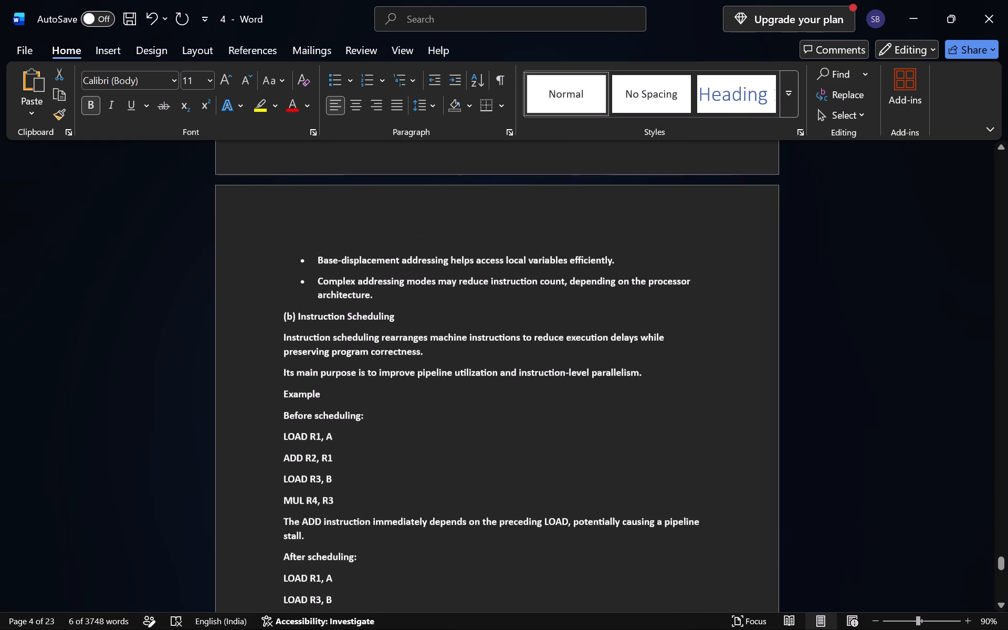
{"action": "scroll", "coordinate": [542, 363], "scroll_direction": "up", "scroll_amount": 6}
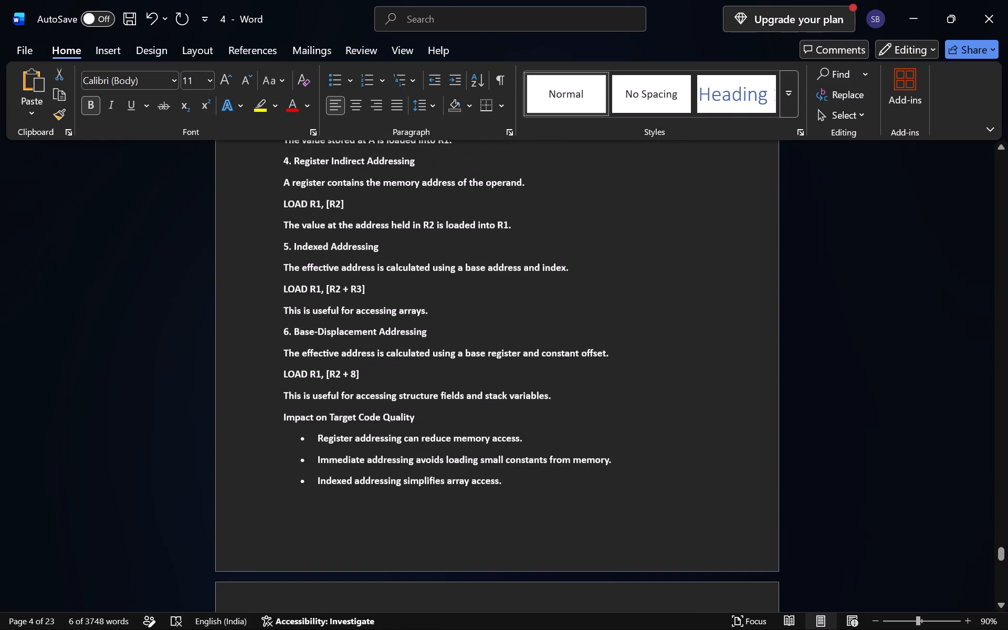
{"action": "scroll", "coordinate": [542, 363], "scroll_direction": "up", "scroll_amount": 6}
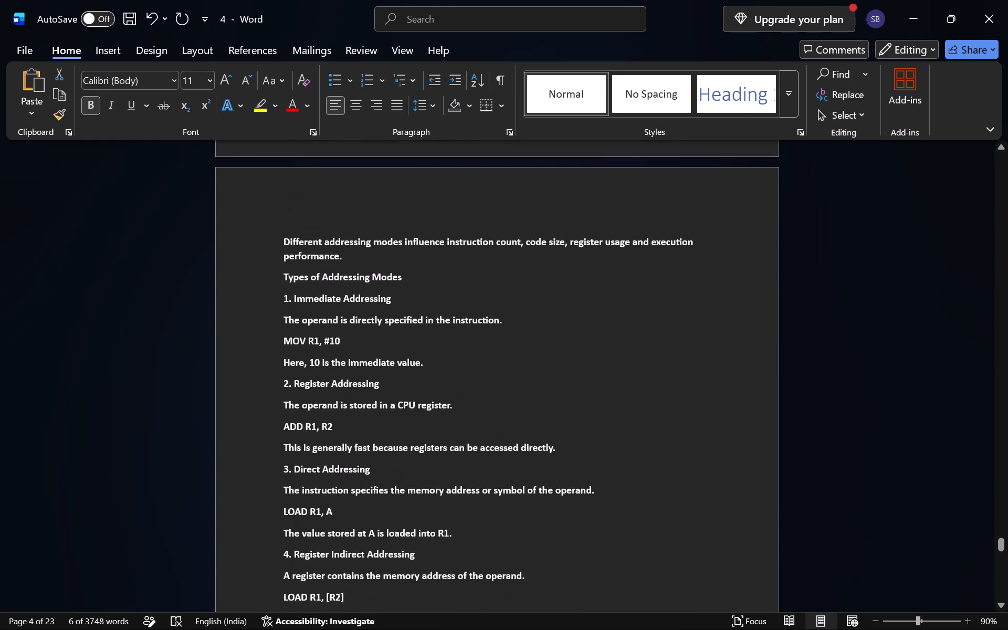
{"action": "left_click_drag", "start_coordinate": [377, 259], "coordinate": [283, 244]}
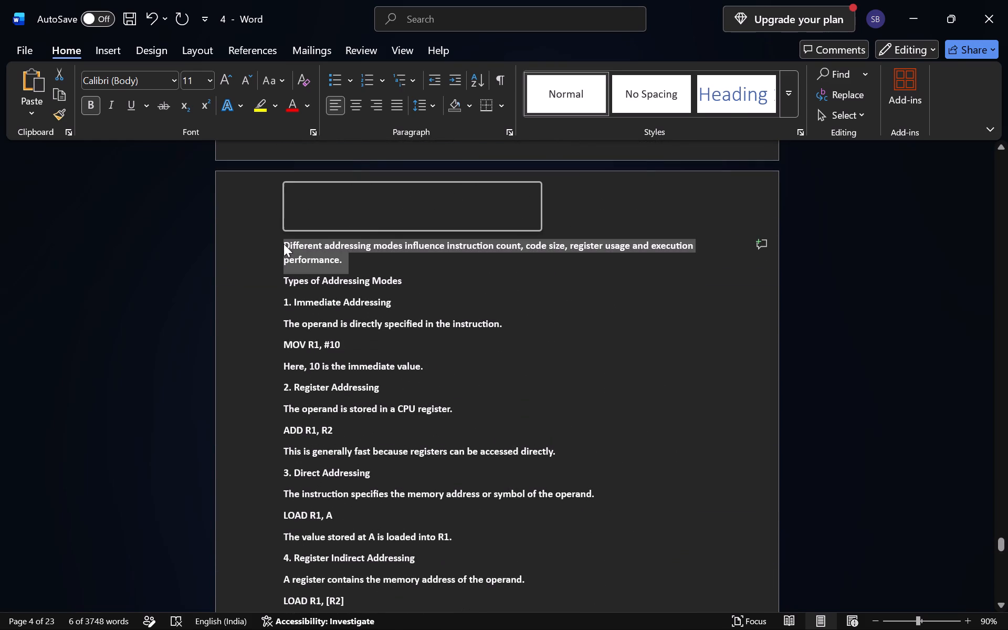
{"action": "left_click", "coordinate": [374, 211]}
{"action": "key", "text": "alt+Tab"}
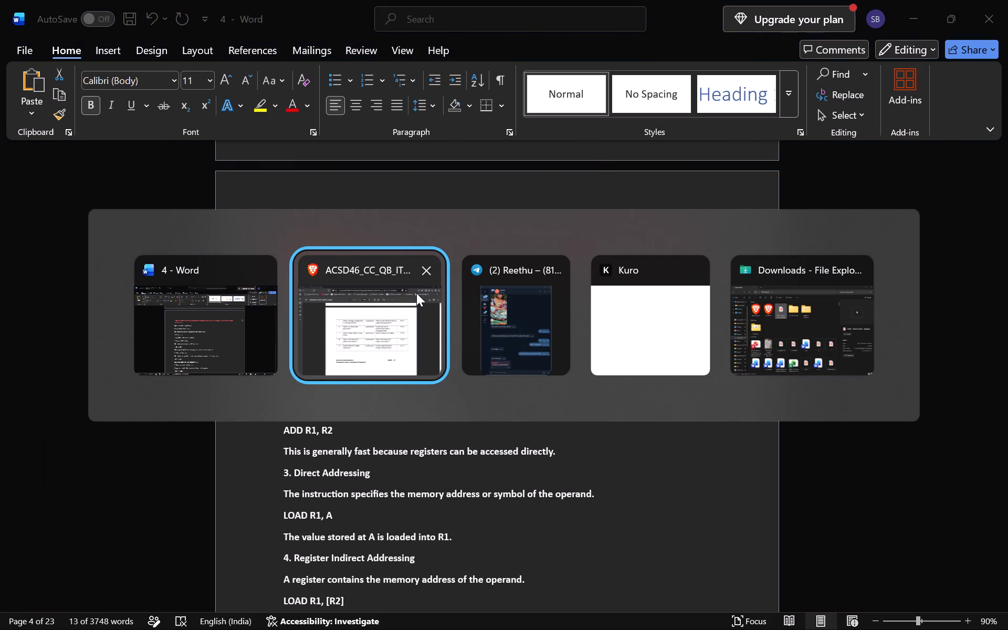
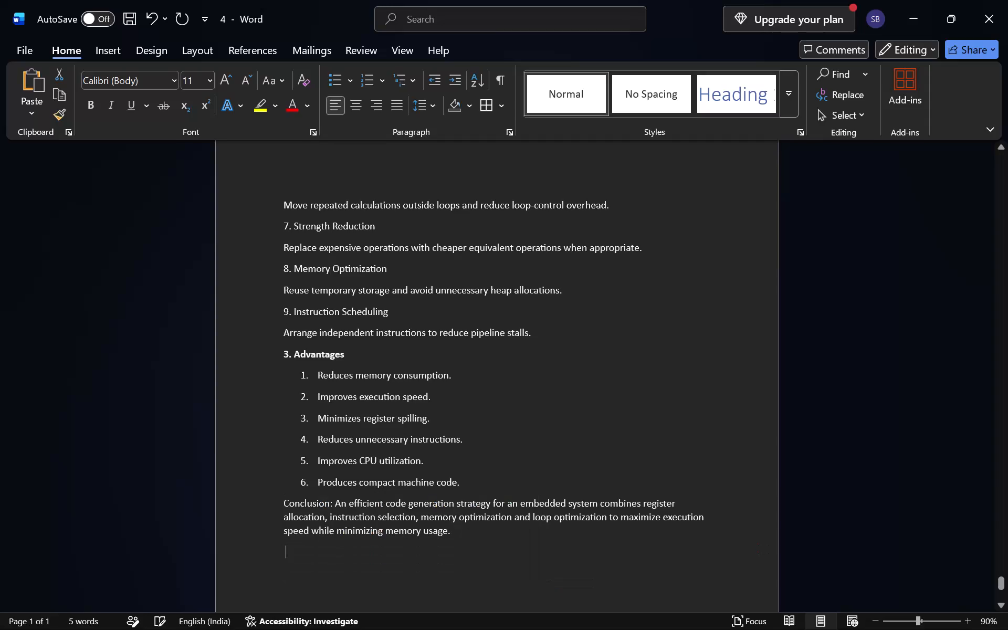
Apply all borders to the Register and Purpose table in the Question 8(b) answer.
{"action": "scroll", "coordinate": [266, 548], "scroll_direction": "up", "scroll_amount": 8}
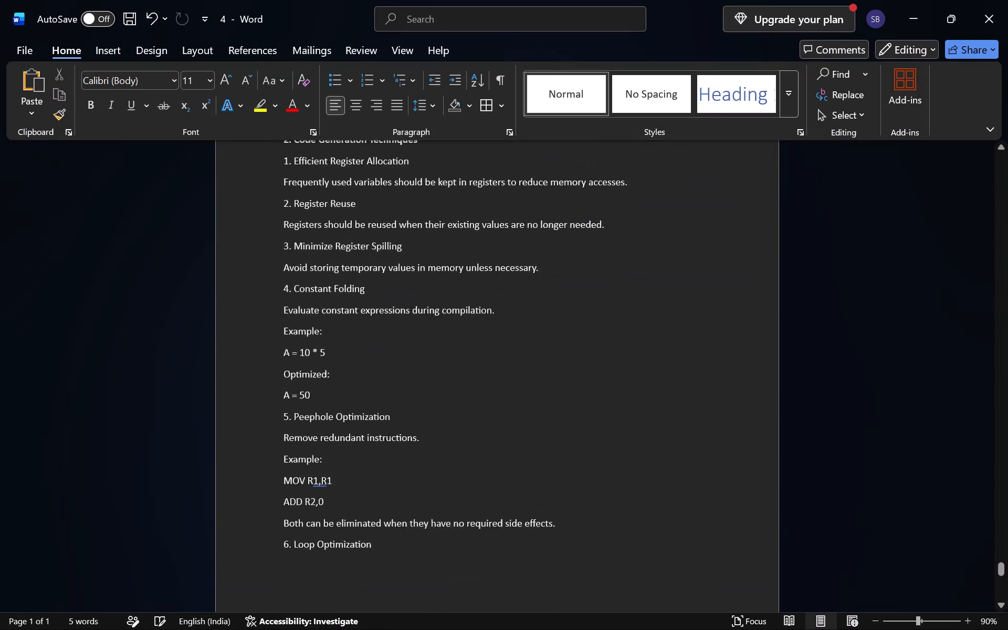
{"action": "scroll", "coordinate": [266, 548], "scroll_direction": "up", "scroll_amount": 5}
{"action": "scroll", "coordinate": [517, 454], "scroll_direction": "up", "scroll_amount": 3}
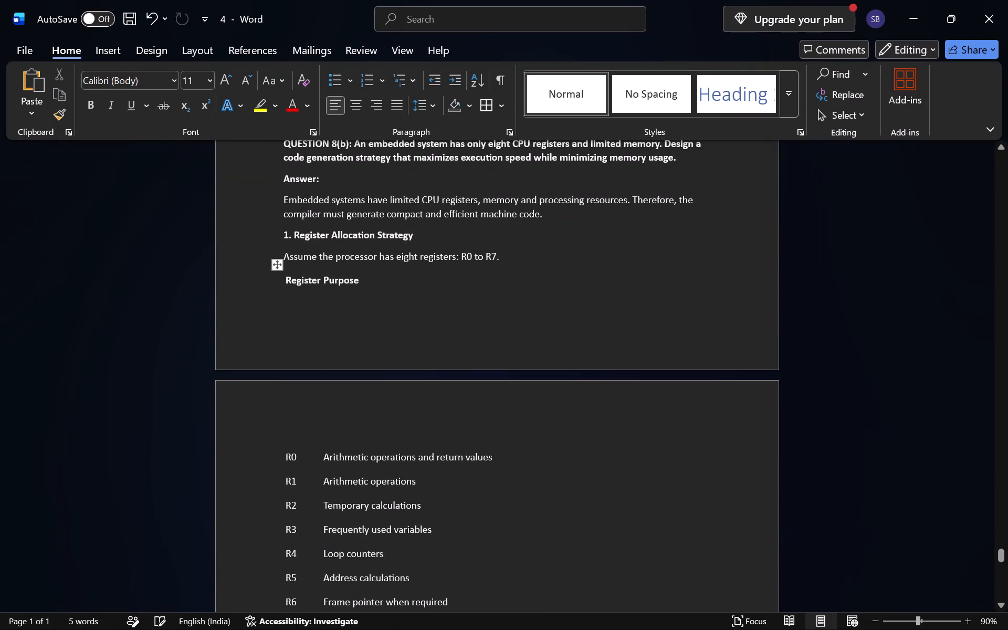
{"action": "left_click", "coordinate": [371, 460]}
{"action": "left_click", "coordinate": [272, 267]}
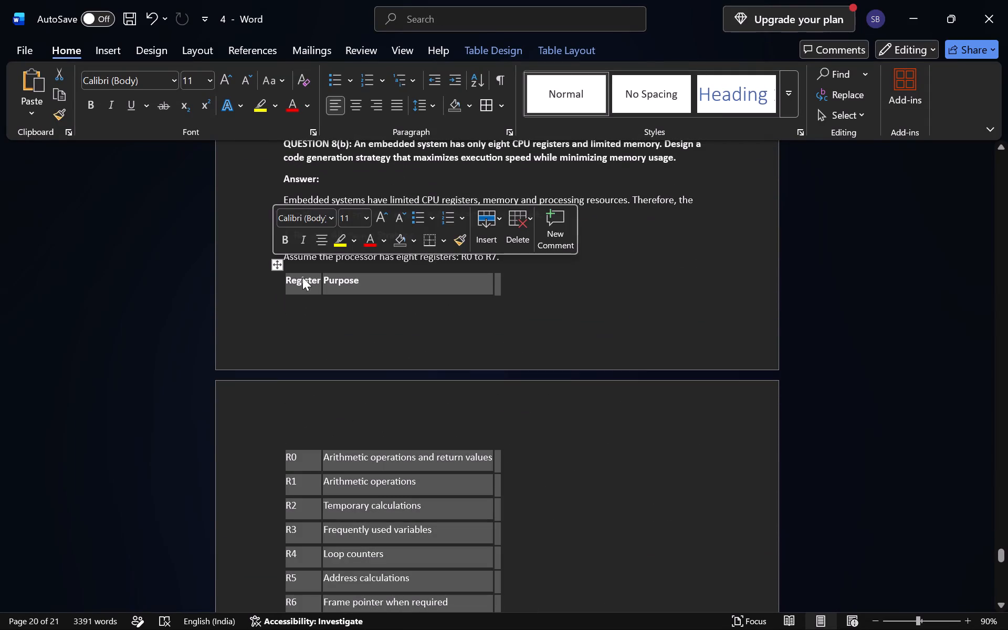
{"action": "left_click", "coordinate": [441, 242]}
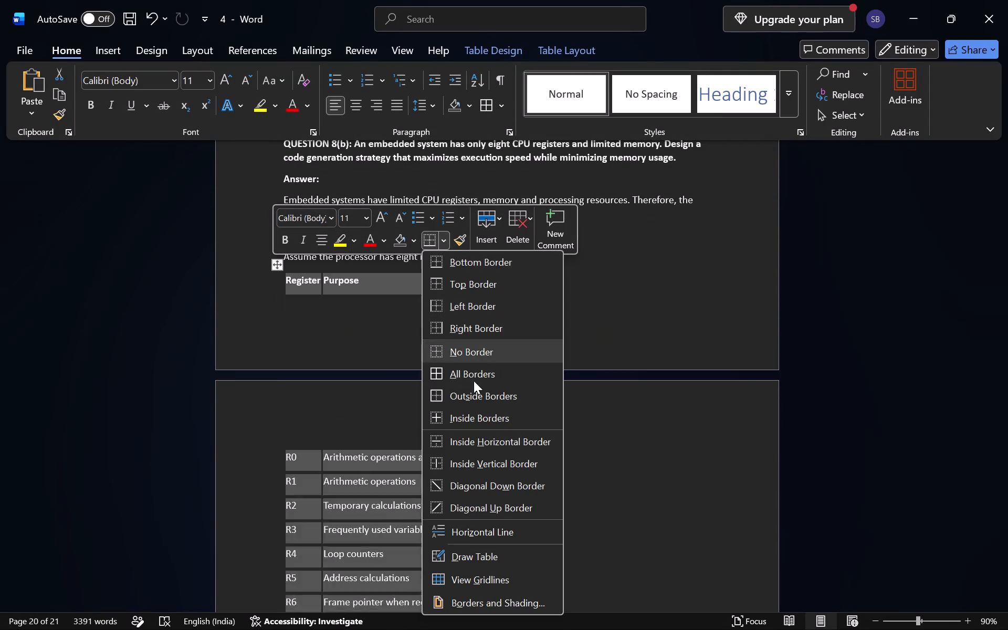
{"action": "left_click", "coordinate": [474, 381]}
{"action": "scroll", "coordinate": [438, 322], "scroll_direction": "up", "scroll_amount": 2}
{"action": "left_click", "coordinate": [438, 322]}
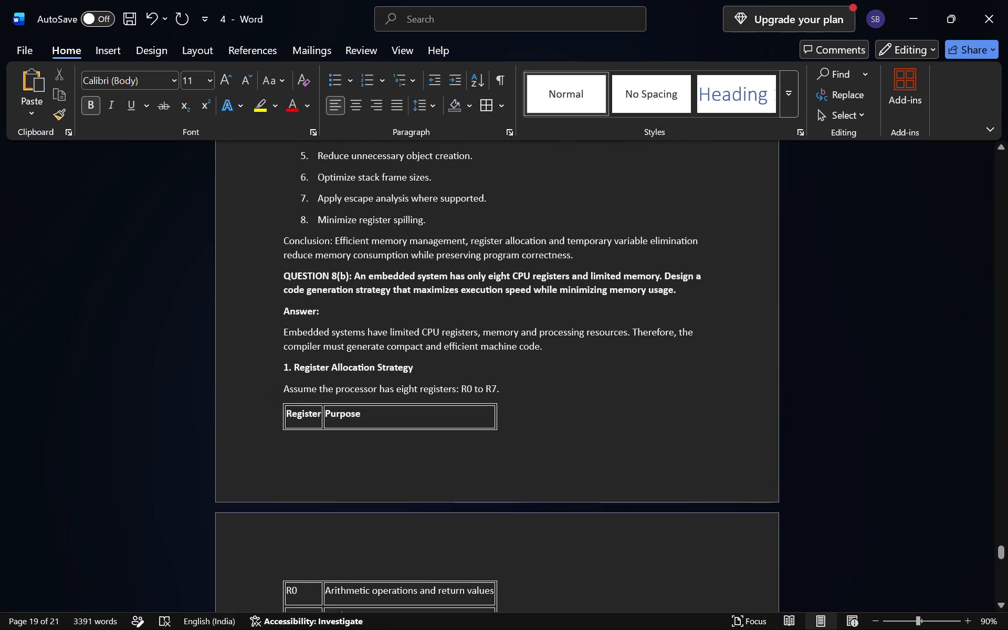
Colour the Question 8(b) and Question 8(a) headings red.
{"action": "left_click_drag", "start_coordinate": [684, 296], "coordinate": [253, 277]}
{"action": "left_click", "coordinate": [349, 248]}
{"action": "scroll", "coordinate": [369, 350], "scroll_direction": "up", "scroll_amount": 6}
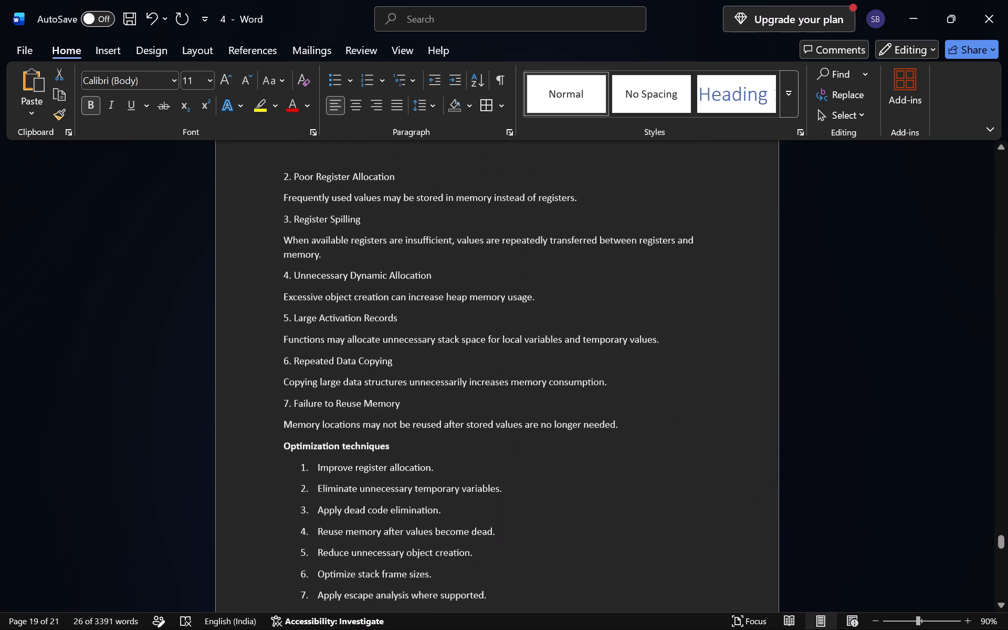
{"action": "scroll", "coordinate": [369, 350], "scroll_direction": "up", "scroll_amount": 6}
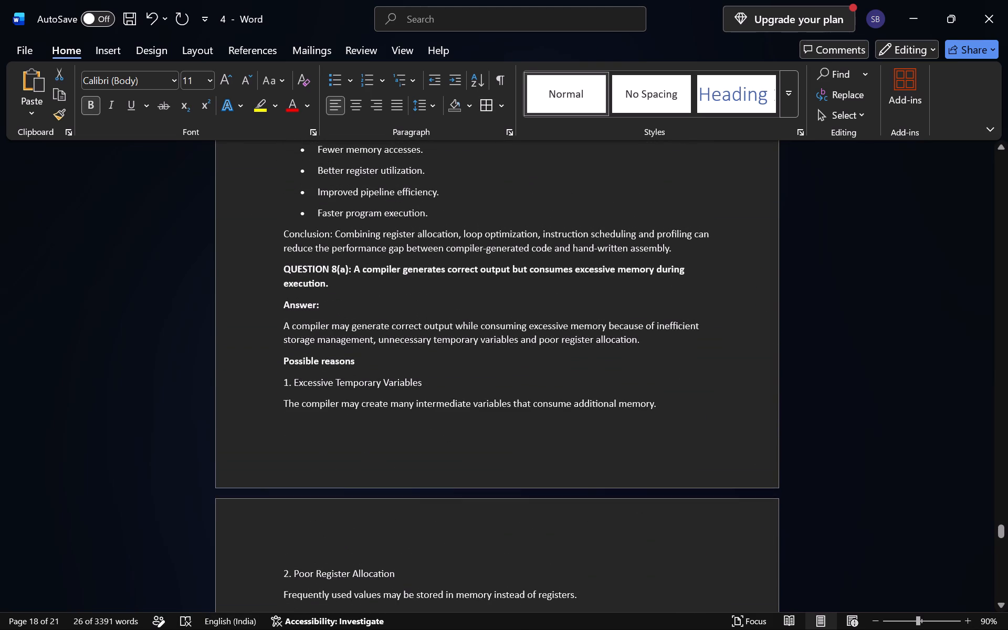
{"action": "left_click_drag", "start_coordinate": [695, 270], "coordinate": [686, 270]}
{"action": "left_click_drag", "start_coordinate": [329, 283], "coordinate": [265, 275]}
{"action": "left_click", "coordinate": [360, 248]}
Colour the Question 7(b) and Question 7(a) headings red.
{"action": "scroll", "coordinate": [380, 353], "scroll_direction": "up", "scroll_amount": 4}
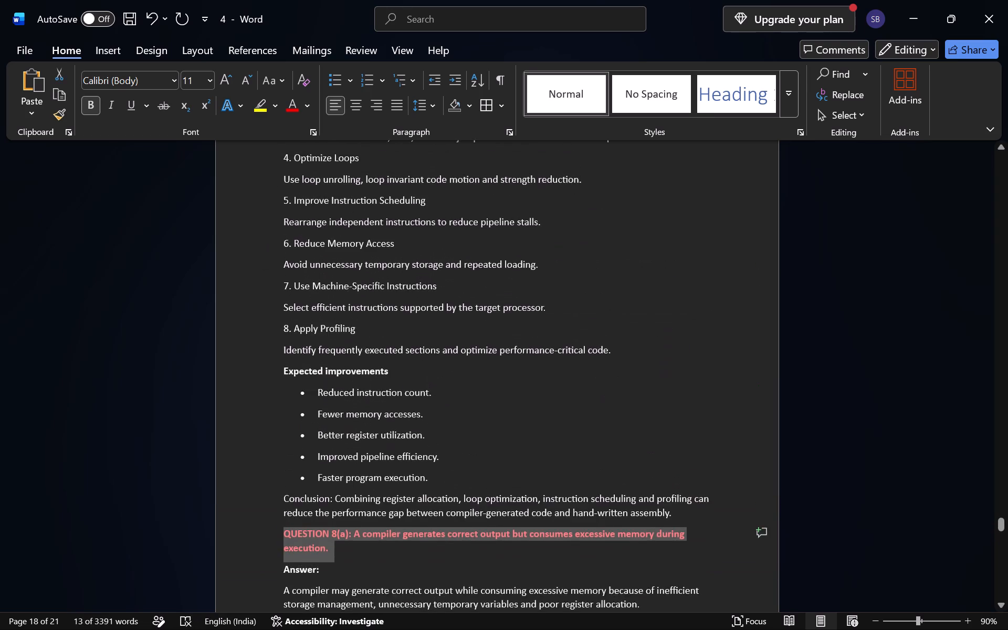
{"action": "scroll", "coordinate": [380, 353], "scroll_direction": "up", "scroll_amount": 8}
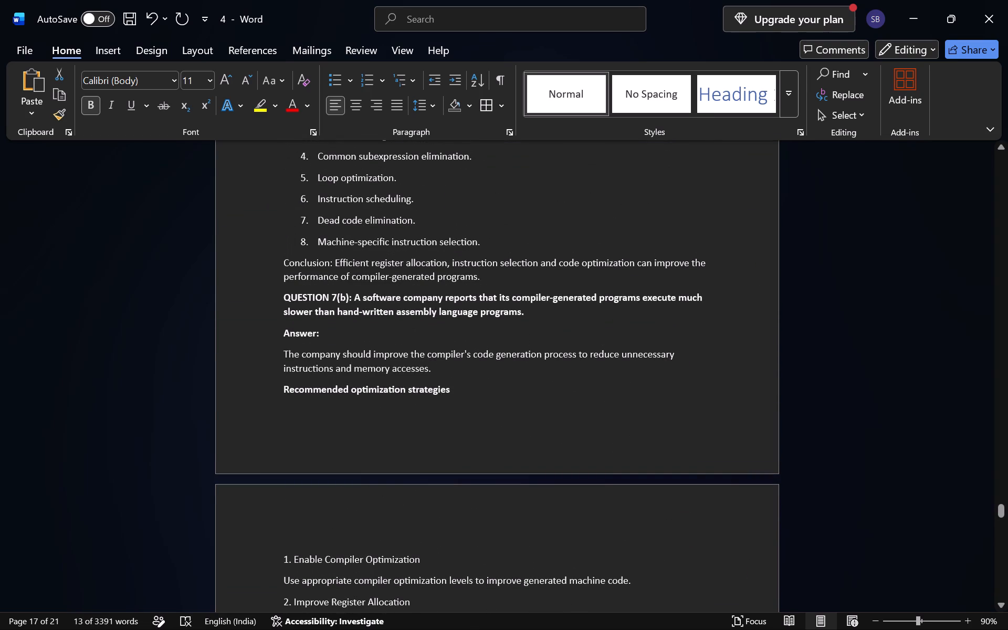
{"action": "left_click_drag", "start_coordinate": [528, 311], "coordinate": [185, 301]}
{"action": "left_click", "coordinate": [276, 275]}
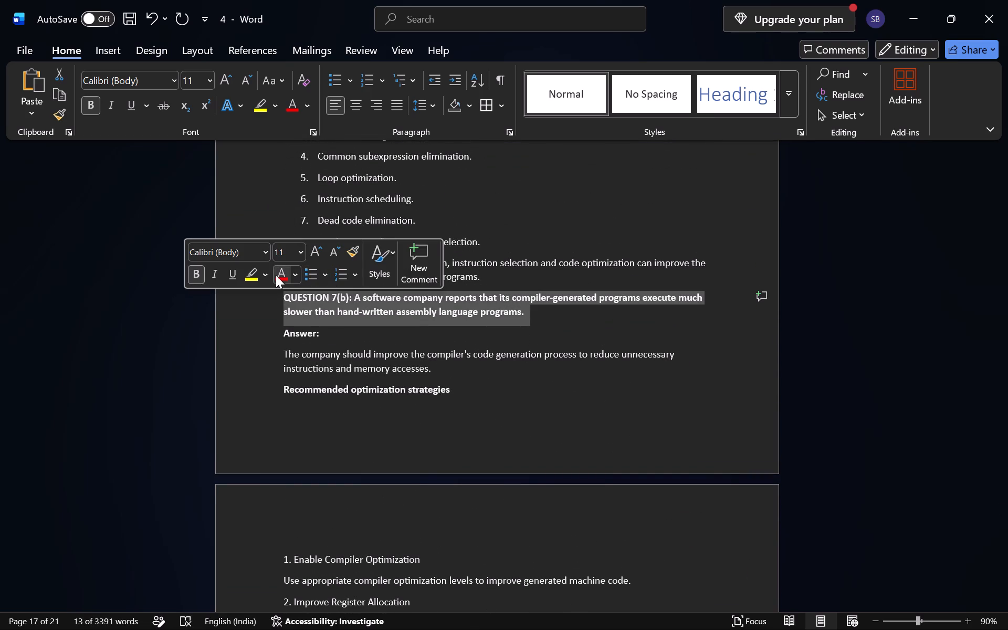
{"action": "left_click", "coordinate": [313, 356]}
{"action": "scroll", "coordinate": [330, 395], "scroll_direction": "up", "scroll_amount": 12}
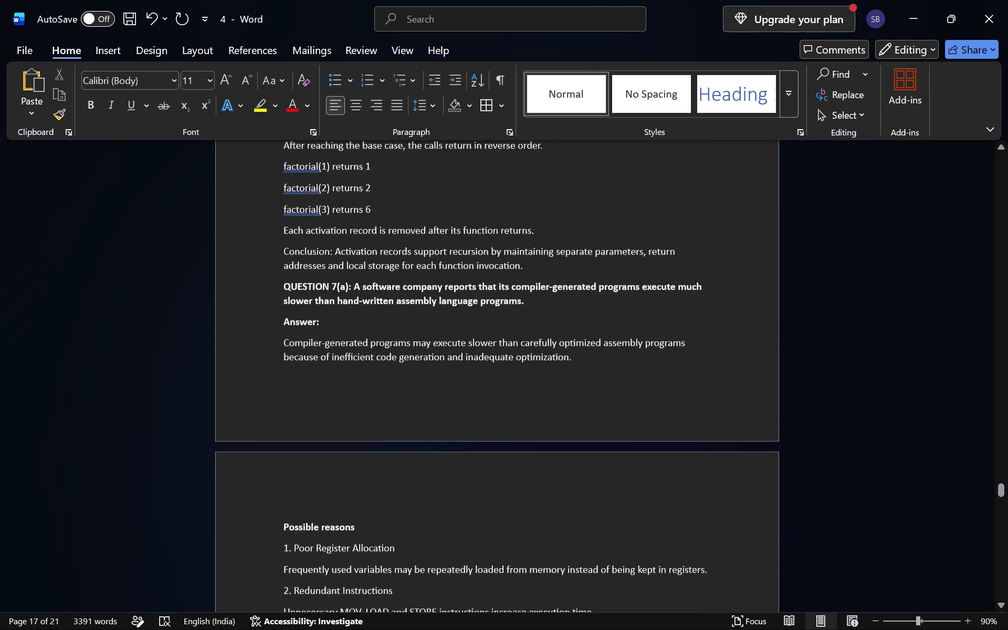
{"action": "left_click_drag", "start_coordinate": [560, 323], "coordinate": [256, 307]}
{"action": "left_click", "coordinate": [347, 282]}
Colour the Question 6(b) heading on the activation record for a recursive function red.
{"action": "scroll", "coordinate": [385, 421], "scroll_direction": "up", "scroll_amount": 6}
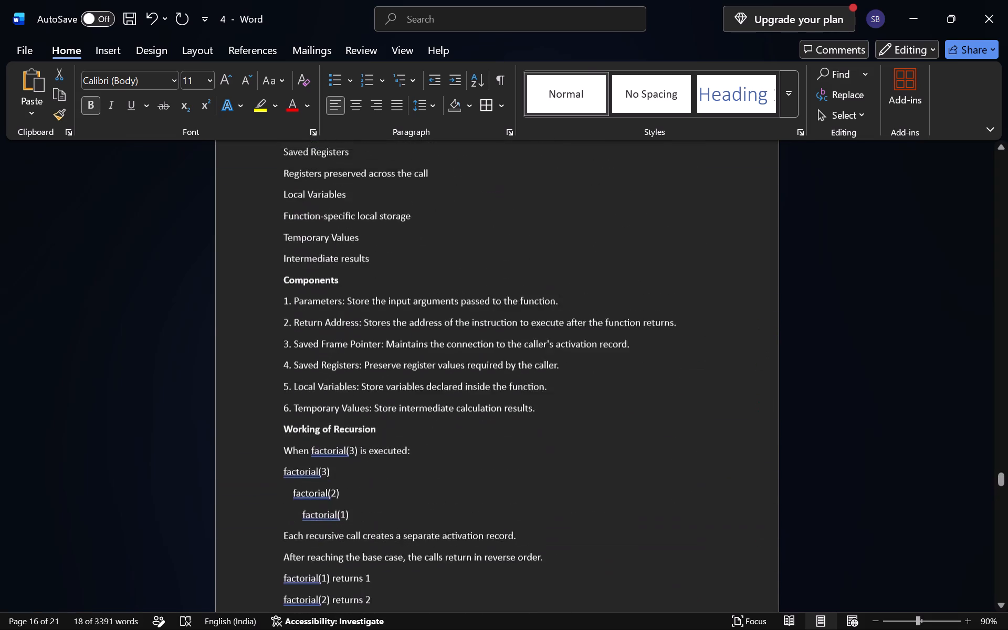
{"action": "scroll", "coordinate": [385, 421], "scroll_direction": "up", "scroll_amount": 11}
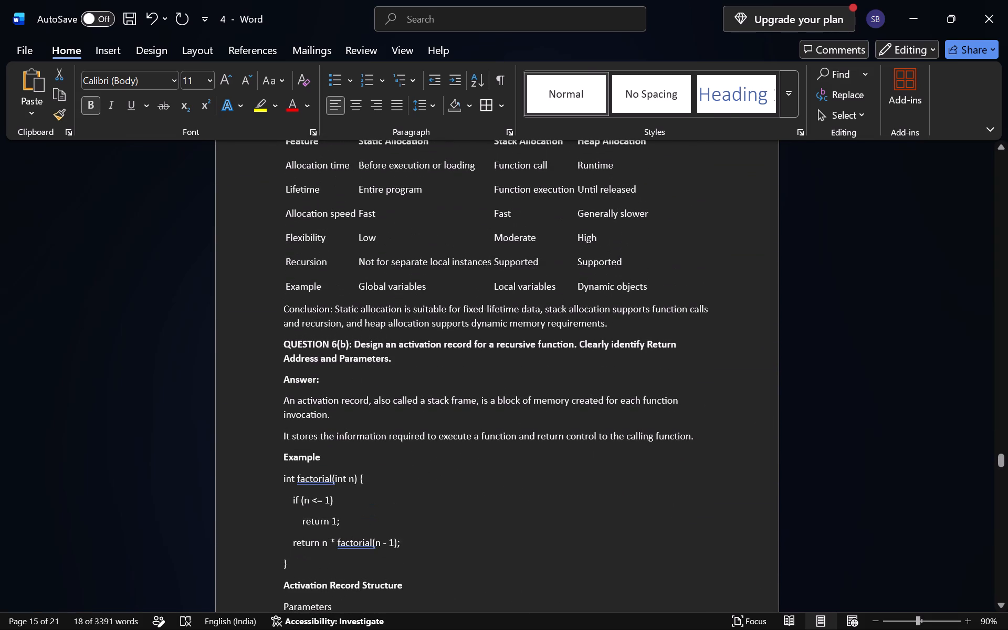
{"action": "left_click_drag", "start_coordinate": [413, 361], "coordinate": [255, 339]}
{"action": "left_click", "coordinate": [349, 312]}
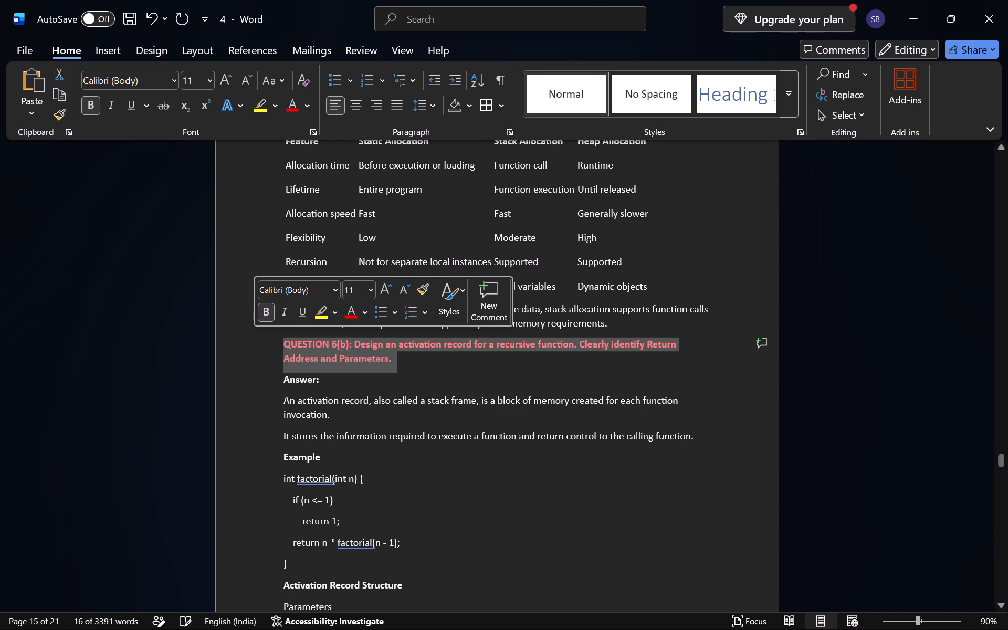
Apply all borders to the Feature column of the static, stack and heap allocation comparison table above Question 6(b).
{"action": "scroll", "coordinate": [359, 438], "scroll_direction": "up", "scroll_amount": 3}
{"action": "left_click", "coordinate": [469, 448]}
{"action": "left_click", "coordinate": [283, 331]}
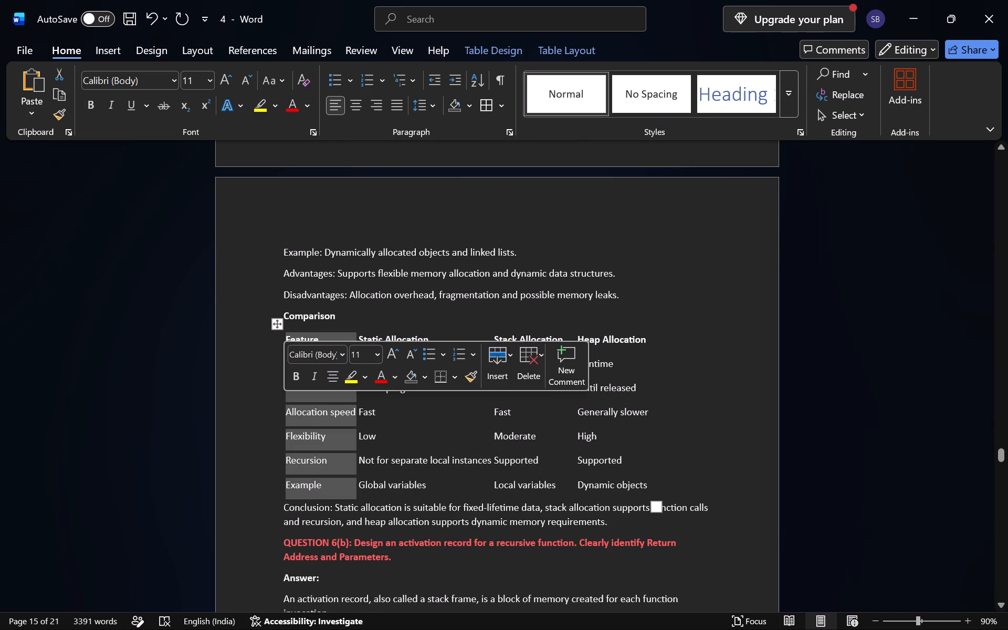
{"action": "left_click", "coordinate": [458, 373]}
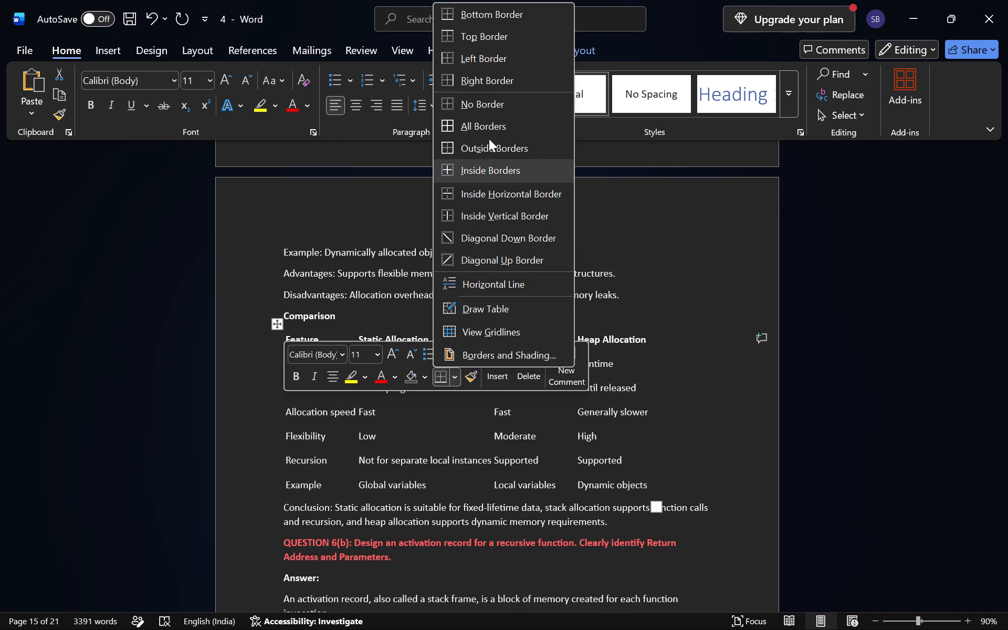
{"action": "left_click", "coordinate": [491, 125]}
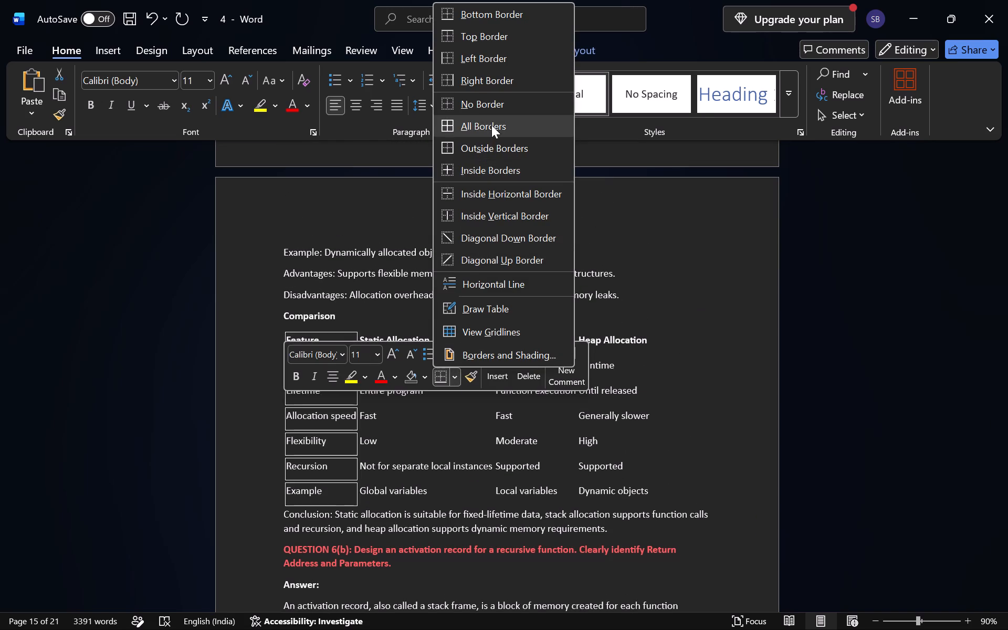
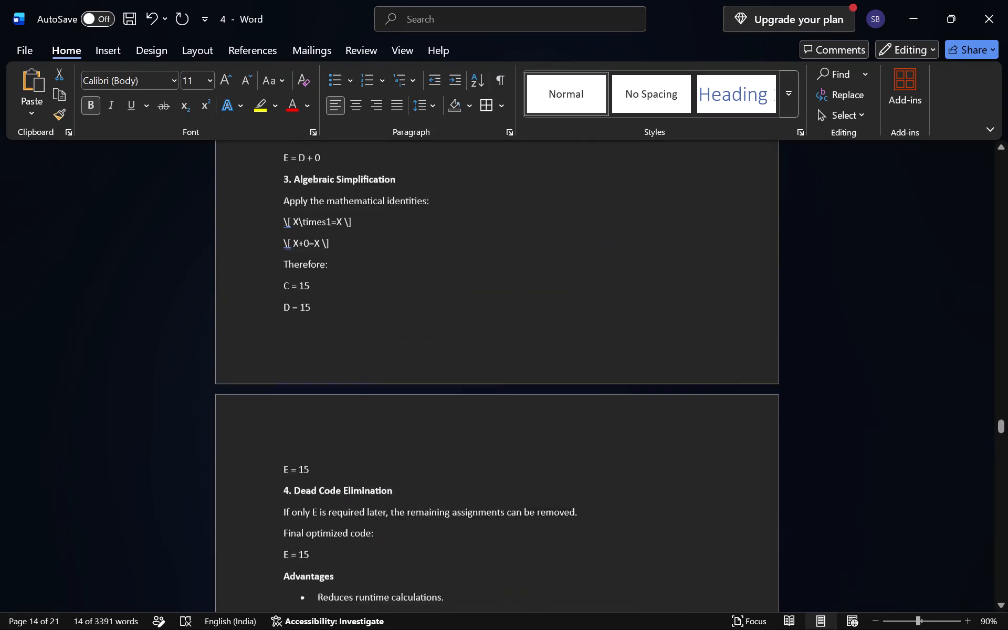
Colour the Question 5(b) heading on applying optimization techniques to the given code red.
{"action": "scroll", "coordinate": [372, 471], "scroll_direction": "up", "scroll_amount": 7}
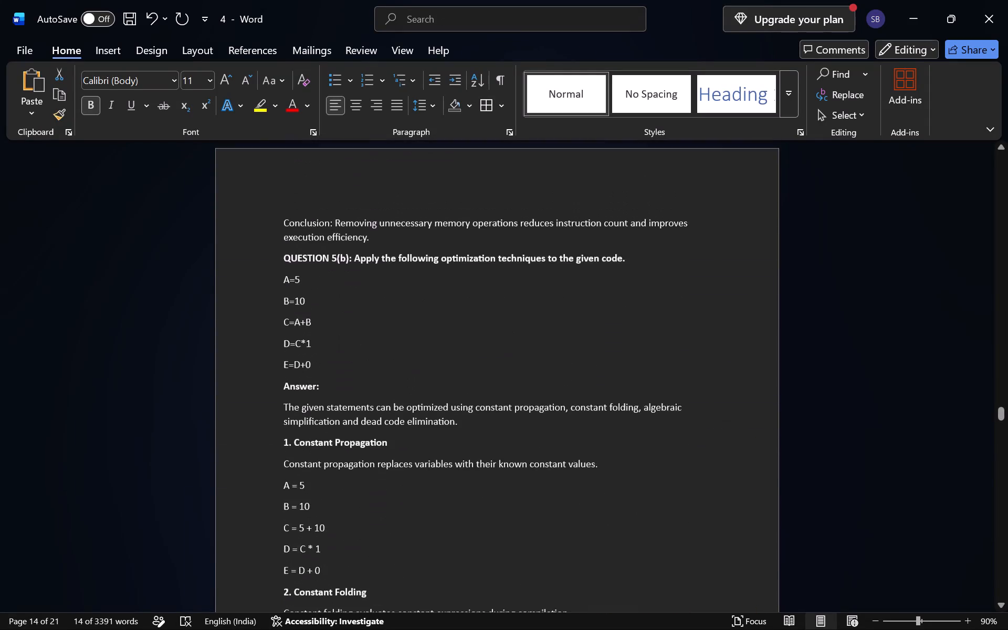
{"action": "scroll", "coordinate": [372, 471], "scroll_direction": "up", "scroll_amount": 4}
{"action": "left_click_drag", "start_coordinate": [633, 521], "coordinate": [463, 536]}
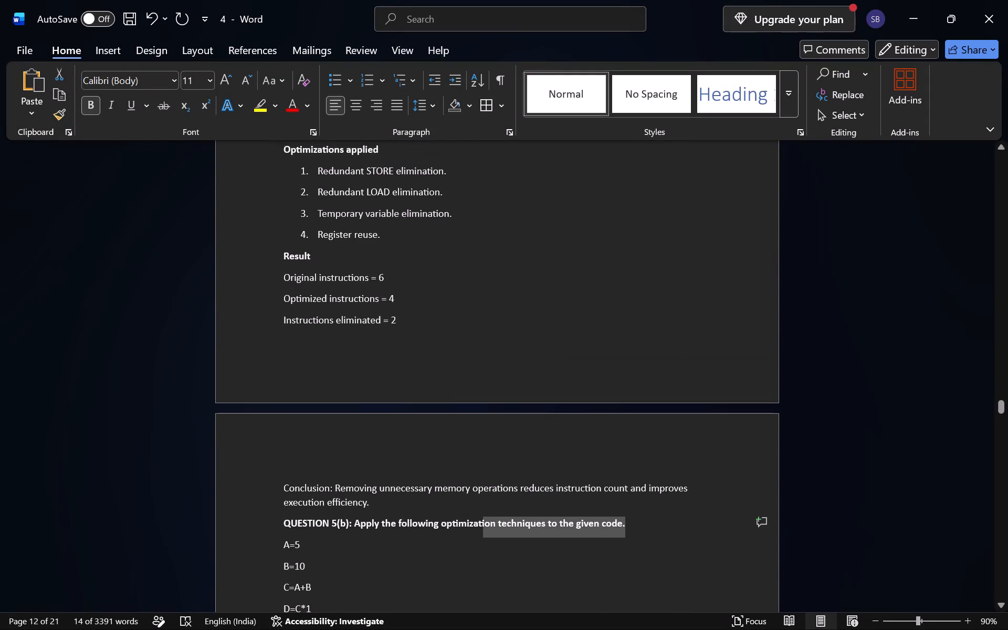
{"action": "left_click_drag", "start_coordinate": [463, 536], "coordinate": [260, 520]}
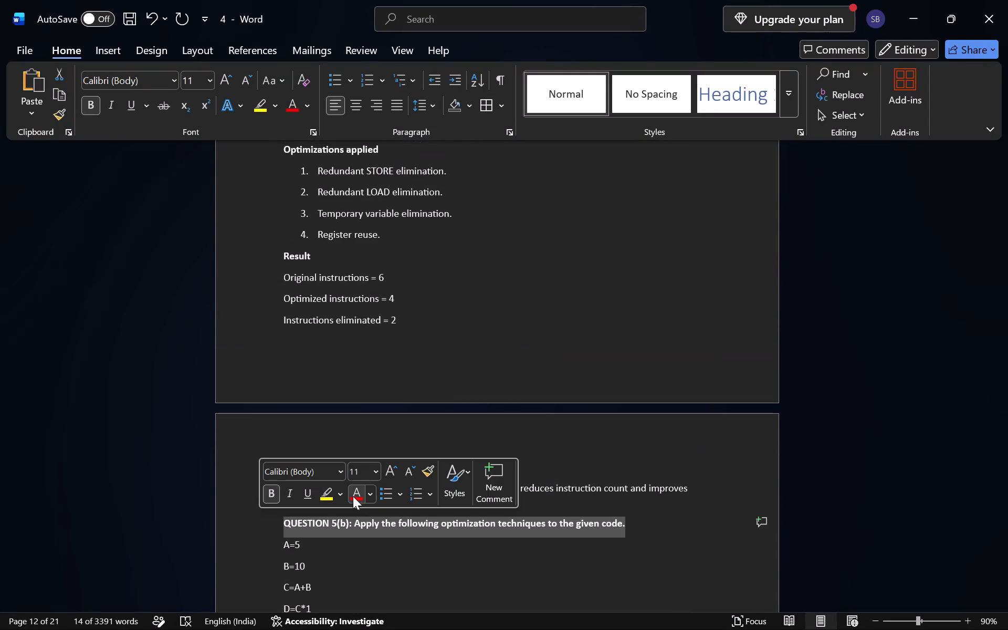
{"action": "left_click", "coordinate": [353, 496]}
Colour the Question 5(a) heading on the code produced by the compiler red.
{"action": "scroll", "coordinate": [362, 540], "scroll_direction": "up", "scroll_amount": 1}
{"action": "scroll", "coordinate": [362, 540], "scroll_direction": "down", "scroll_amount": 1}
{"action": "scroll", "coordinate": [362, 540], "scroll_direction": "up", "scroll_amount": 7}
{"action": "scroll", "coordinate": [361, 536], "scroll_direction": "down", "scroll_amount": 1}
{"action": "scroll", "coordinate": [361, 536], "scroll_direction": "up", "scroll_amount": 8}
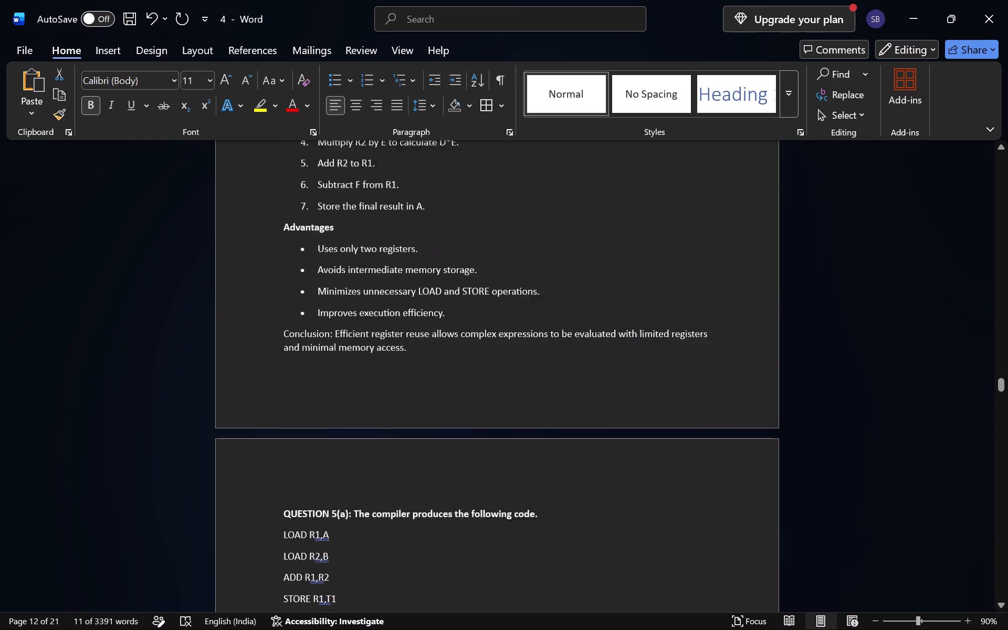
{"action": "scroll", "coordinate": [360, 534], "scroll_direction": "up", "scroll_amount": 2}
{"action": "scroll", "coordinate": [359, 530], "scroll_direction": "down", "scroll_amount": 4}
{"action": "left_click_drag", "start_coordinate": [567, 469], "coordinate": [561, 472]}
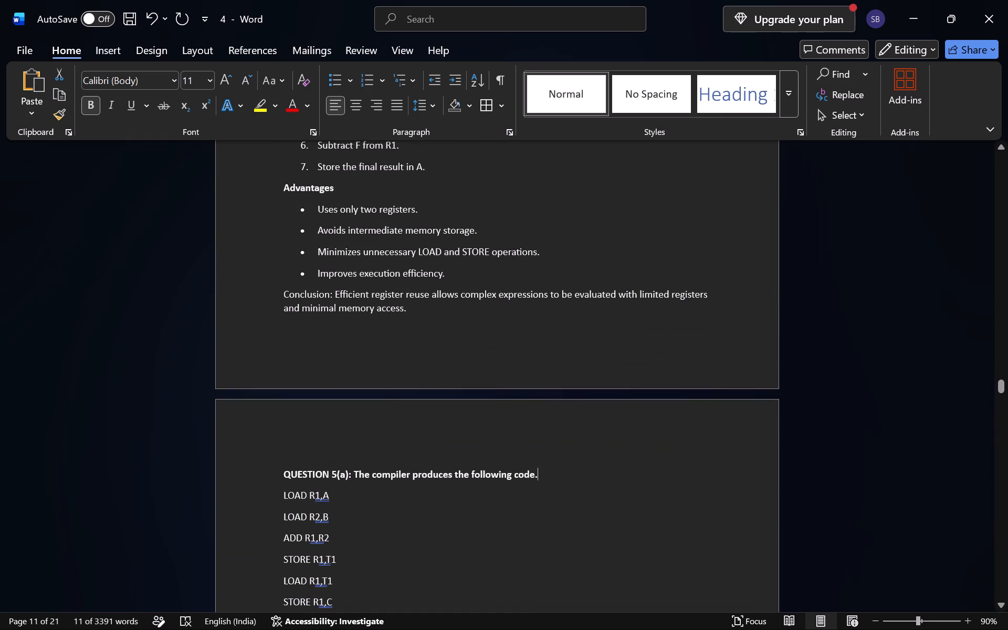
{"action": "left_click_drag", "start_coordinate": [561, 472], "coordinate": [261, 472]}
{"action": "left_click", "coordinate": [363, 440]}
Colour the two-line Question 4(b) heading on the two-register allocation strategy red.
{"action": "scroll", "coordinate": [368, 543], "scroll_direction": "up", "scroll_amount": 6}
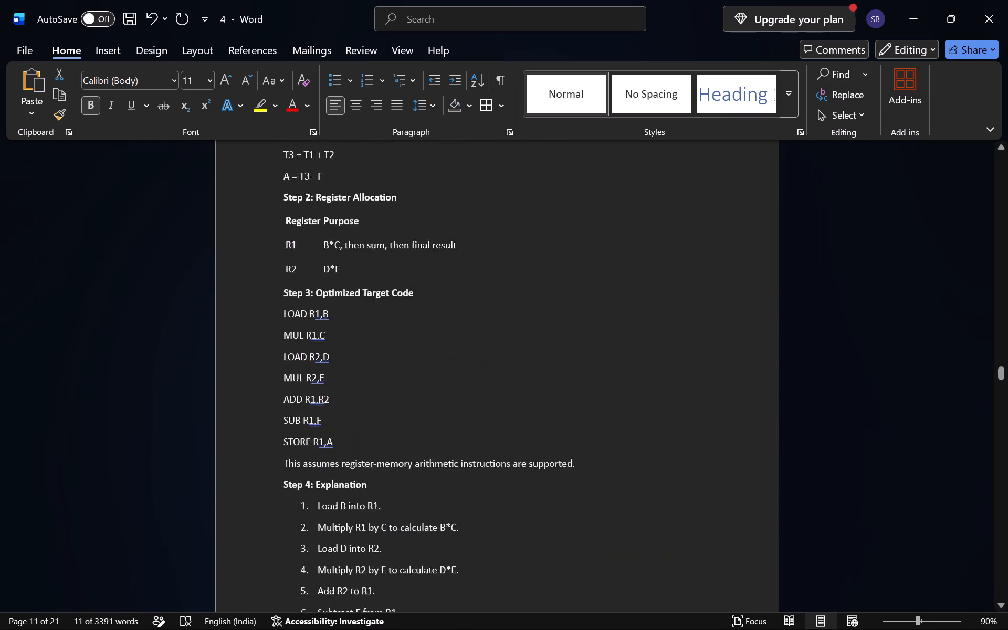
{"action": "scroll", "coordinate": [368, 543], "scroll_direction": "up", "scroll_amount": 3}
{"action": "scroll", "coordinate": [368, 543], "scroll_direction": "down", "scroll_amount": 1}
{"action": "scroll", "coordinate": [368, 543], "scroll_direction": "up", "scroll_amount": 7}
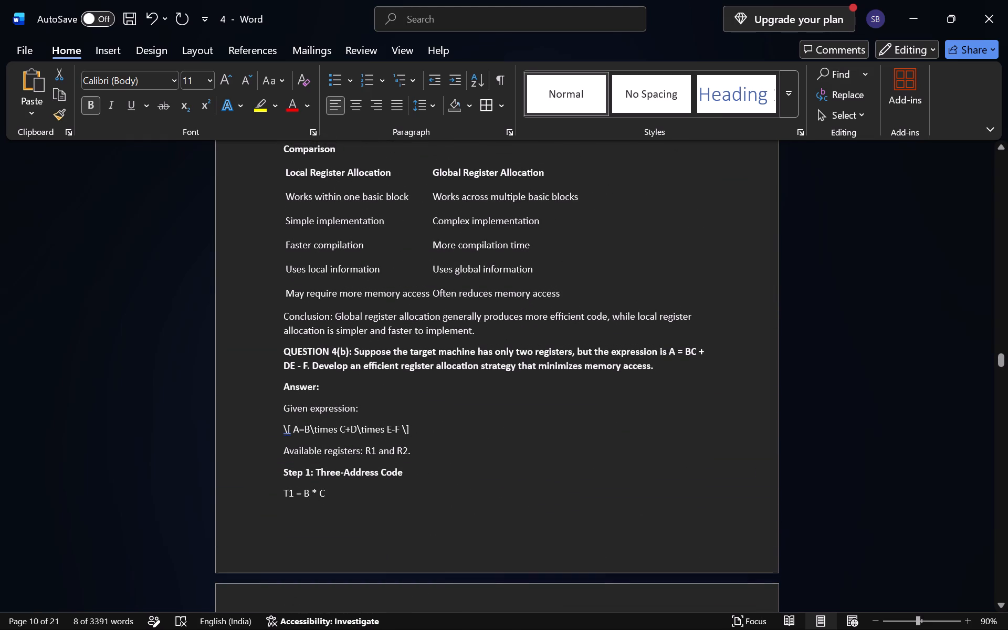
{"action": "left_click_drag", "start_coordinate": [675, 367], "coordinate": [669, 367]}
{"action": "left_click_drag", "start_coordinate": [669, 367], "coordinate": [252, 346]}
{"action": "left_click", "coordinate": [352, 317]}
{"action": "left_click", "coordinate": [376, 422]}
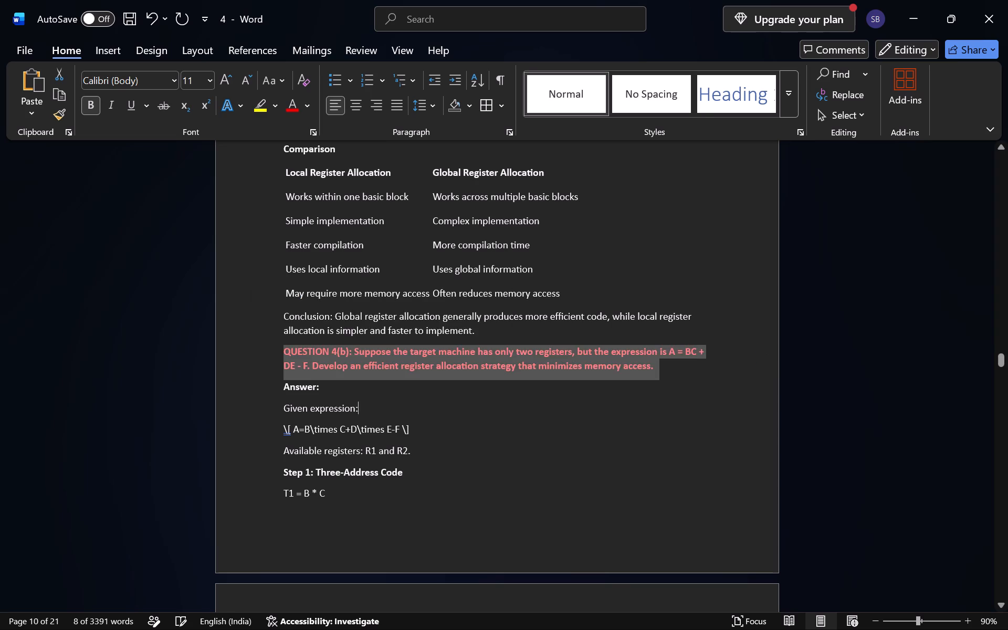
Apply all borders to the Local versus Global Register Allocation comparison table above Question 4(b).
{"action": "scroll", "coordinate": [376, 422], "scroll_direction": "up", "scroll_amount": 2}
{"action": "left_click", "coordinate": [344, 346]}
{"action": "left_click", "coordinate": [274, 291]}
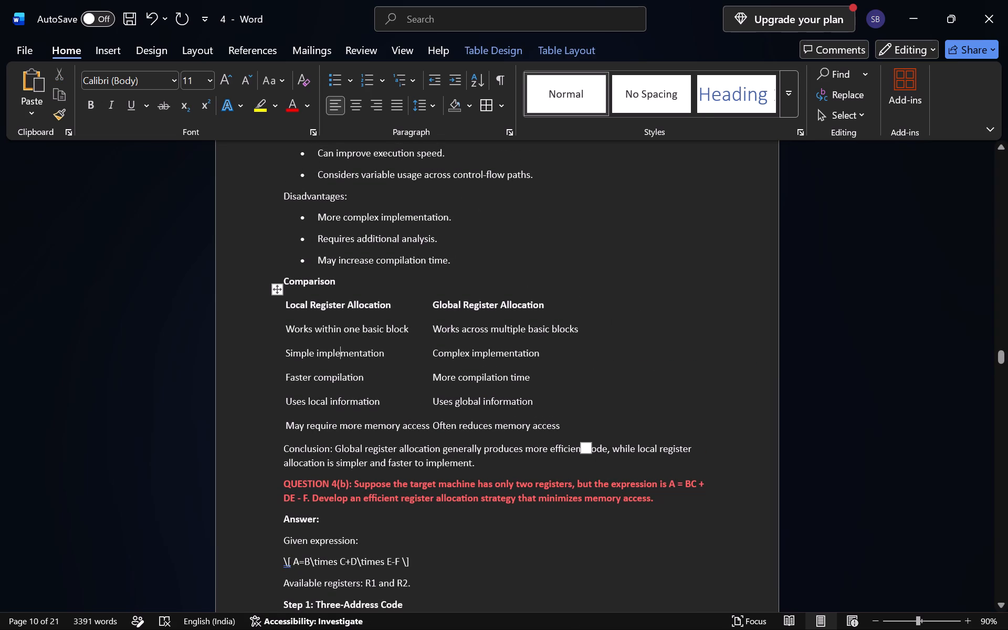
{"action": "left_click", "coordinate": [440, 266]}
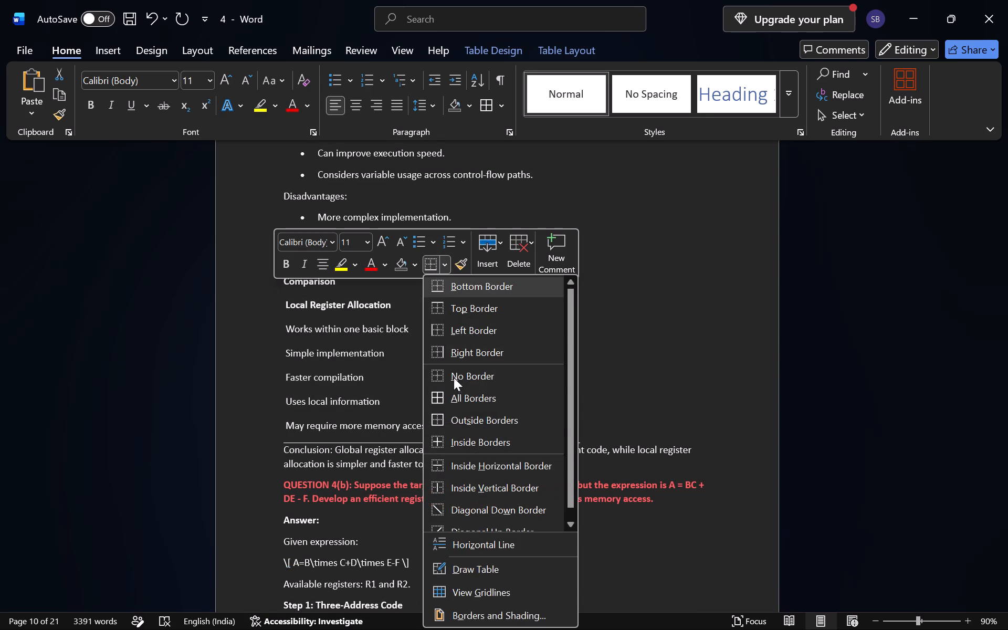
{"action": "left_click", "coordinate": [462, 398]}
Apply borders to the whole Variable and Register table under Register Assignment, above Question 4(a).
{"action": "scroll", "coordinate": [428, 420], "scroll_direction": "up", "scroll_amount": 10}
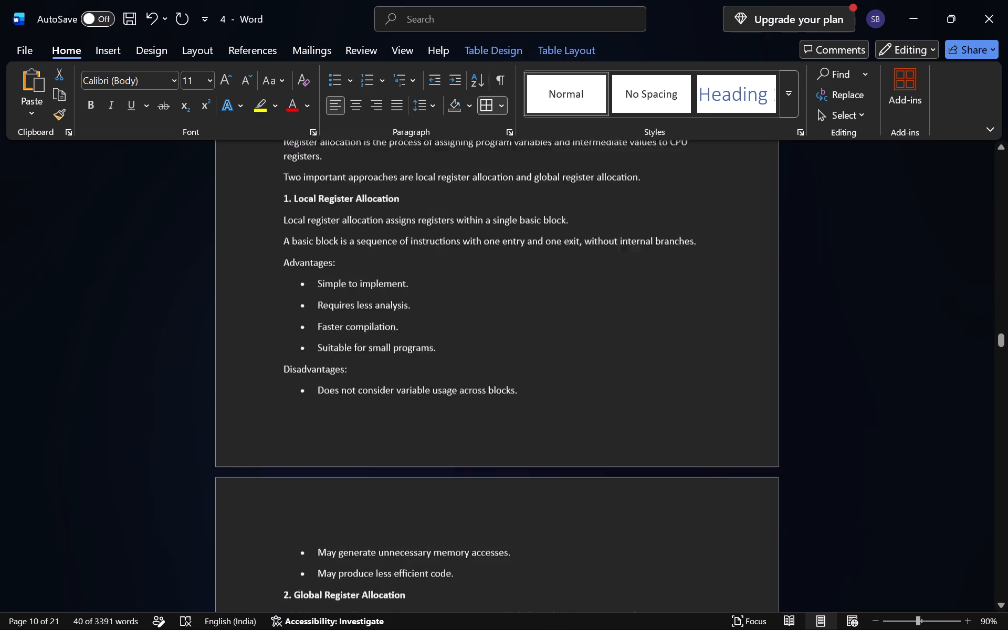
{"action": "scroll", "coordinate": [428, 420], "scroll_direction": "up", "scroll_amount": 5}
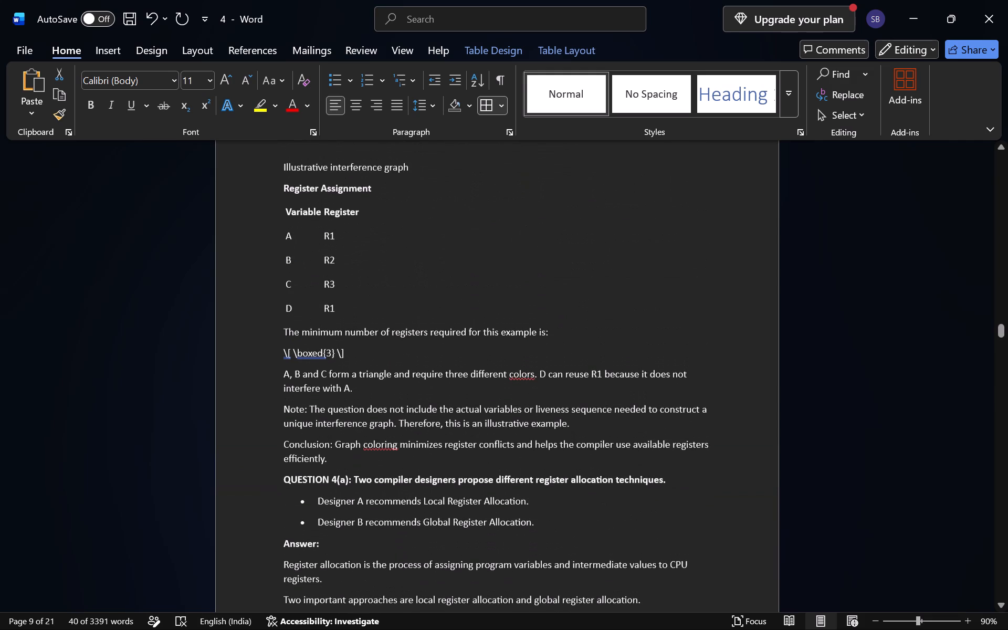
{"action": "left_click", "coordinate": [328, 239]}
{"action": "left_click", "coordinate": [275, 196]}
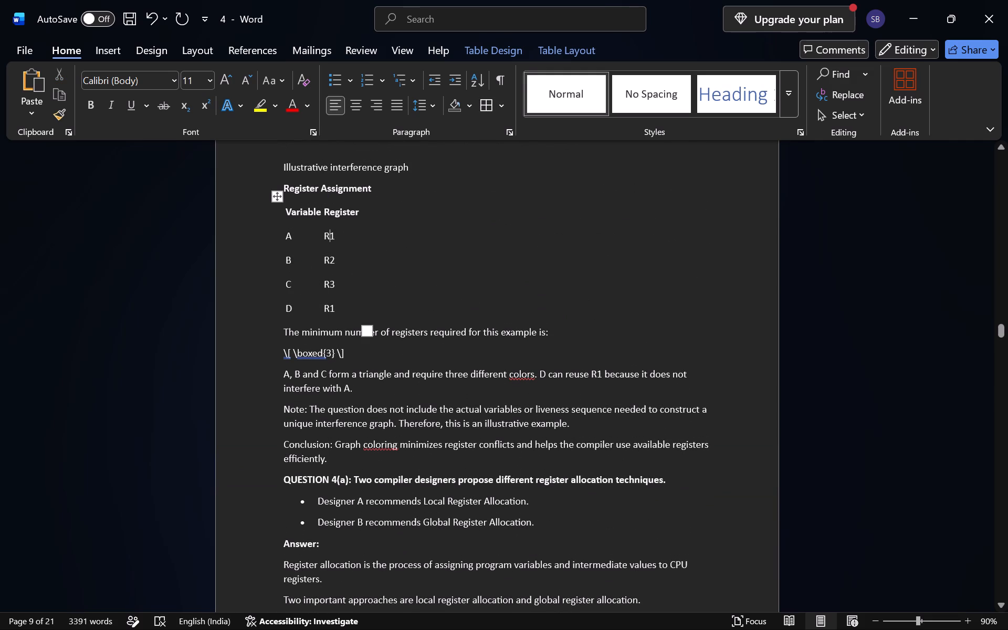
{"action": "left_click", "coordinate": [440, 173]}
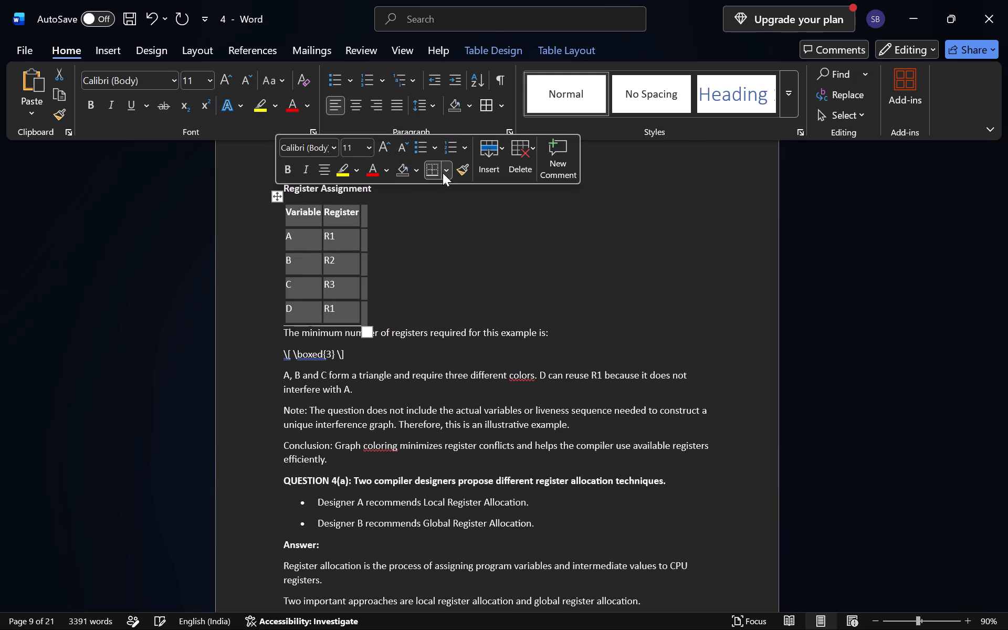
Apply all borders to the selected Variable and Register table under Register Assignment.
{"action": "left_click", "coordinate": [443, 173]}
{"action": "left_click", "coordinate": [491, 301]}
Colour the three-line Question 3(b) heading on graph coloring and register allocation red.
{"action": "scroll", "coordinate": [405, 348], "scroll_direction": "up", "scroll_amount": 6}
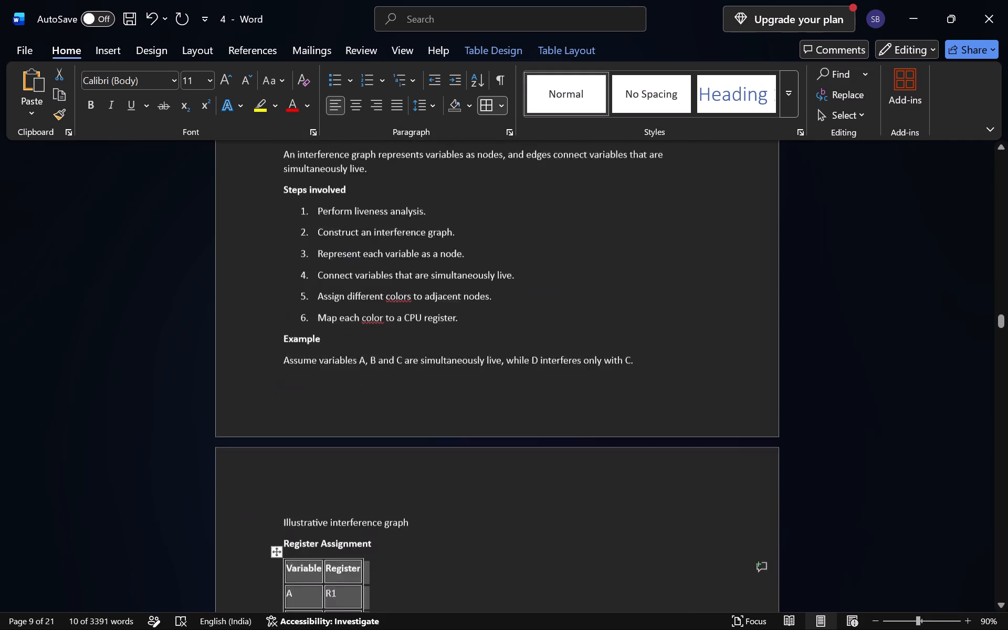
{"action": "scroll", "coordinate": [405, 348], "scroll_direction": "up", "scroll_amount": 4}
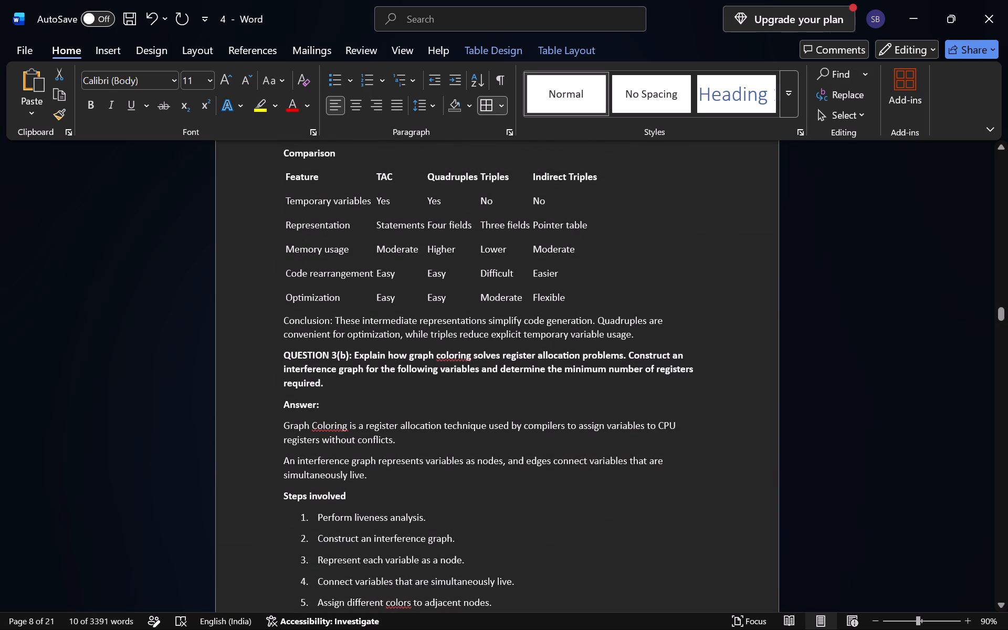
{"action": "left_click_drag", "start_coordinate": [342, 384], "coordinate": [283, 354]}
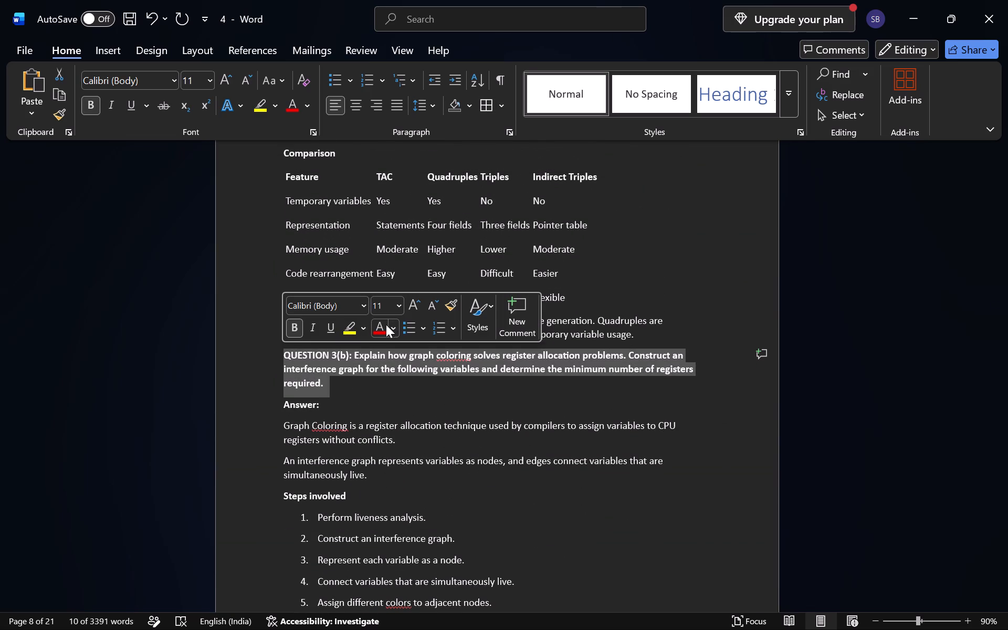
{"action": "left_click", "coordinate": [385, 324]}
{"action": "left_click", "coordinate": [416, 210]}
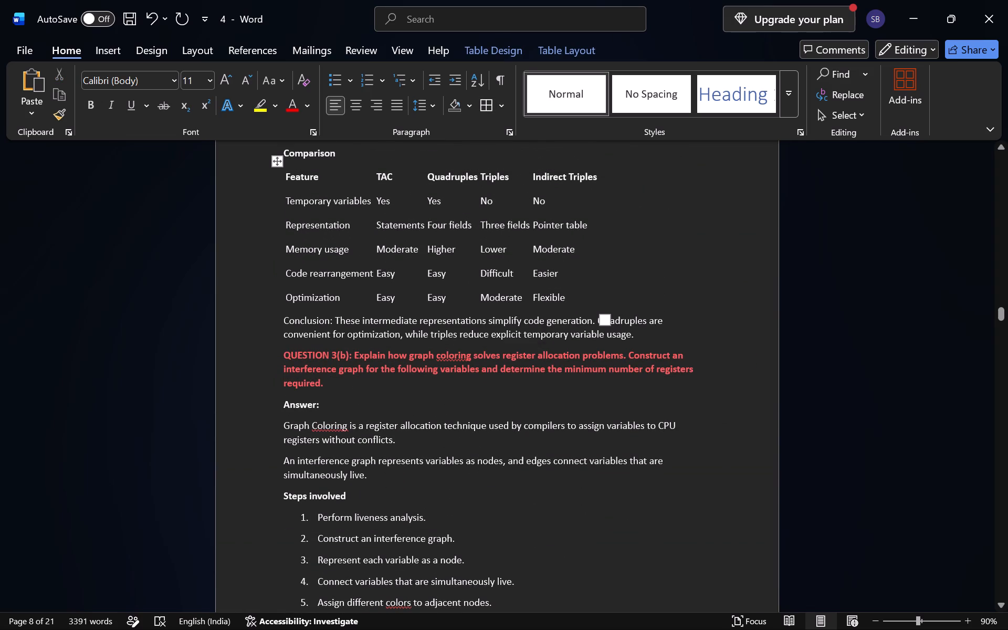
Apply all borders to the Comparison table of TAC, Quadruples, Triples and Indirect Triples above Question 3(b).
{"action": "left_click", "coordinate": [281, 165]}
{"action": "left_click", "coordinate": [447, 136]}
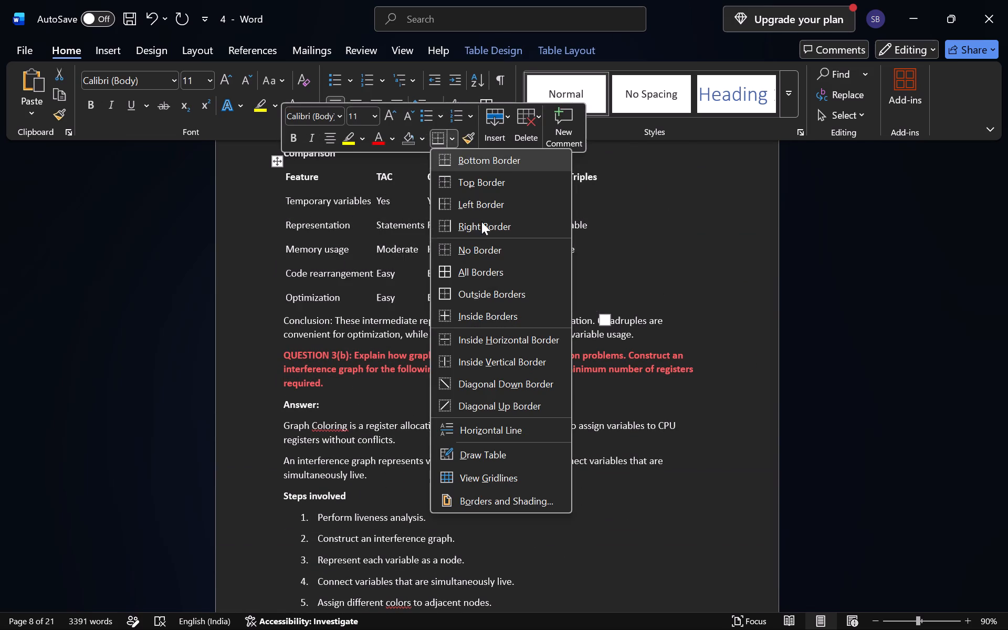
{"action": "left_click", "coordinate": [482, 274]}
Go back through the Triples, Quadruples and Three-Address Code sections to the preceding content that still needs formatting.
{"action": "scroll", "coordinate": [398, 364], "scroll_direction": "up", "scroll_amount": 10}
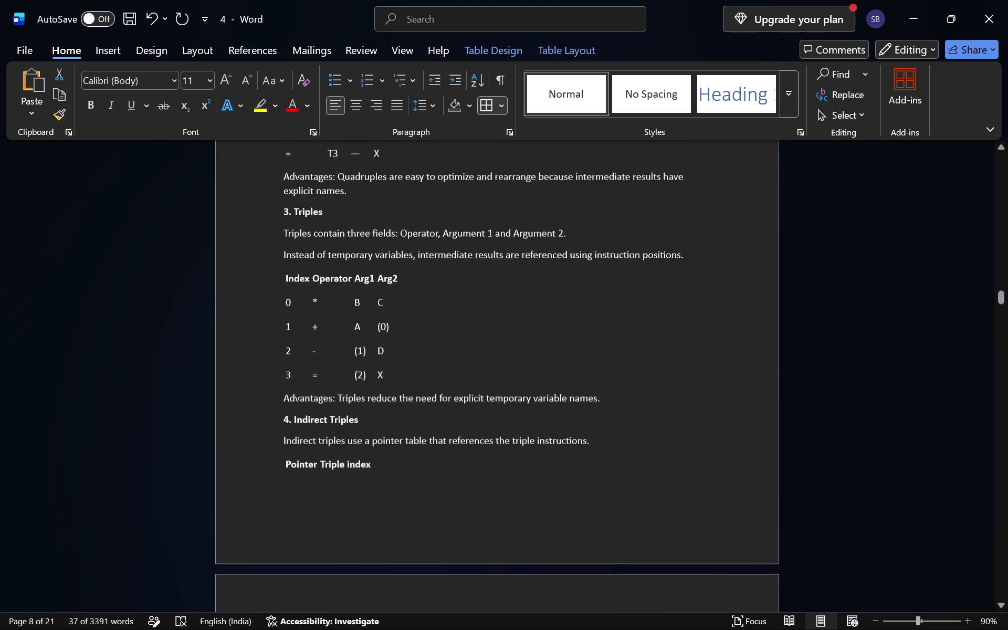
{"action": "scroll", "coordinate": [398, 364], "scroll_direction": "up", "scroll_amount": 7}
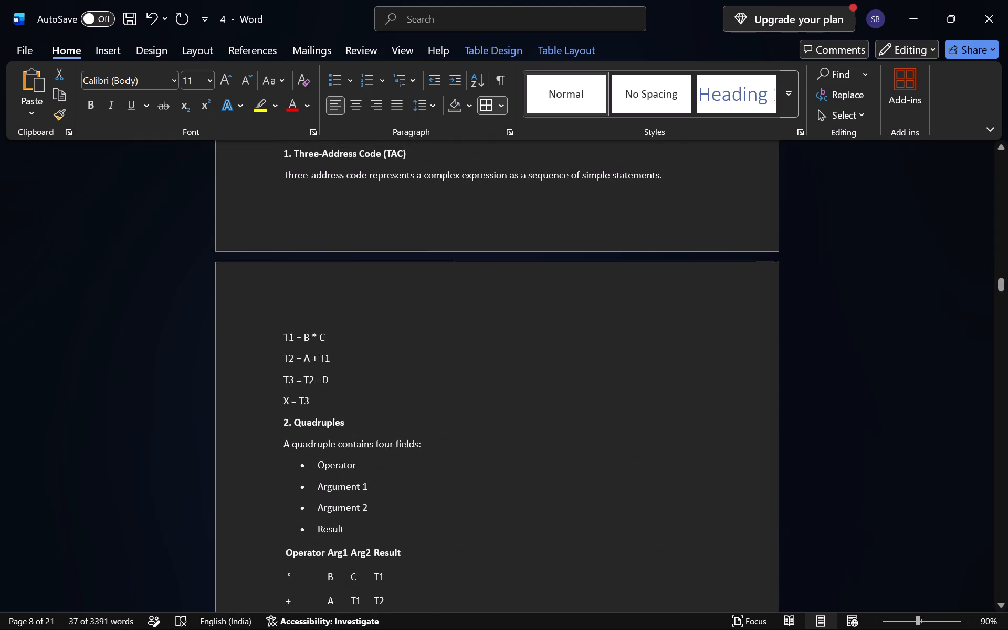
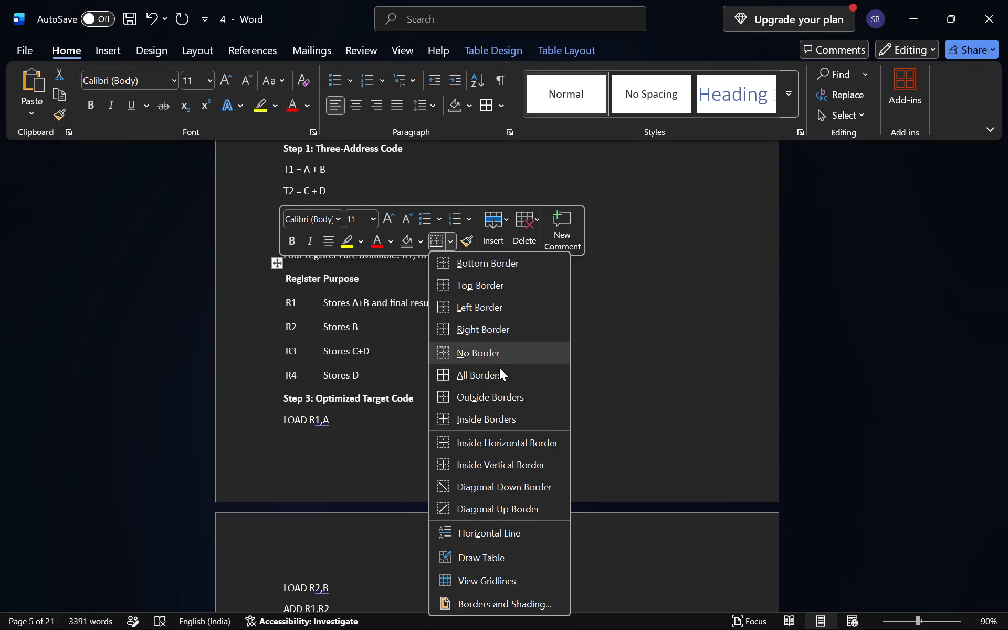
Apply all borders to the Register and Purpose table under Step 2: Register Allocation, in the Question 2(b) answer.
{"action": "left_click", "coordinate": [499, 371]}
Colour the two-line Question 2(b) heading on optimized target code for X=(A+B)*(C+D) red.
{"action": "scroll", "coordinate": [408, 428], "scroll_direction": "up", "scroll_amount": 3}
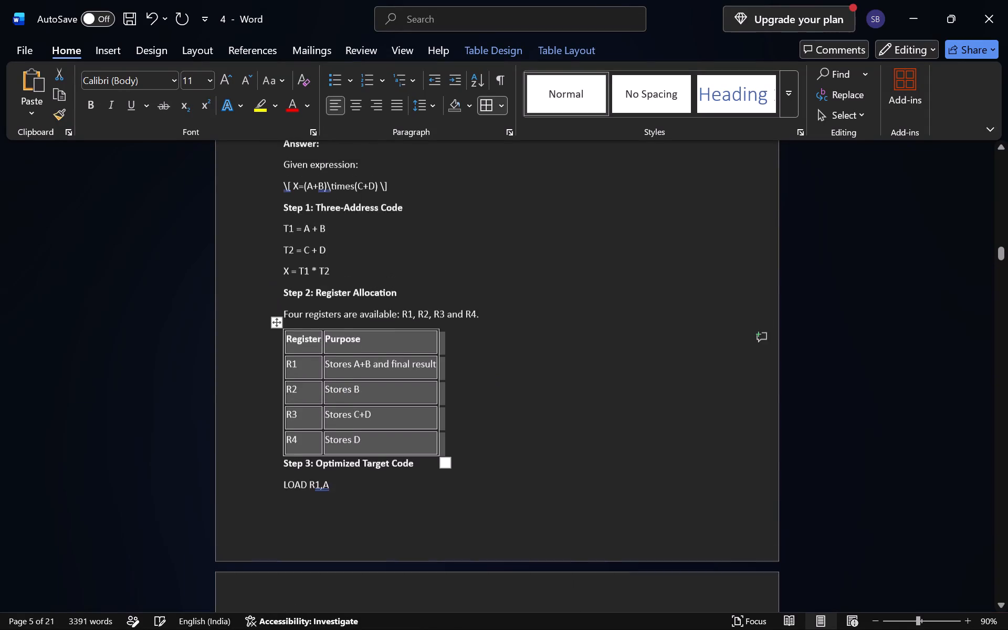
{"action": "scroll", "coordinate": [408, 428], "scroll_direction": "up", "scroll_amount": 5}
{"action": "scroll", "coordinate": [408, 428], "scroll_direction": "down", "scroll_amount": 3}
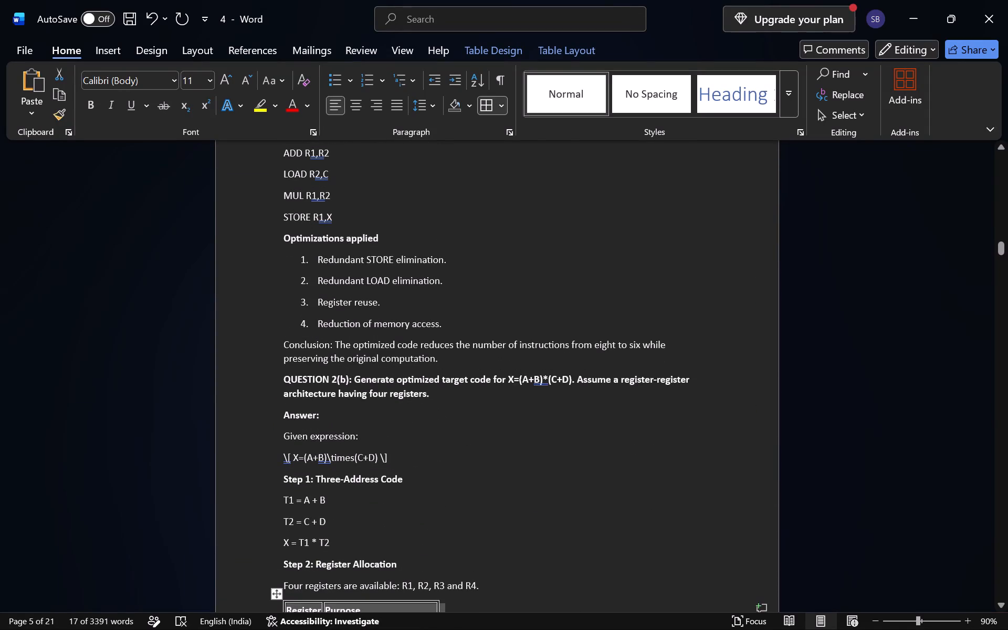
{"action": "left_click_drag", "start_coordinate": [443, 393], "coordinate": [262, 374]}
{"action": "left_click", "coordinate": [356, 346]}
Colour the two-line Question 1(b) heading on machine code using Register Descriptors and Address Descriptors red.
{"action": "scroll", "coordinate": [388, 518], "scroll_direction": "up", "scroll_amount": 20}
{"action": "scroll", "coordinate": [388, 518], "scroll_direction": "up", "scroll_amount": 1}
{"action": "scroll", "coordinate": [390, 519], "scroll_direction": "down", "scroll_amount": 1}
{"action": "scroll", "coordinate": [390, 519], "scroll_direction": "up", "scroll_amount": 1}
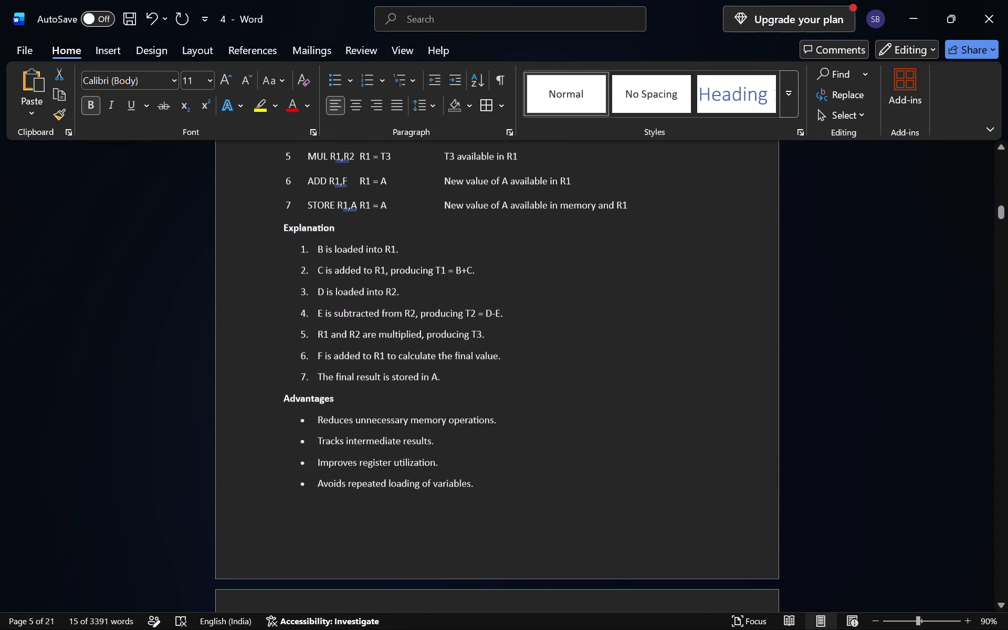
{"action": "scroll", "coordinate": [390, 519], "scroll_direction": "up", "scroll_amount": 10}
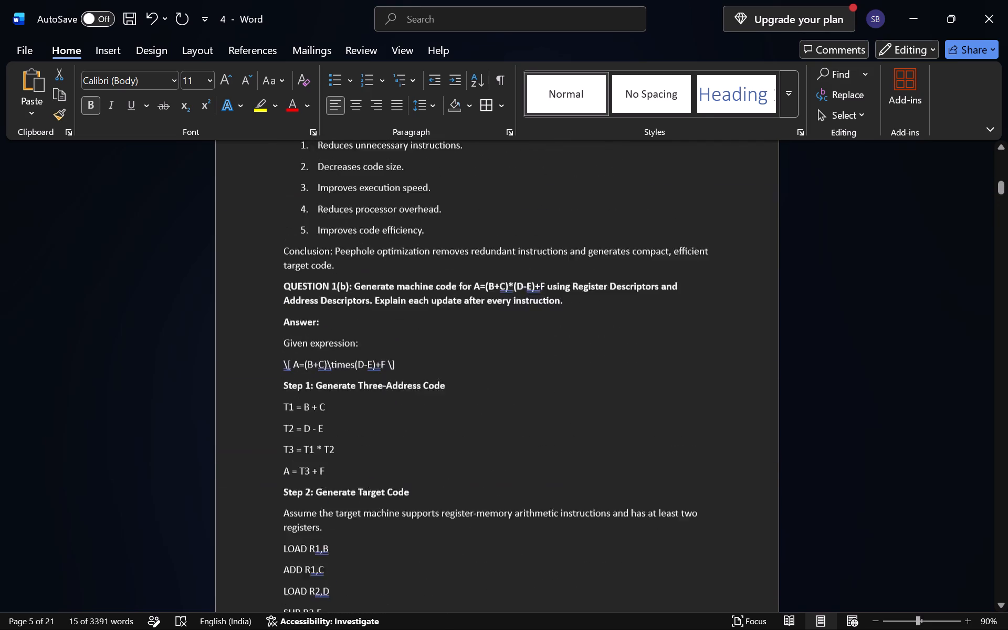
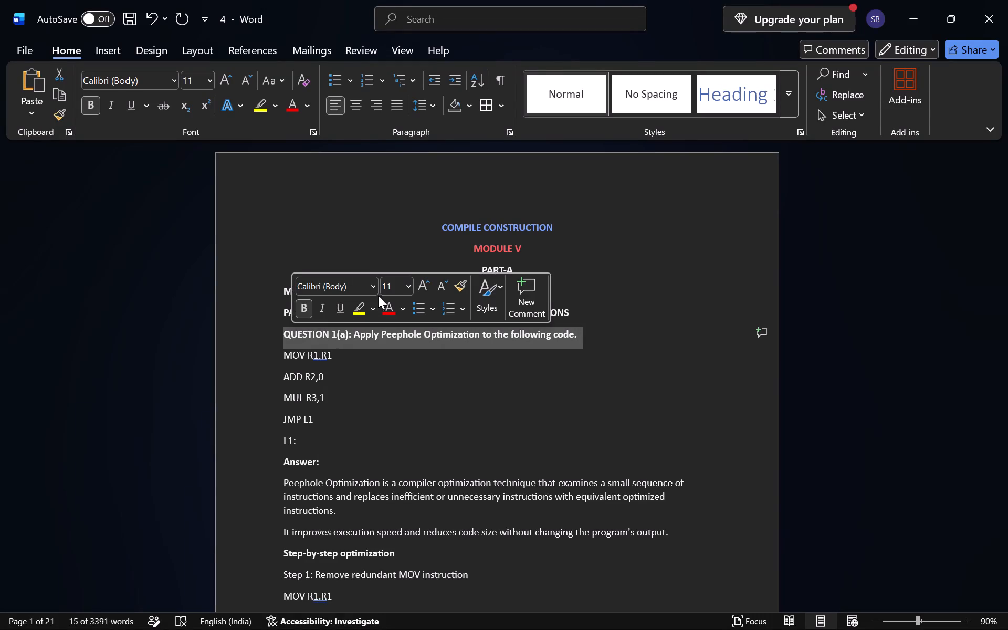
Colour the selected Question 1(a) heading on applying Peephole Optimization red.
{"action": "left_click", "coordinate": [382, 300]}
{"action": "scroll", "coordinate": [436, 438], "scroll_direction": "down", "scroll_amount": 2}
{"action": "left_click", "coordinate": [436, 438]}
Colour the code lines under the Question 1(a) heading red, from MOV R1,R1 down to L1.
{"action": "scroll", "coordinate": [433, 445], "scroll_direction": "down", "scroll_amount": 2}
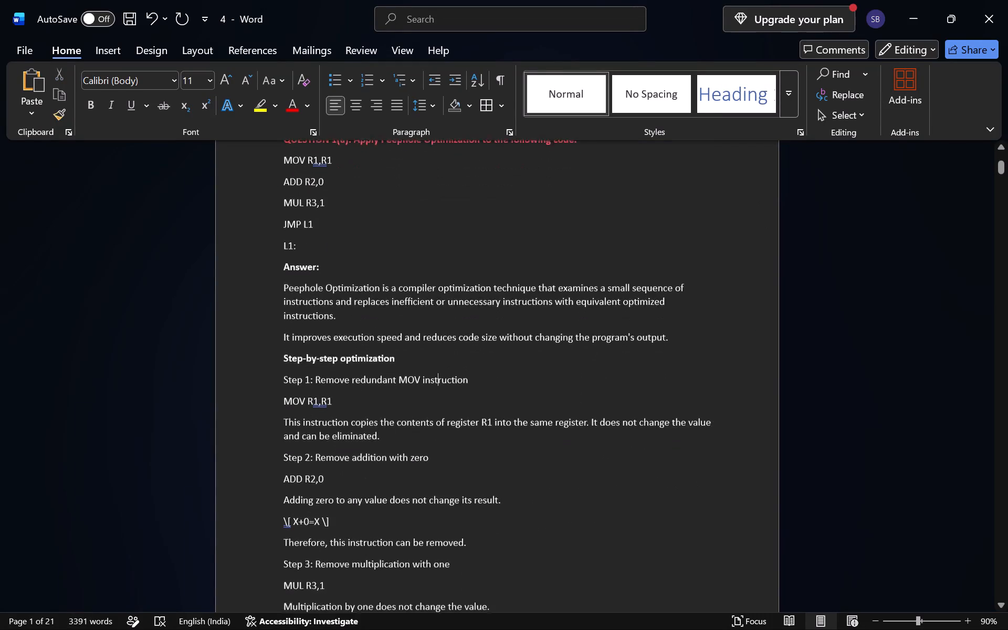
{"action": "scroll", "coordinate": [433, 445], "scroll_direction": "down", "scroll_amount": 3}
{"action": "scroll", "coordinate": [433, 445], "scroll_direction": "up", "scroll_amount": 7}
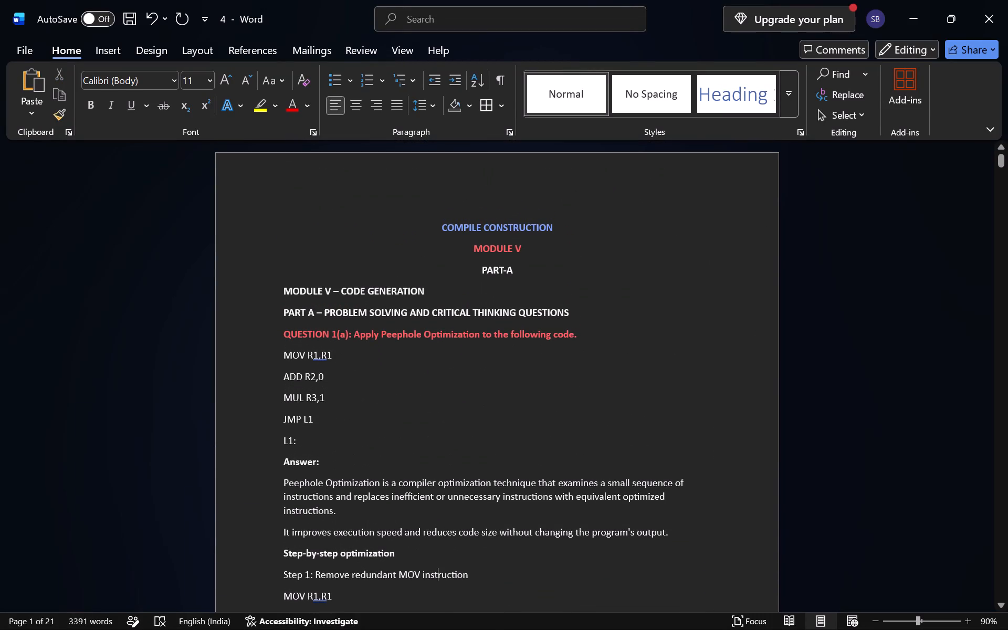
{"action": "left_click_drag", "start_coordinate": [288, 448], "coordinate": [268, 344]}
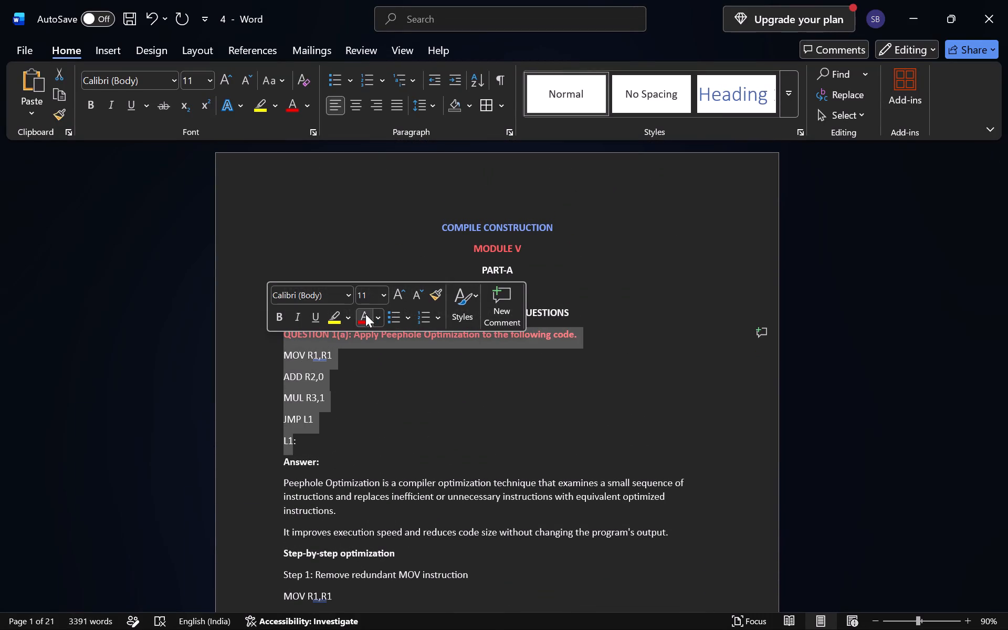
{"action": "left_click", "coordinate": [365, 314]}
{"action": "left_click", "coordinate": [382, 424]}
Colour the two-line Question 1(b) heading on generating machine code with Register and Address Descriptors red.
{"action": "scroll", "coordinate": [390, 451], "scroll_direction": "down", "scroll_amount": 4}
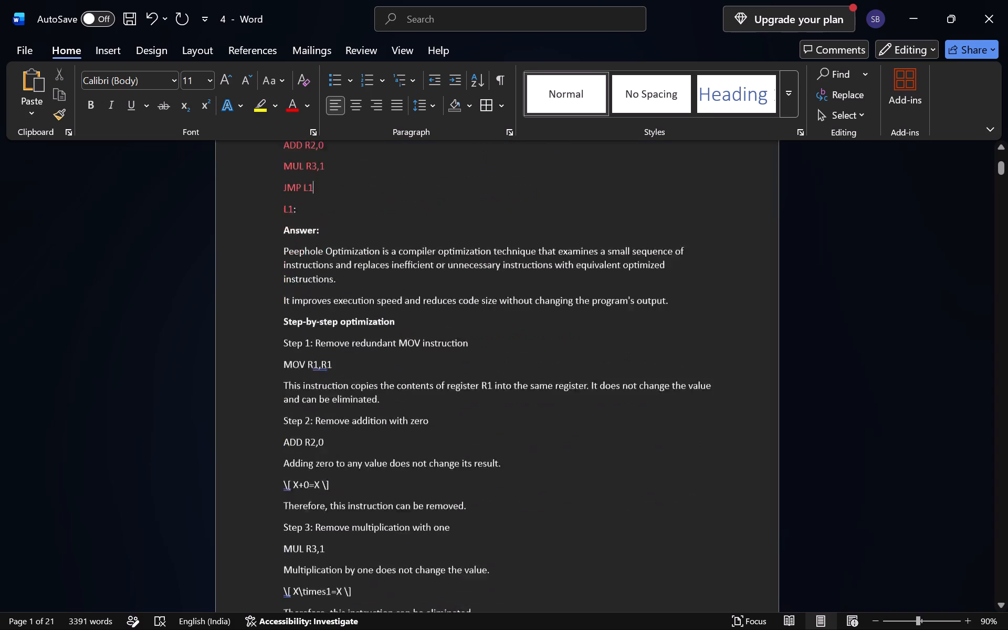
{"action": "scroll", "coordinate": [390, 451], "scroll_direction": "down", "scroll_amount": 11}
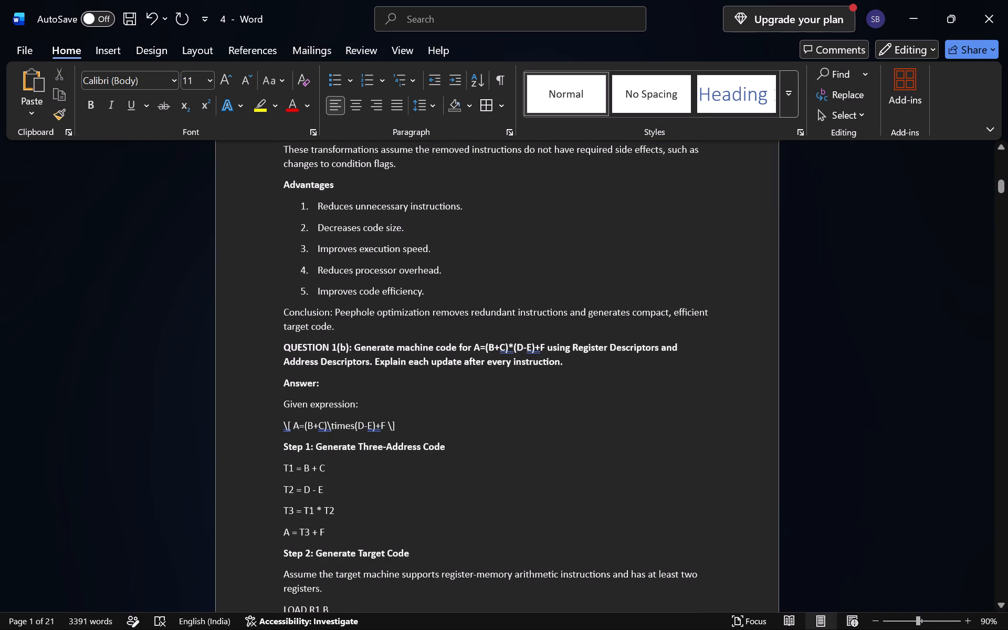
{"action": "left_click_drag", "start_coordinate": [581, 369], "coordinate": [237, 351]}
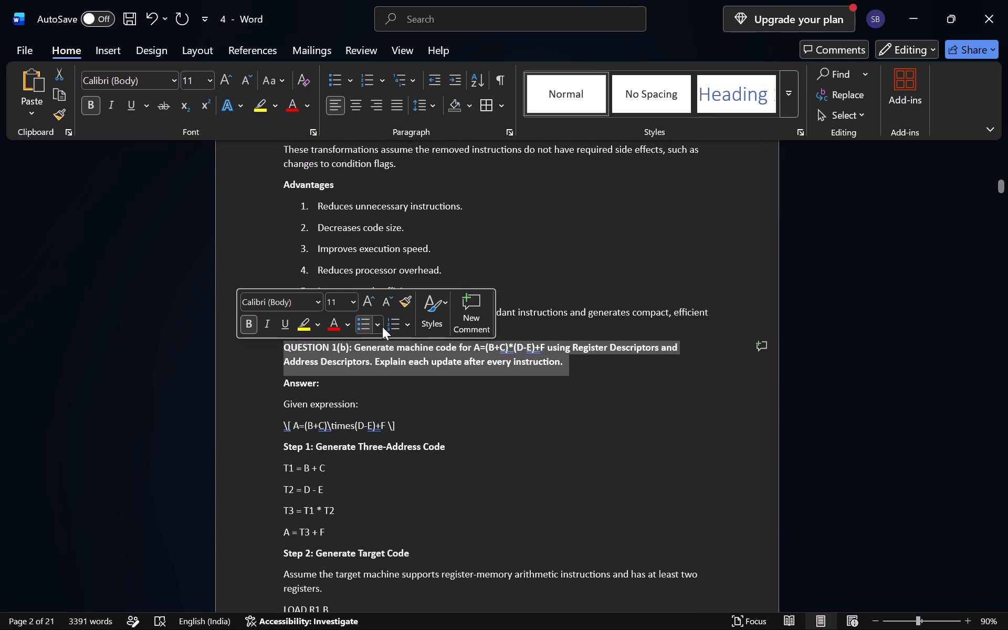
{"action": "left_click", "coordinate": [340, 330]}
Colour the Question 2(a) heading on the target code generated by a compiler red.
{"action": "scroll", "coordinate": [357, 469], "scroll_direction": "down", "scroll_amount": 6}
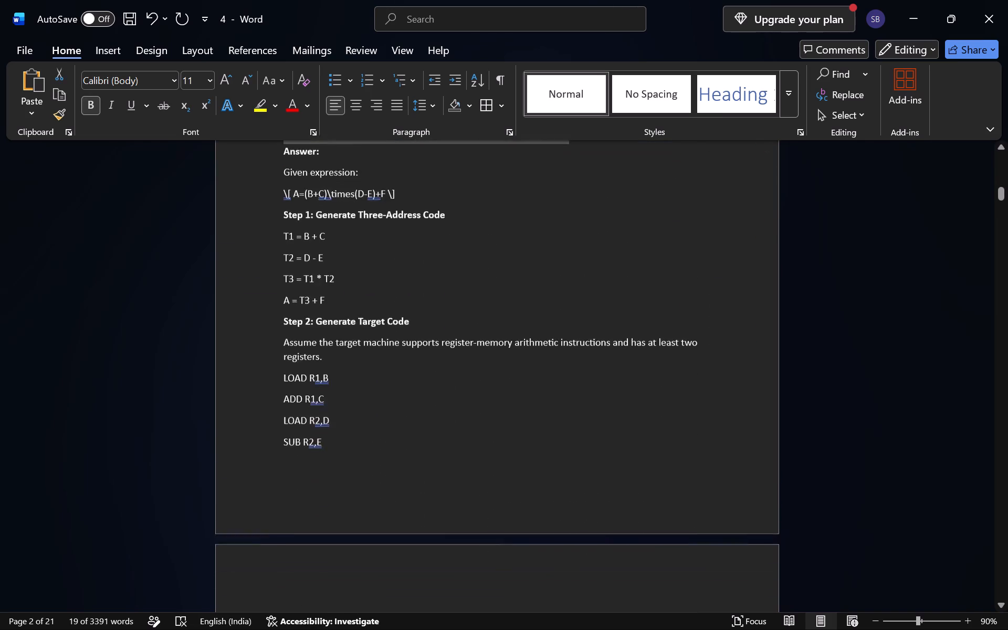
{"action": "scroll", "coordinate": [358, 469], "scroll_direction": "down", "scroll_amount": 5}
{"action": "scroll", "coordinate": [402, 459], "scroll_direction": "down", "scroll_amount": 5}
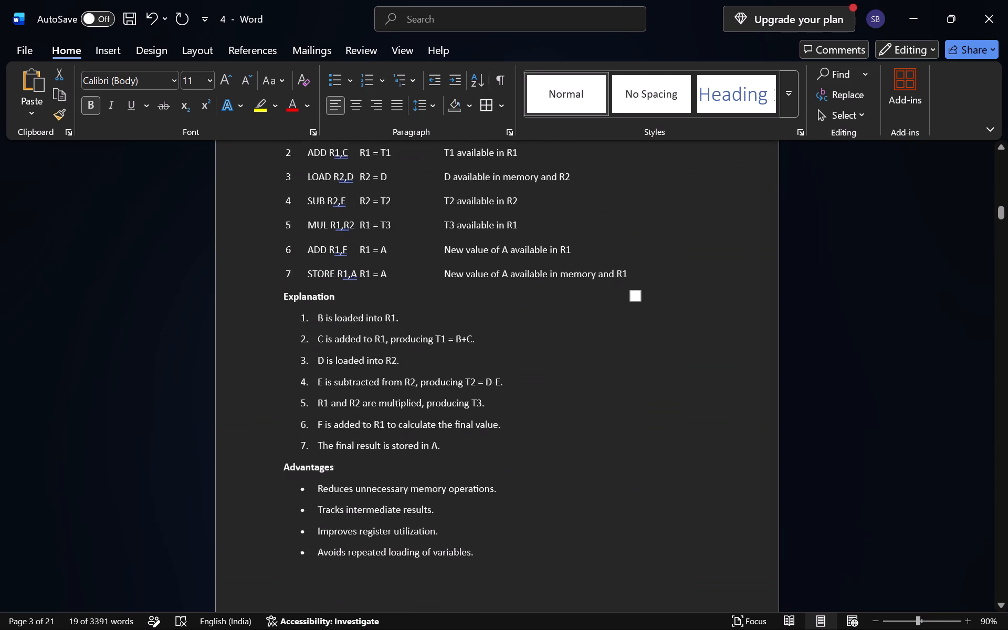
{"action": "scroll", "coordinate": [402, 459], "scroll_direction": "down", "scroll_amount": 3}
{"action": "left_click_drag", "start_coordinate": [581, 440], "coordinate": [239, 450]}
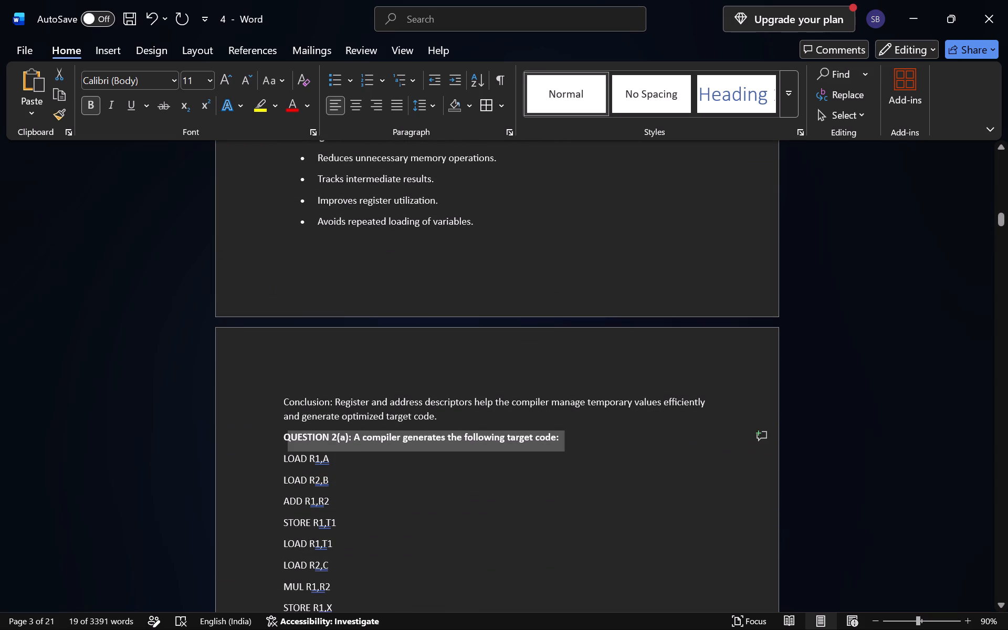
{"action": "left_click_drag", "start_coordinate": [239, 450], "coordinate": [238, 450]}
{"action": "left_click", "coordinate": [325, 424]}
{"action": "left_click", "coordinate": [331, 422]}
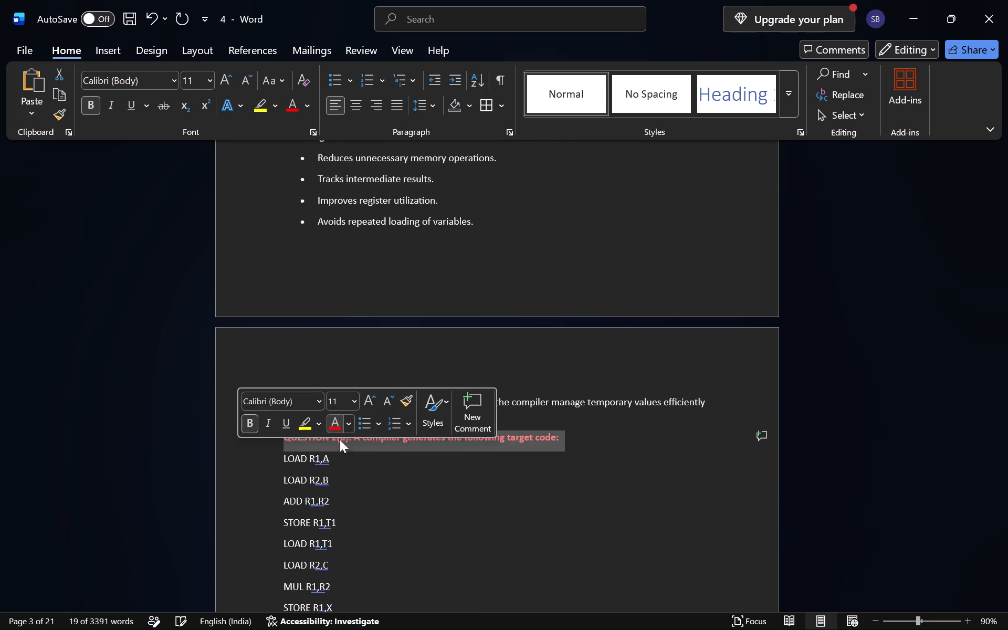
Apply all borders to the whole table under Step 4: Descriptor Updates in the Question 1(b) answer.
{"action": "scroll", "coordinate": [371, 479], "scroll_direction": "up", "scroll_amount": 7}
{"action": "left_click", "coordinate": [329, 301]}
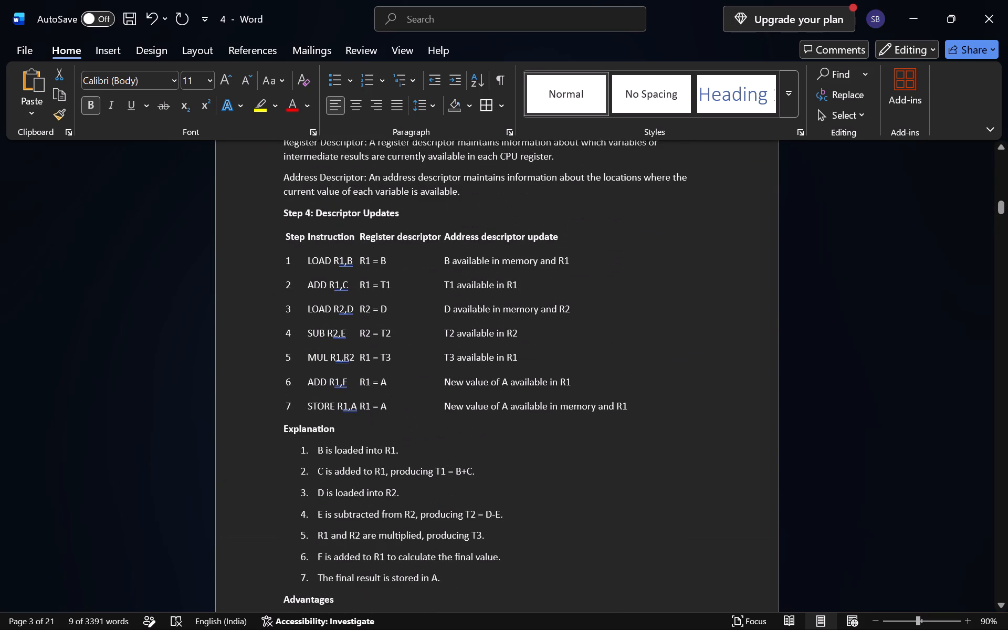
{"action": "left_click", "coordinate": [279, 224]}
{"action": "left_click", "coordinate": [451, 202]}
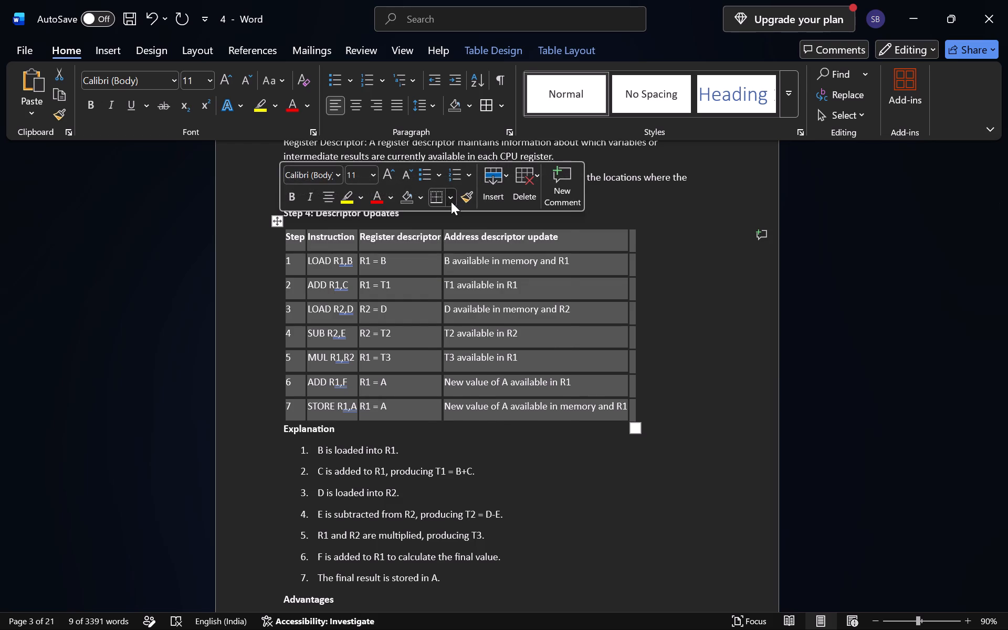
{"action": "left_click", "coordinate": [468, 329]}
Review the pages from the Question 1(b) answer through the Question 2(b) answer for heading colours and table borders.
{"action": "scroll", "coordinate": [422, 357], "scroll_direction": "up", "scroll_amount": 4}
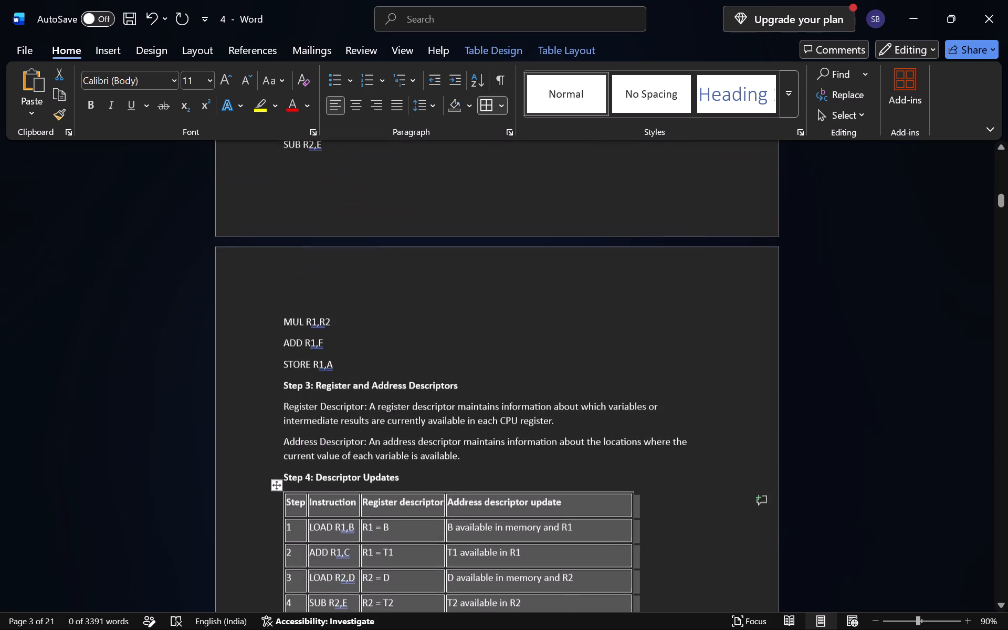
{"action": "scroll", "coordinate": [422, 357], "scroll_direction": "up", "scroll_amount": 4}
{"action": "scroll", "coordinate": [422, 357], "scroll_direction": "down", "scroll_amount": 8}
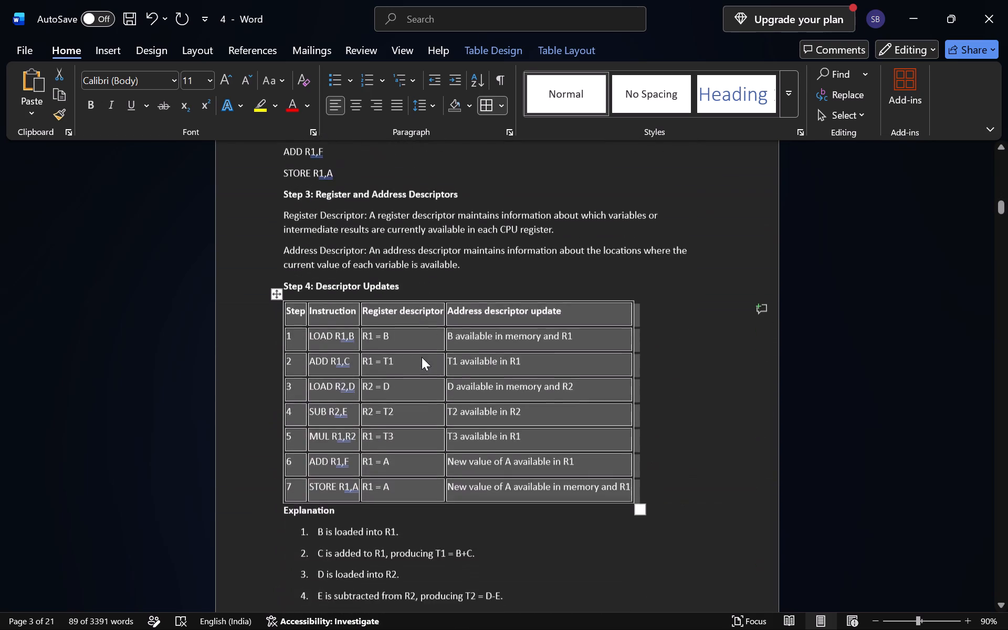
{"action": "scroll", "coordinate": [422, 357], "scroll_direction": "down", "scroll_amount": 15}
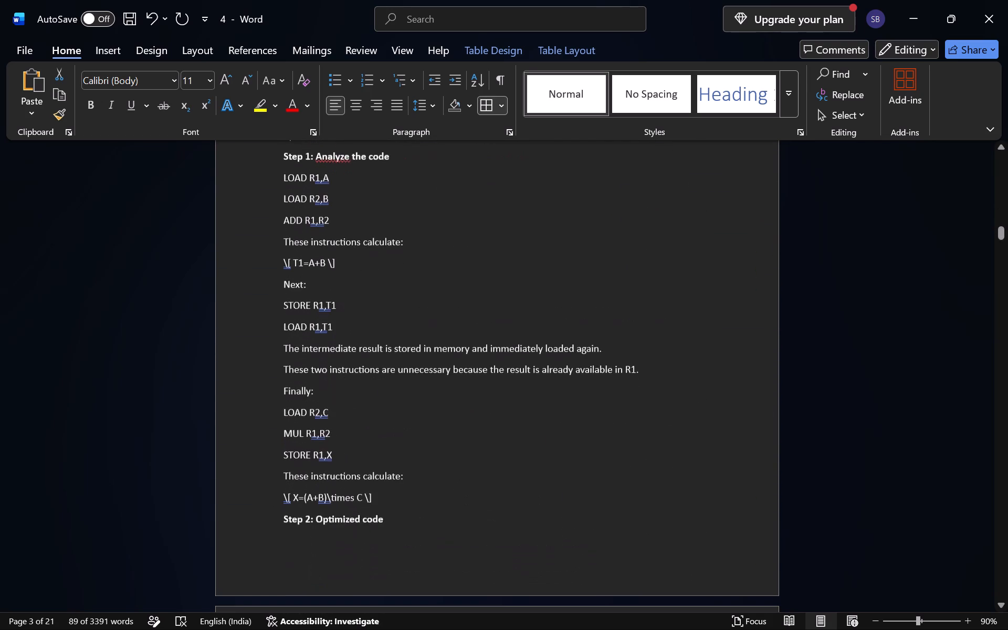
{"action": "scroll", "coordinate": [422, 357], "scroll_direction": "down", "scroll_amount": 13}
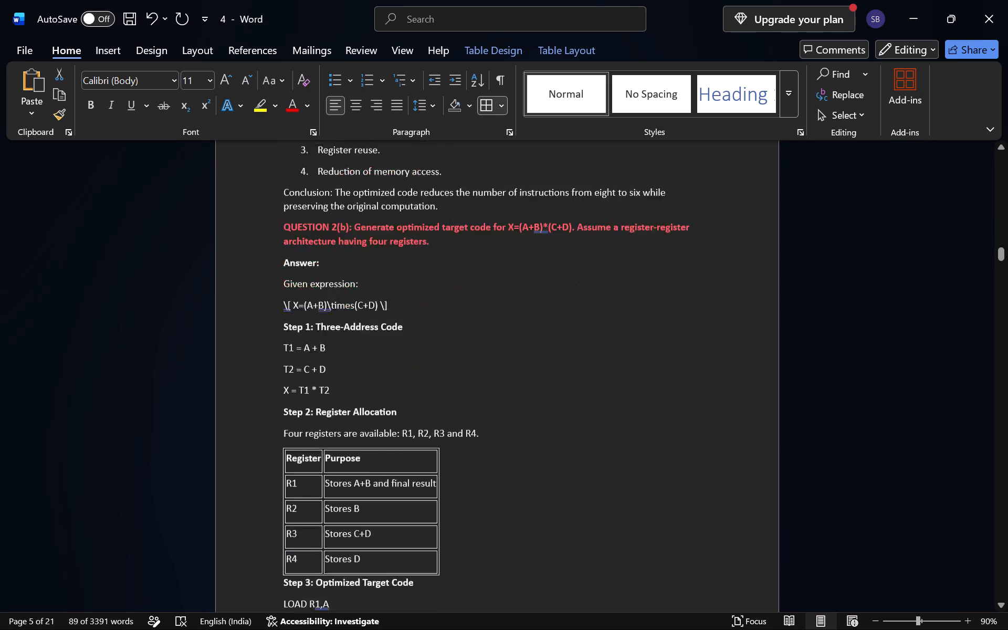
{"action": "scroll", "coordinate": [422, 357], "scroll_direction": "down", "scroll_amount": 1}
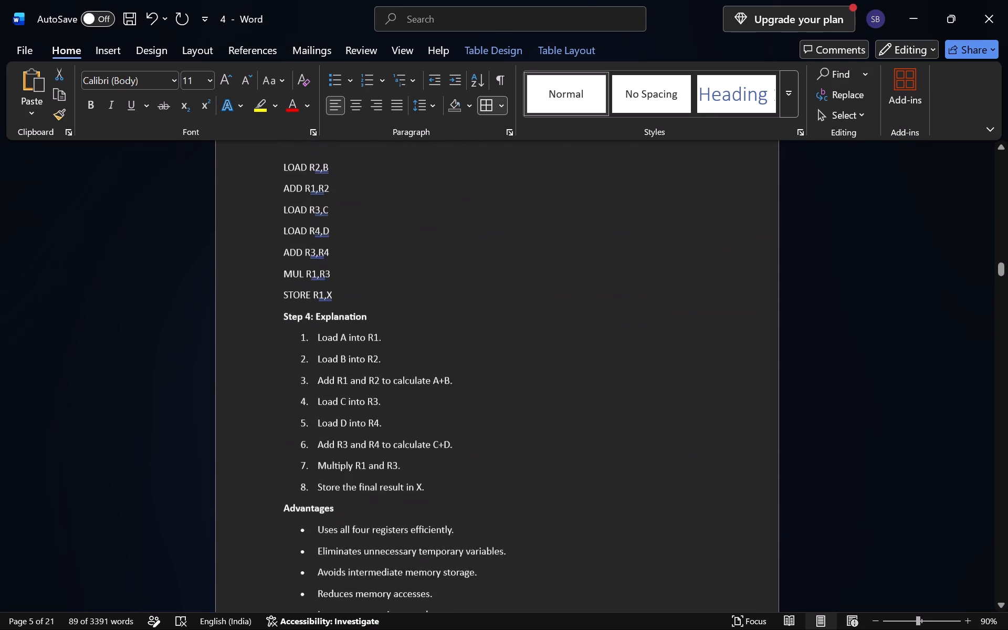
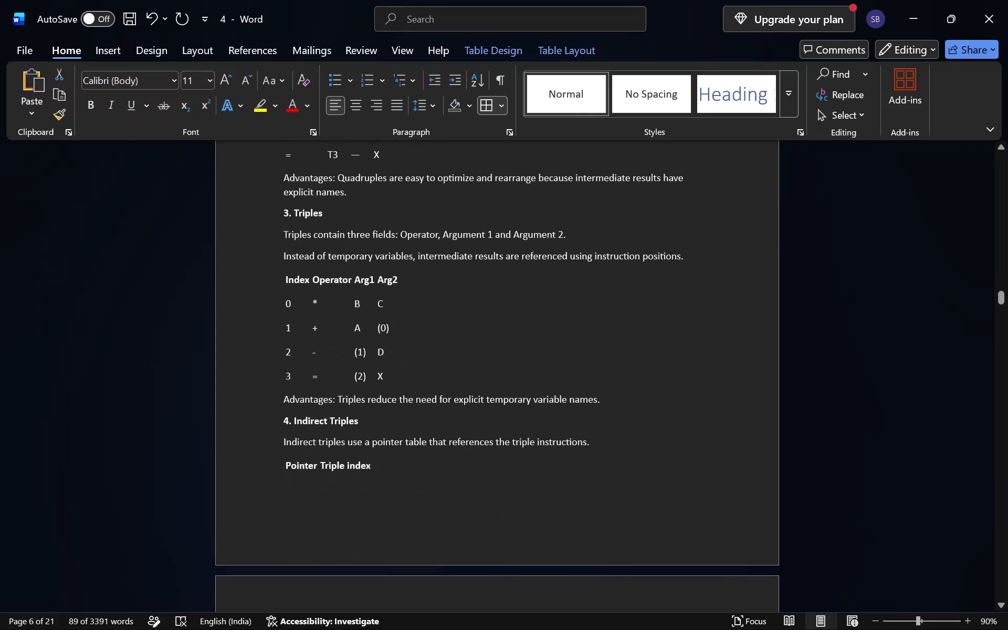
Apply all borders to the whole Pointer and Triple index table under 4. Indirect Triples, across both pages.
{"action": "scroll", "coordinate": [526, 445], "scroll_direction": "down", "scroll_amount": 8}
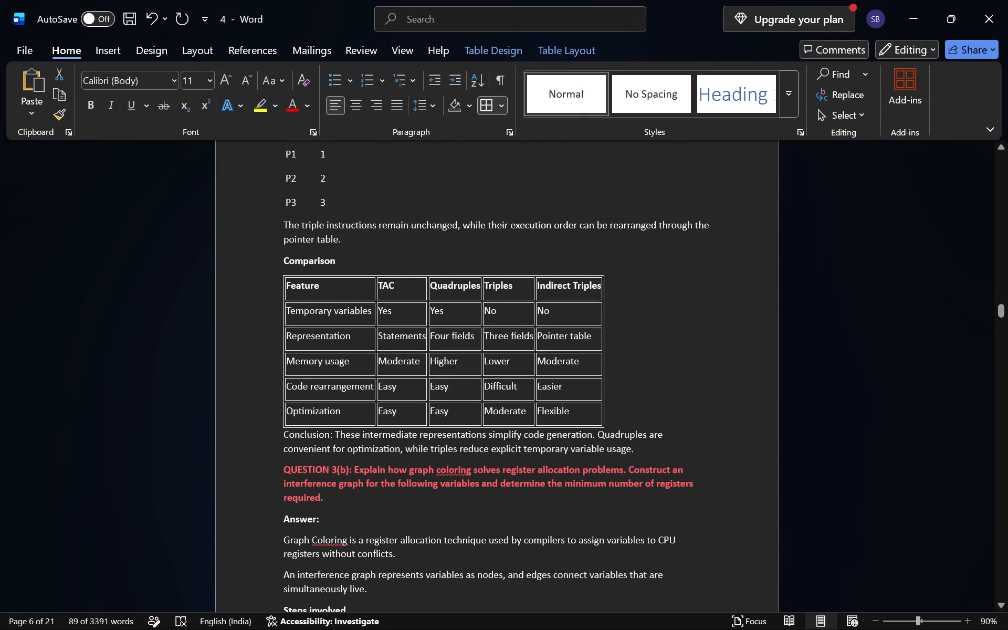
{"action": "scroll", "coordinate": [483, 405], "scroll_direction": "up", "scroll_amount": 1}
{"action": "left_click", "coordinate": [286, 224]}
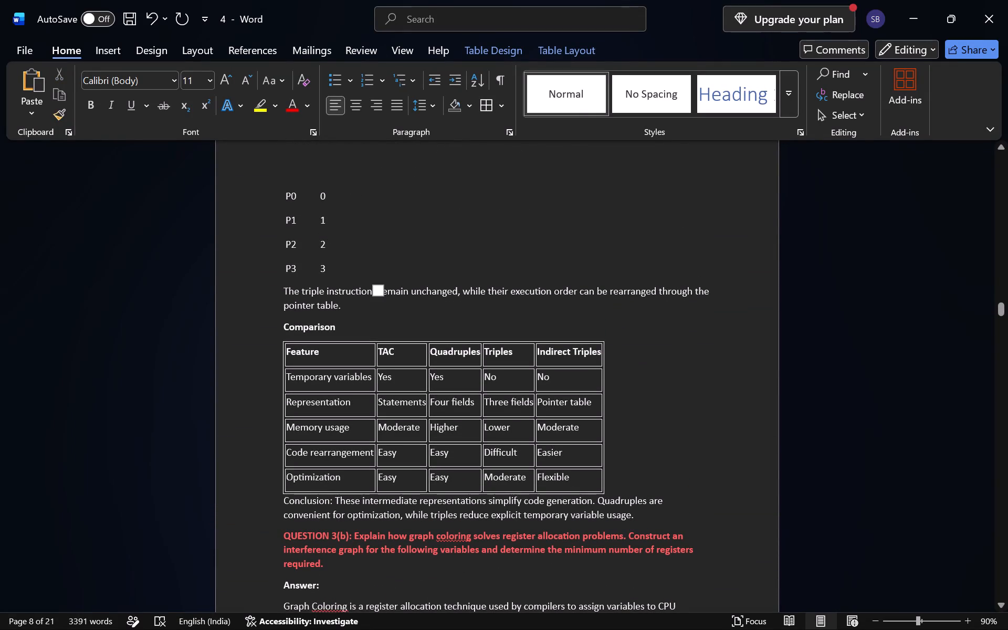
{"action": "left_click", "coordinate": [380, 297]}
{"action": "left_click", "coordinate": [313, 215]}
{"action": "scroll", "coordinate": [313, 215], "scroll_direction": "up", "scroll_amount": 2}
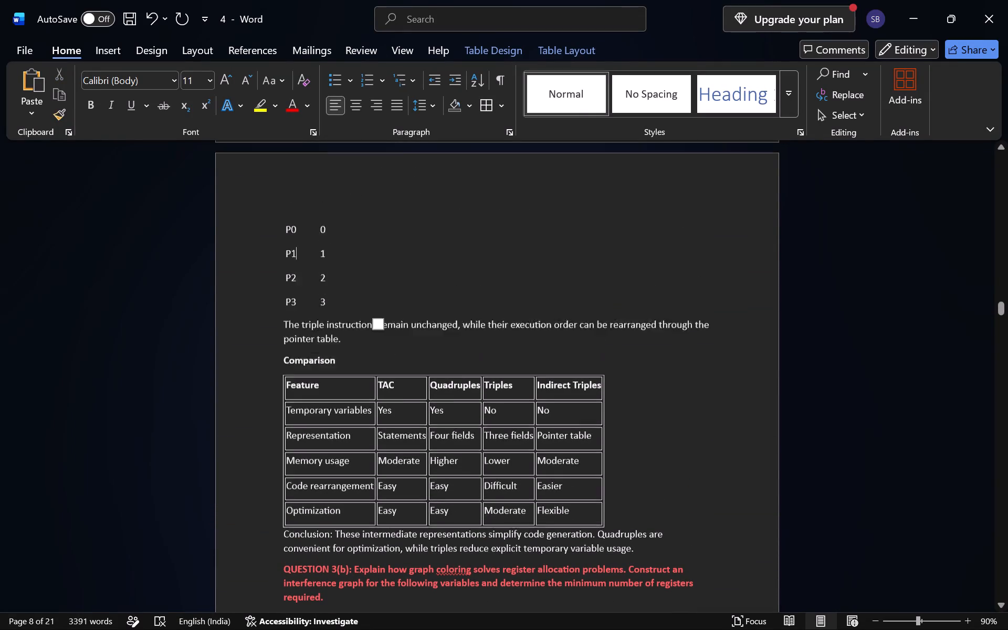
{"action": "left_click", "coordinate": [287, 332]}
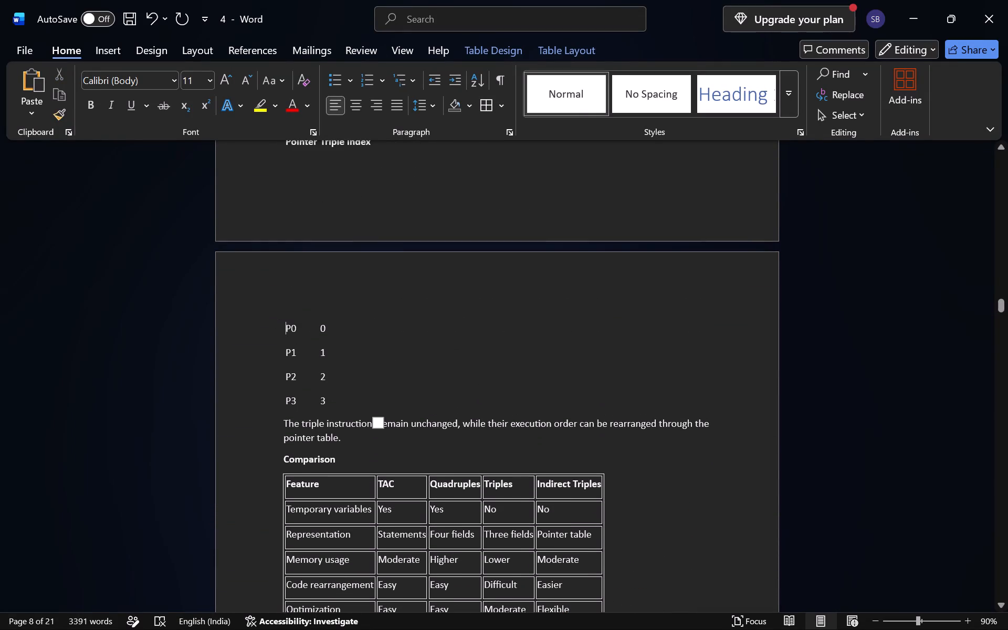
{"action": "left_click", "coordinate": [376, 418]}
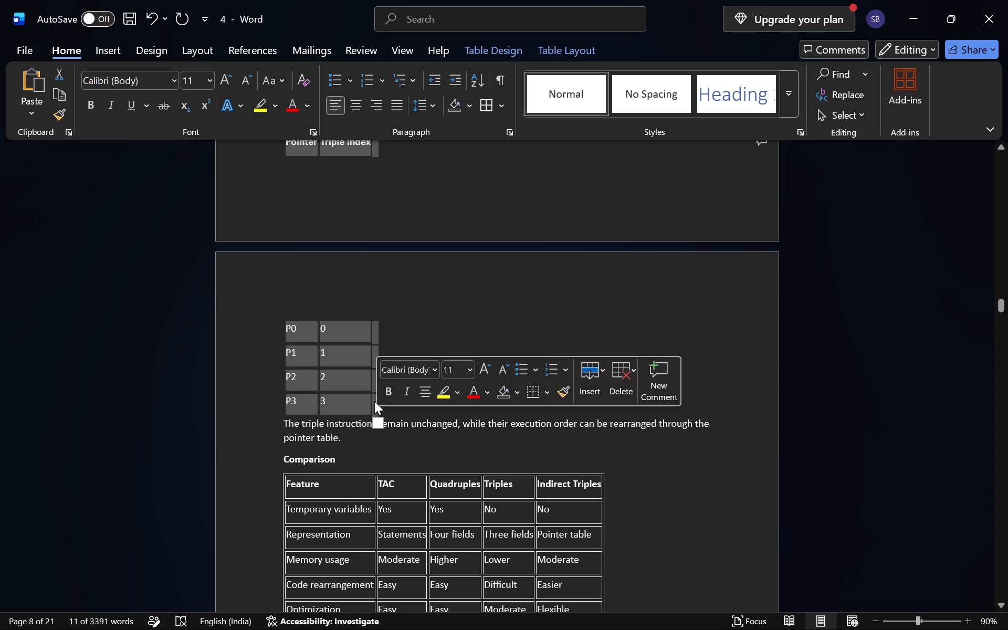
{"action": "left_click", "coordinate": [548, 390]}
{"action": "left_click", "coordinate": [584, 150]}
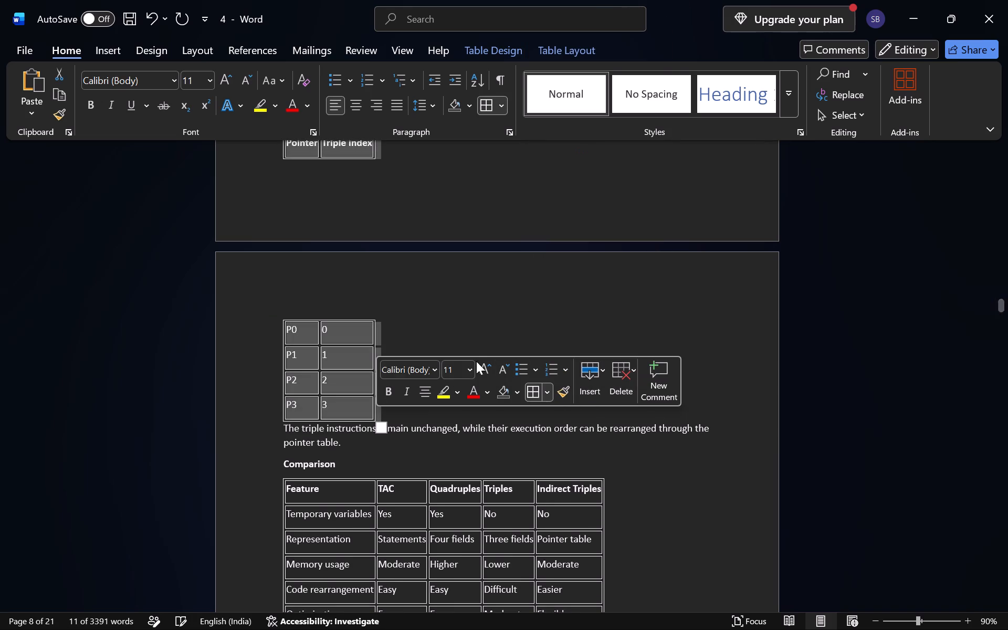
{"action": "left_click", "coordinate": [476, 361]}
{"action": "left_click", "coordinate": [468, 339]}
Insert an empty paragraph after the sentence introducing the indirect triples pointer table, moving the table's header row onto the page with its other rows.
{"action": "scroll", "coordinate": [432, 268], "scroll_direction": "up", "scroll_amount": 3}
{"action": "left_click", "coordinate": [606, 313]}
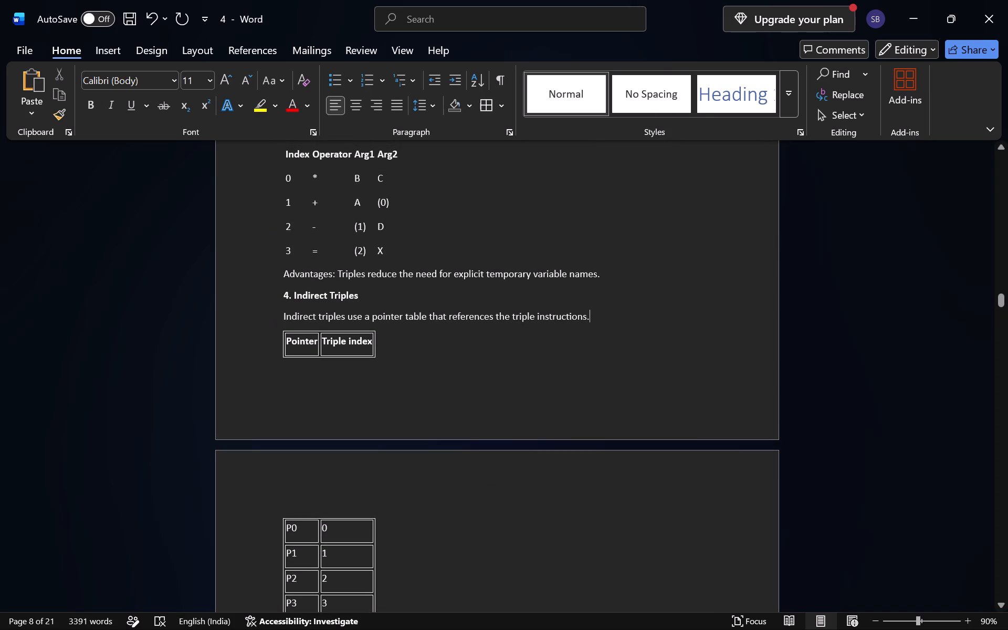
{"action": "key", "text": "Return"}
Colour the Question 4(a) heading on two compiler designers proposing different register allocation techniques red.
{"action": "scroll", "coordinate": [470, 514], "scroll_direction": "down", "scroll_amount": 3}
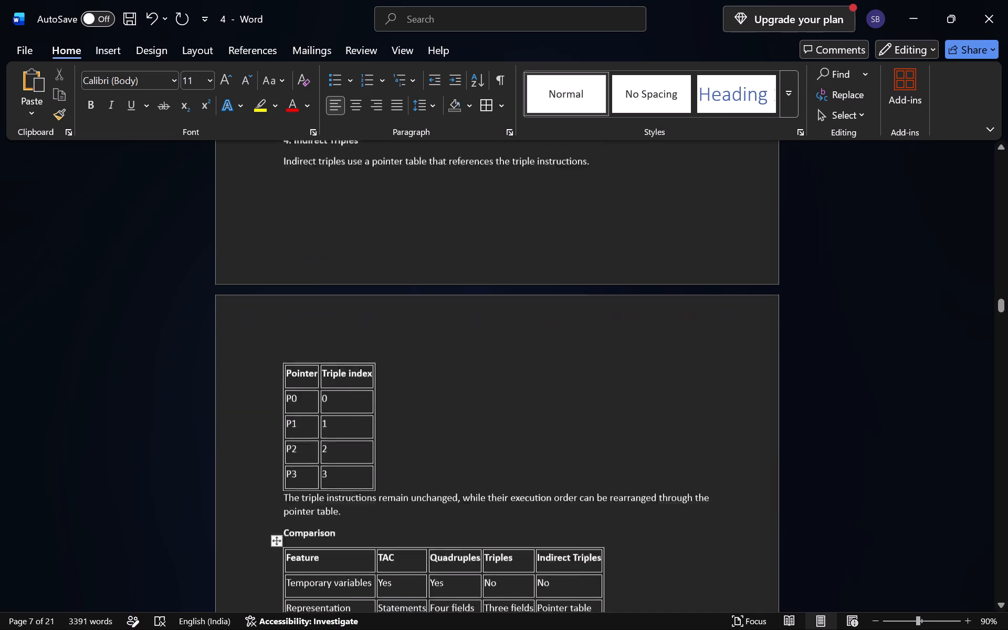
{"action": "scroll", "coordinate": [470, 514], "scroll_direction": "down", "scroll_amount": 7}
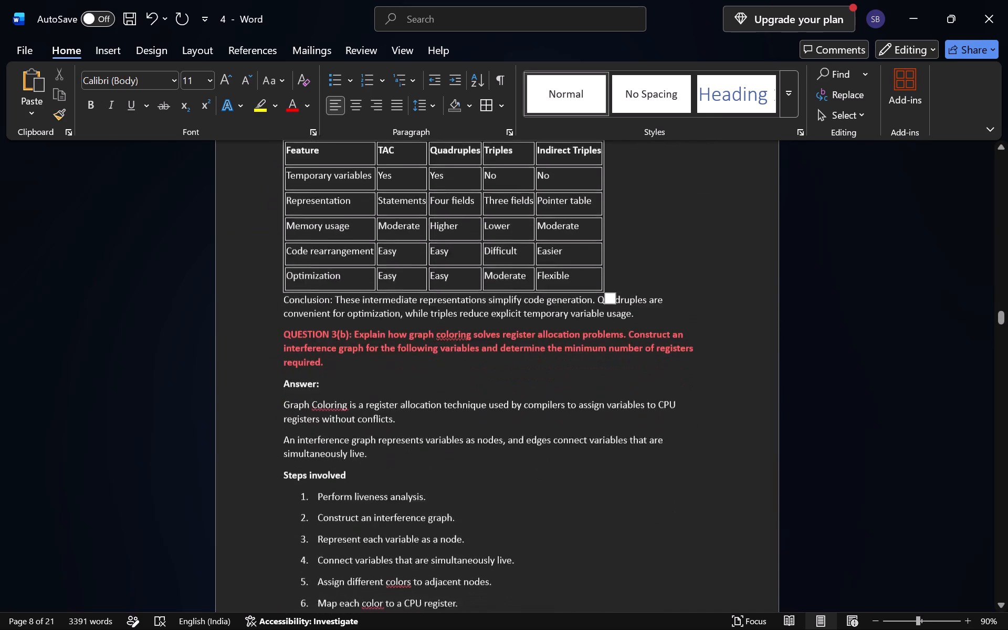
{"action": "scroll", "coordinate": [457, 500], "scroll_direction": "down", "scroll_amount": 2}
{"action": "scroll", "coordinate": [456, 499], "scroll_direction": "up", "scroll_amount": 3}
{"action": "scroll", "coordinate": [456, 499], "scroll_direction": "down", "scroll_amount": 6}
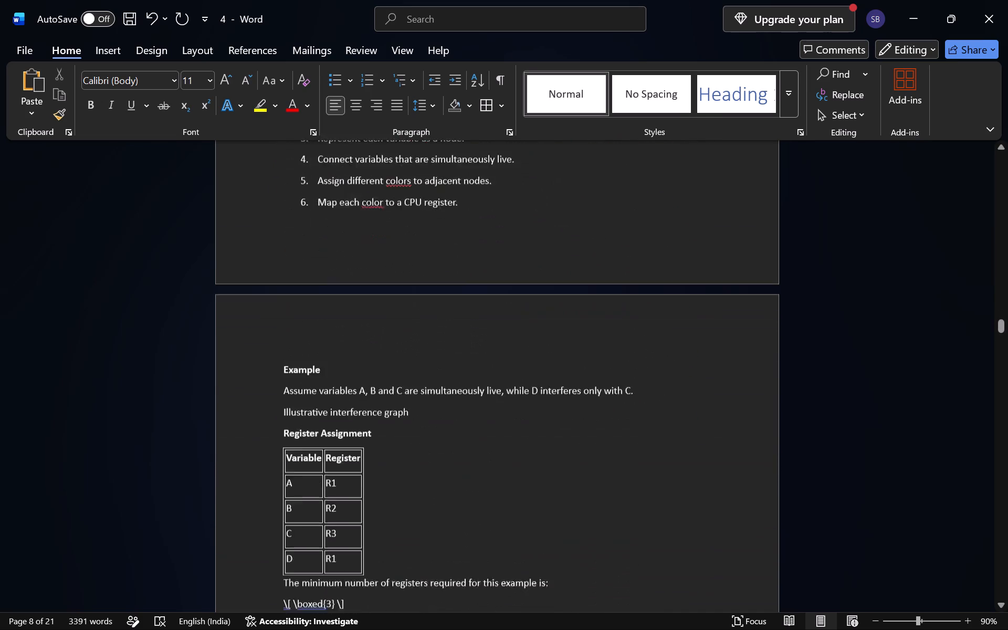
{"action": "scroll", "coordinate": [456, 499], "scroll_direction": "down", "scroll_amount": 5}
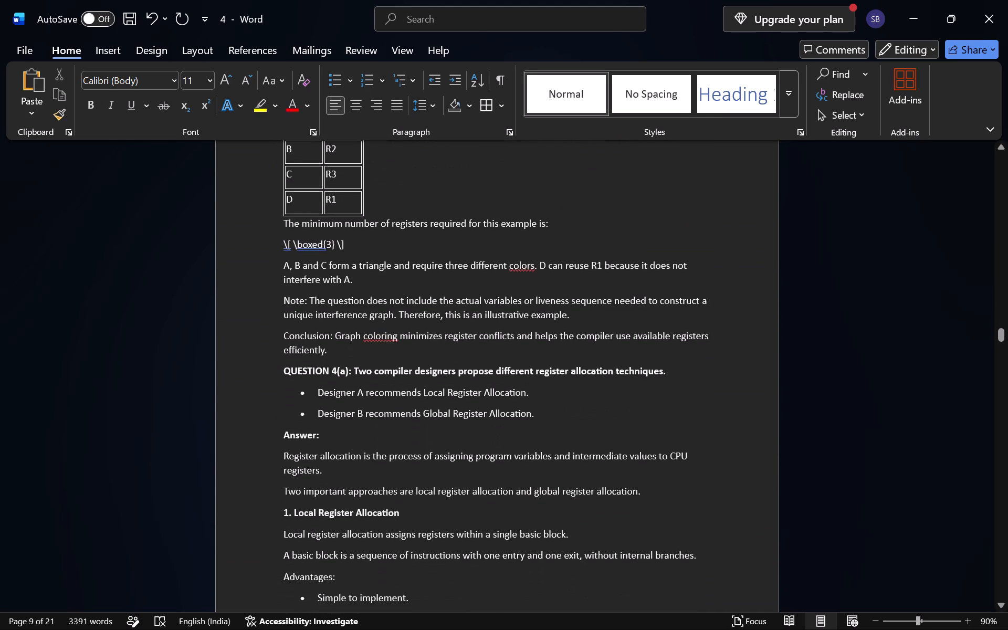
{"action": "left_click_drag", "start_coordinate": [680, 369], "coordinate": [248, 374]}
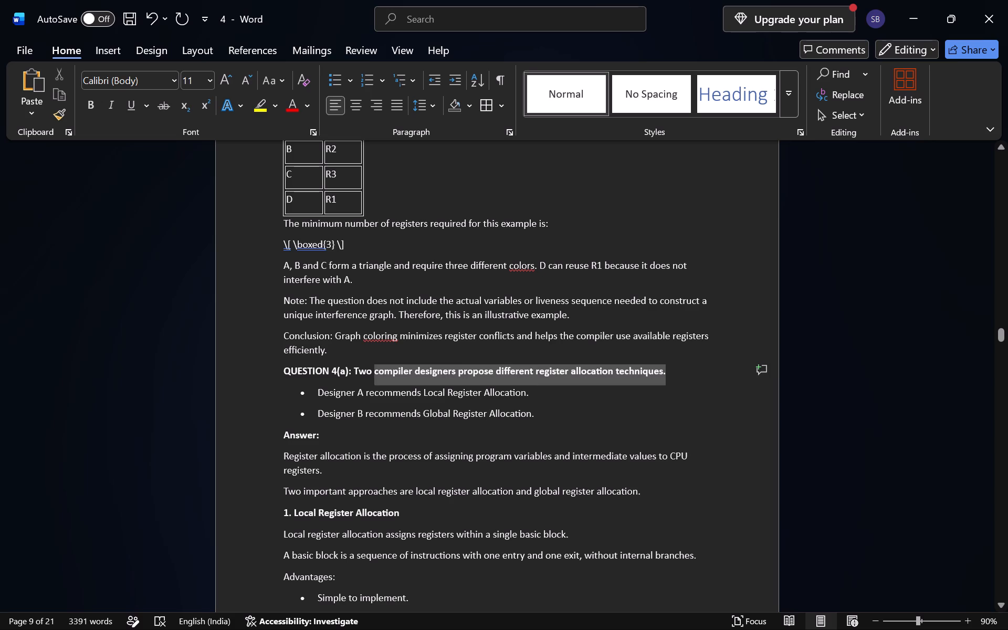
{"action": "left_click_drag", "start_coordinate": [248, 374], "coordinate": [204, 374]}
{"action": "left_click", "coordinate": [296, 348]}
{"action": "left_click", "coordinate": [389, 455]}
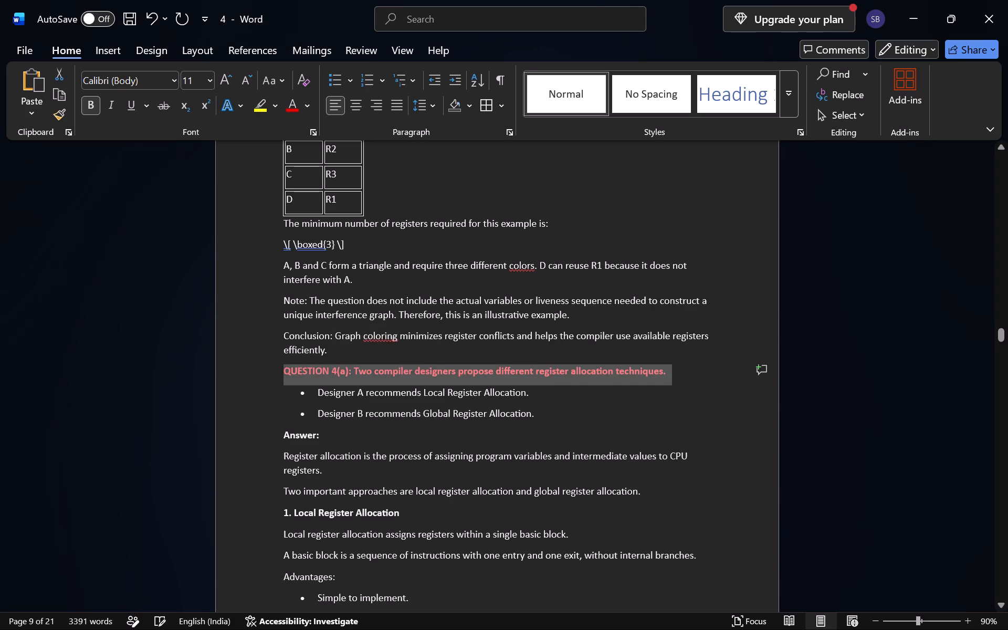
Apply all borders to the Register and Purpose table under Step 2: Register Allocation in the Question 4(b) answer.
{"action": "scroll", "coordinate": [389, 455], "scroll_direction": "down", "scroll_amount": 9}
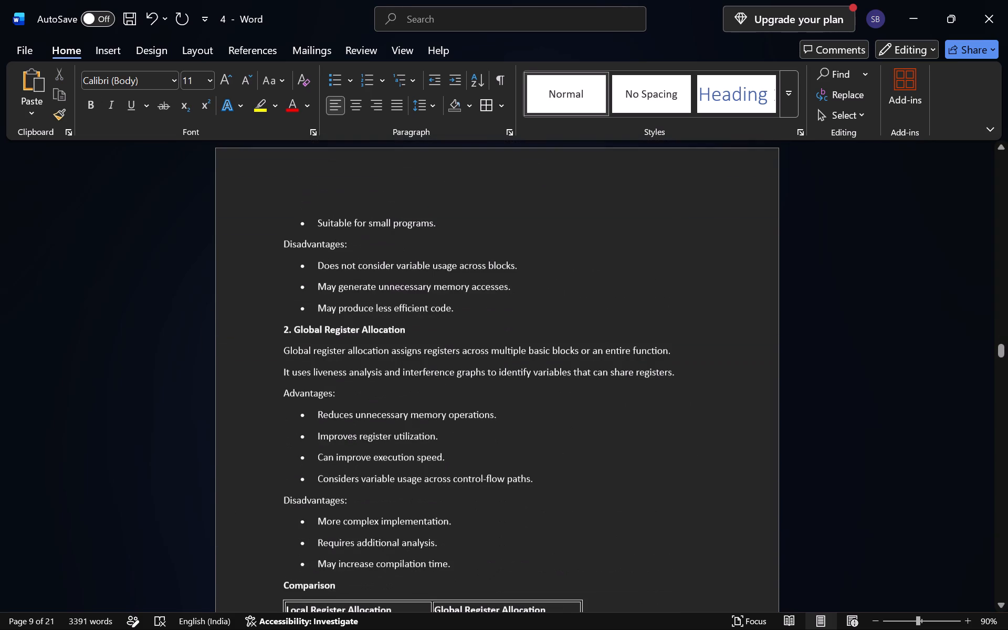
{"action": "scroll", "coordinate": [385, 432], "scroll_direction": "down", "scroll_amount": 7}
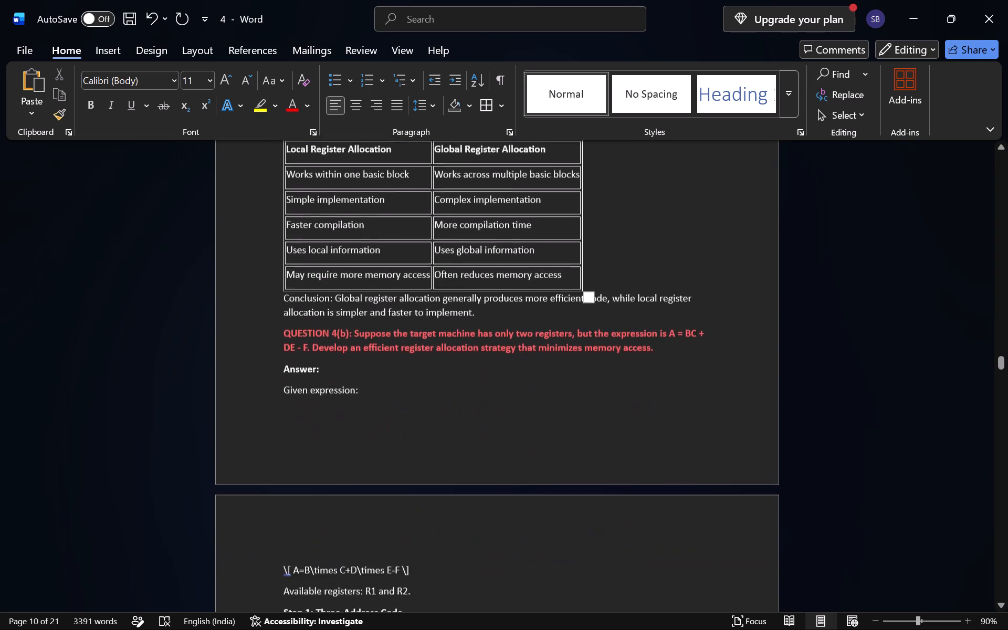
{"action": "scroll", "coordinate": [385, 432], "scroll_direction": "down", "scroll_amount": 7}
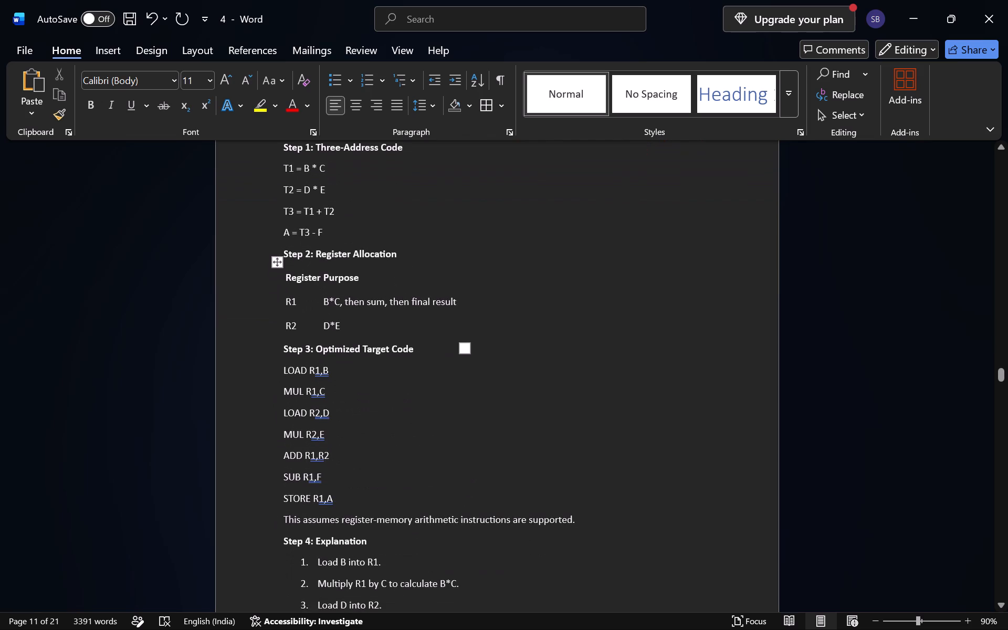
{"action": "left_click", "coordinate": [278, 264]}
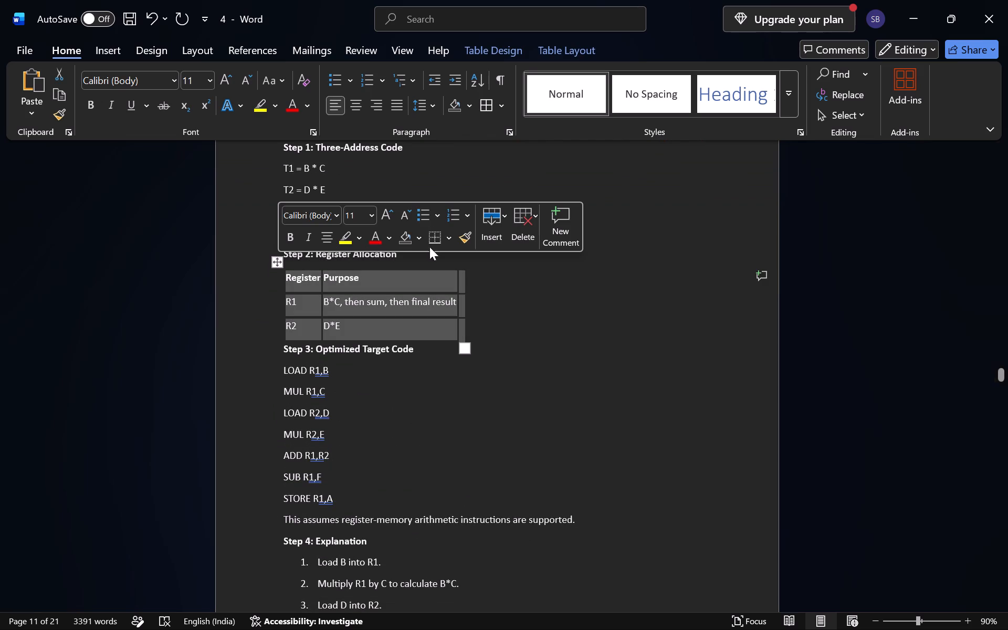
{"action": "left_click", "coordinate": [444, 240]}
{"action": "left_click", "coordinate": [485, 369]}
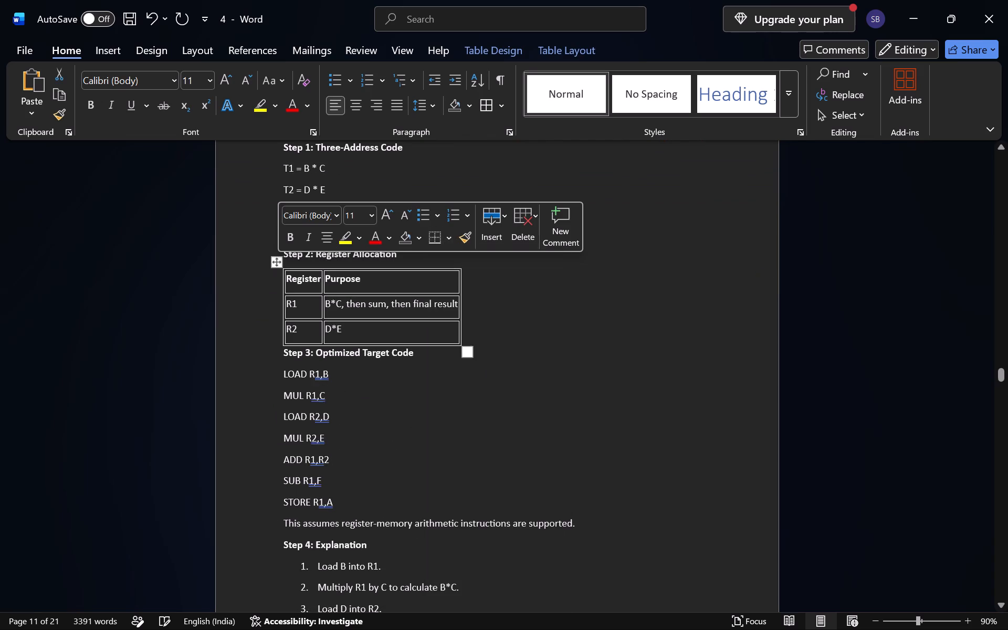
{"action": "scroll", "coordinate": [471, 411], "scroll_direction": "down", "scroll_amount": 15}
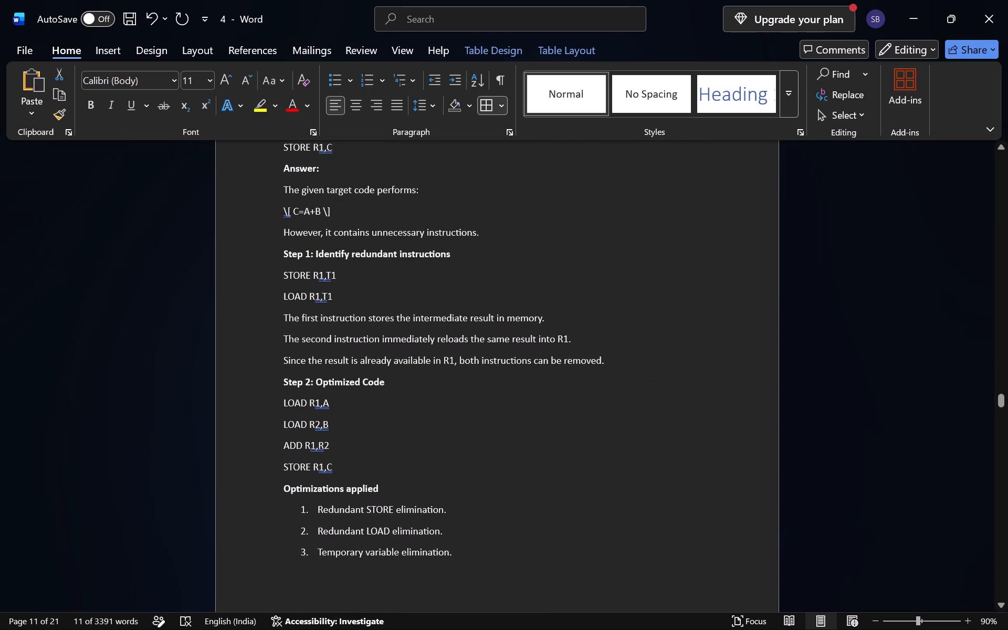
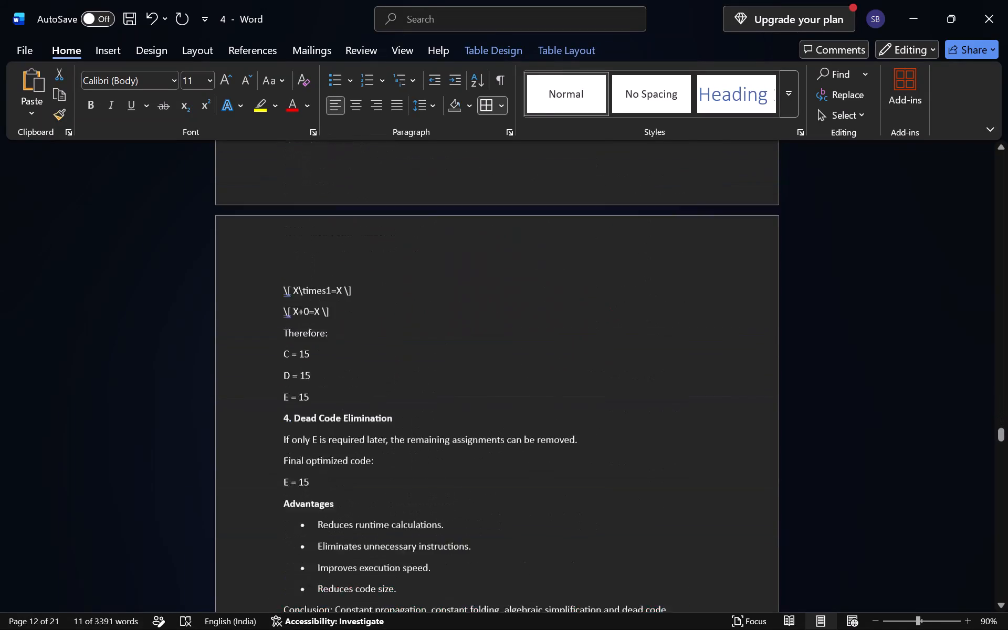
Review the rest of document 4 through Question 8(b) for red question headings and bordered tables.
{"action": "scroll", "coordinate": [456, 416], "scroll_direction": "down", "scroll_amount": 3}
{"action": "scroll", "coordinate": [455, 414], "scroll_direction": "up", "scroll_amount": 3}
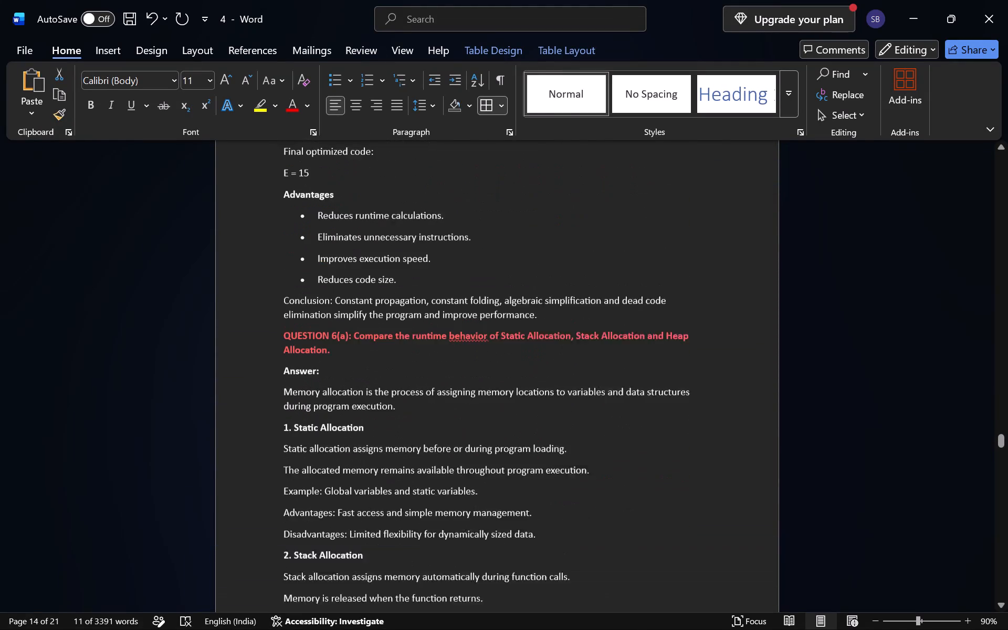
{"action": "scroll", "coordinate": [455, 414], "scroll_direction": "up", "scroll_amount": 2}
{"action": "scroll", "coordinate": [455, 414], "scroll_direction": "down", "scroll_amount": 12}
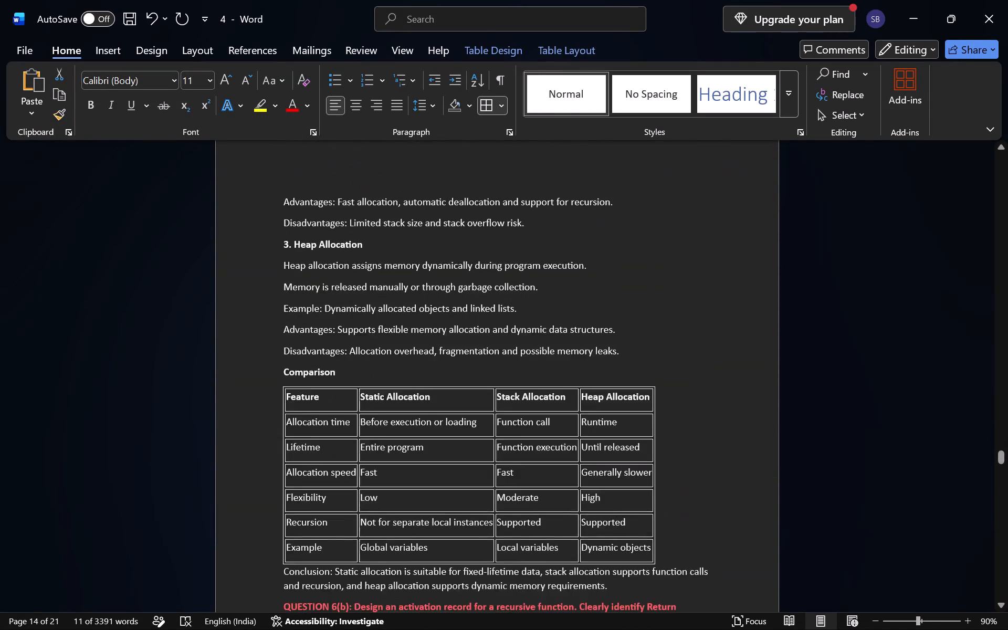
{"action": "scroll", "coordinate": [455, 414], "scroll_direction": "down", "scroll_amount": 16}
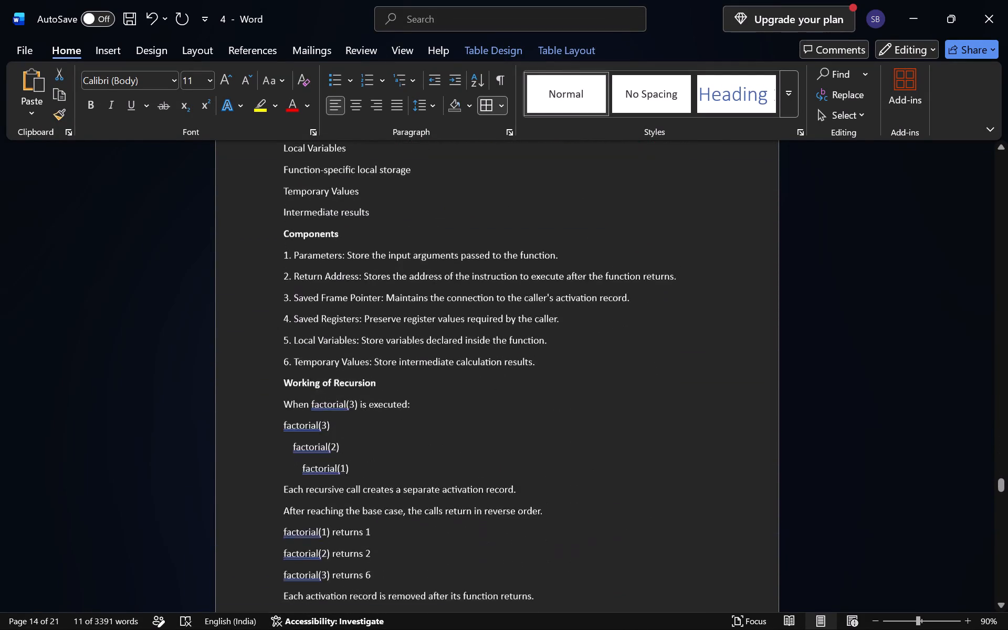
{"action": "scroll", "coordinate": [455, 414], "scroll_direction": "down", "scroll_amount": 10}
{"action": "scroll", "coordinate": [452, 411], "scroll_direction": "up", "scroll_amount": 3}
{"action": "scroll", "coordinate": [452, 411], "scroll_direction": "down", "scroll_amount": 2}
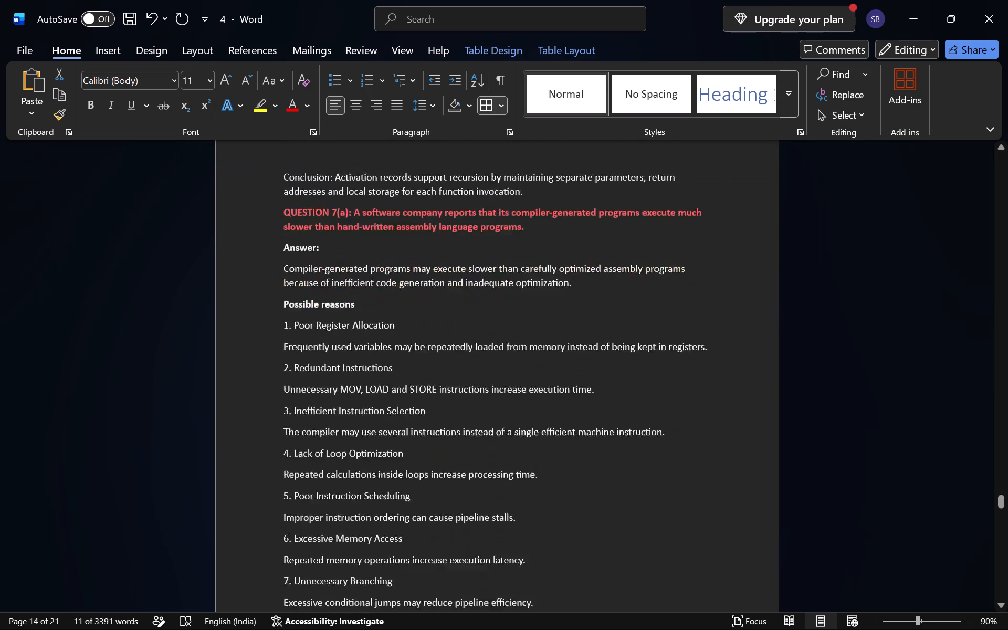
{"action": "scroll", "coordinate": [452, 411], "scroll_direction": "down", "scroll_amount": 9}
{"action": "scroll", "coordinate": [452, 411], "scroll_direction": "up", "scroll_amount": 1}
{"action": "scroll", "coordinate": [452, 411], "scroll_direction": "down", "scroll_amount": 11}
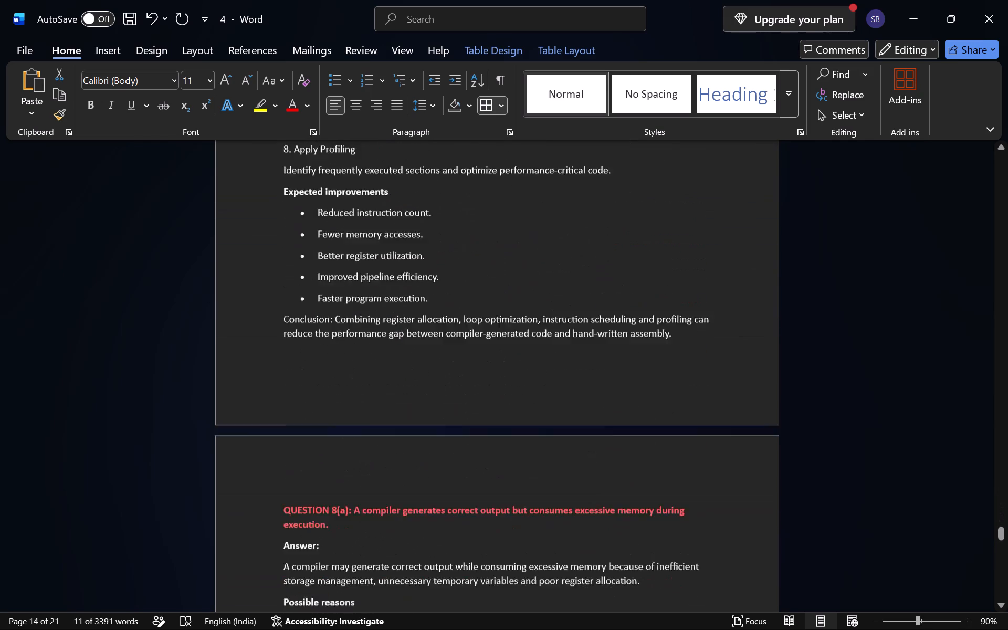
{"action": "scroll", "coordinate": [452, 411], "scroll_direction": "down", "scroll_amount": 15}
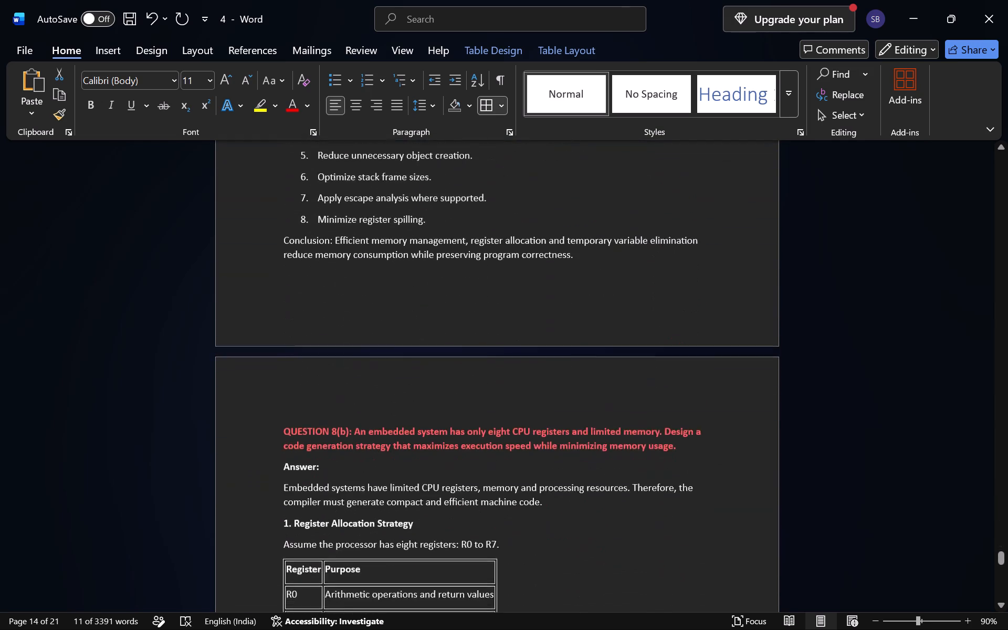
{"action": "scroll", "coordinate": [452, 411], "scroll_direction": "down", "scroll_amount": 11}
{"action": "scroll", "coordinate": [452, 411], "scroll_direction": "up", "scroll_amount": 1}
{"action": "scroll", "coordinate": [452, 411], "scroll_direction": "down", "scroll_amount": 12}
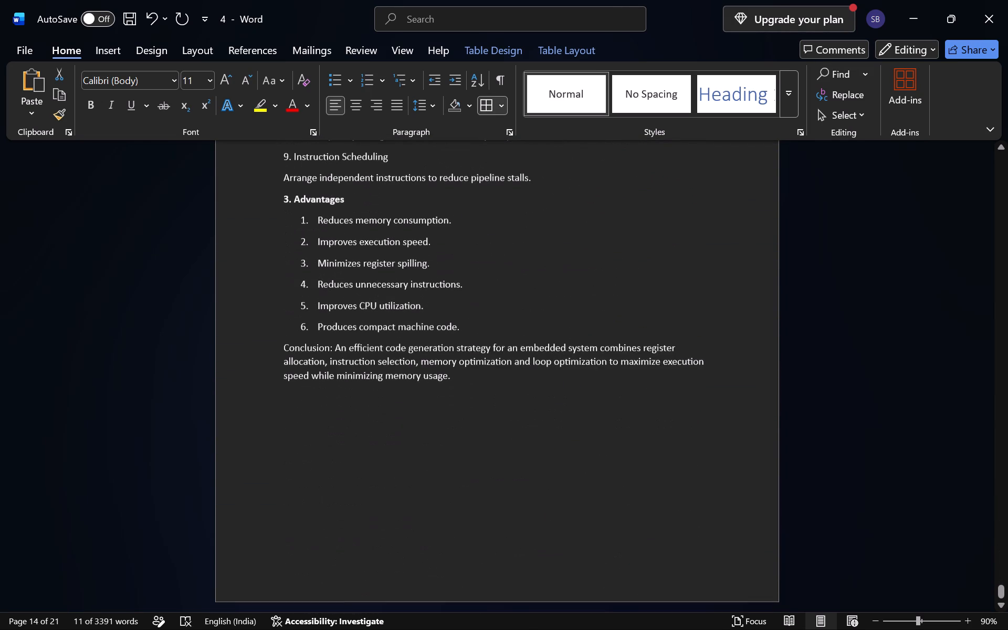
{"action": "scroll", "coordinate": [452, 411], "scroll_direction": "down", "scroll_amount": 6}
{"action": "key", "text": "alt+Tab"}
{"action": "key", "text": "alt+Tab"}
{"action": "key", "text": "alt+Tab"}
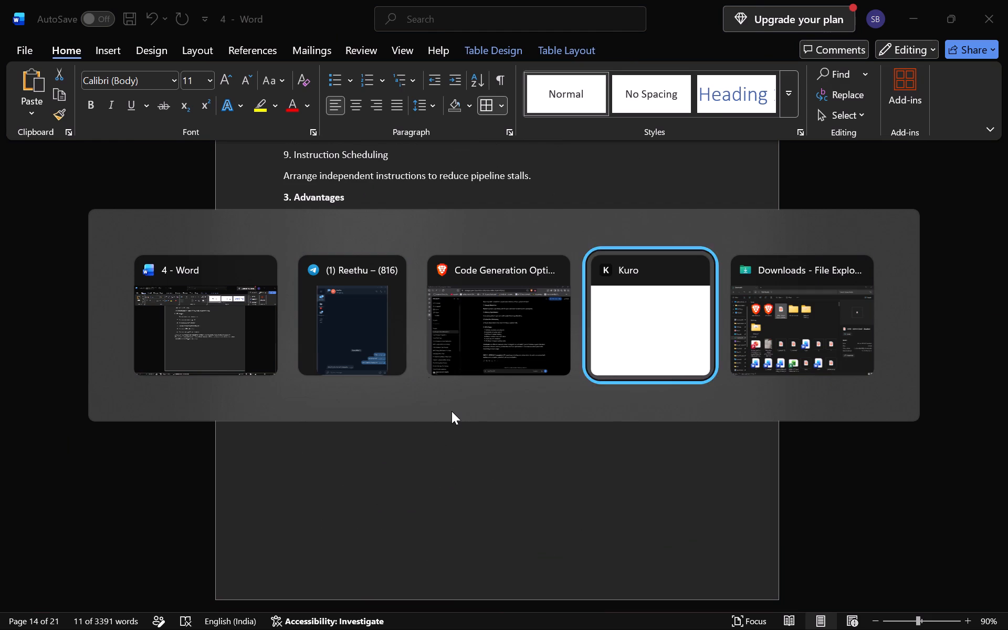
{"action": "key", "text": "alt+Tab"}
{"action": "key", "text": "alt+Tab"}
{"action": "key", "text": "alt+Tab"}
{"action": "key", "text": "alt+Tab"}
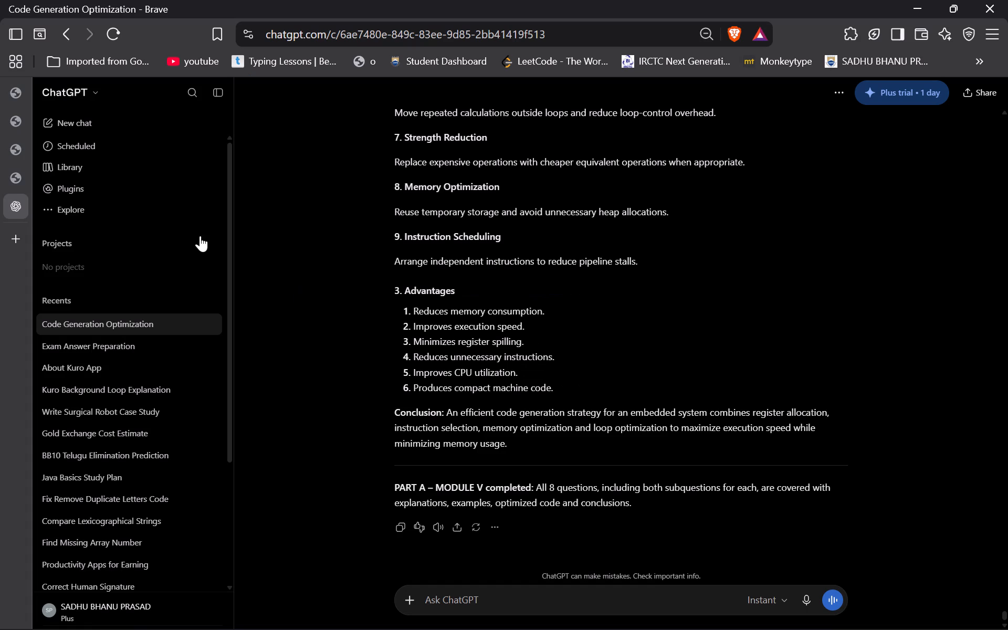
{"action": "left_click", "coordinate": [51, 118]}
{"action": "scroll", "coordinate": [344, 349], "scroll_direction": "down", "scroll_amount": 3}
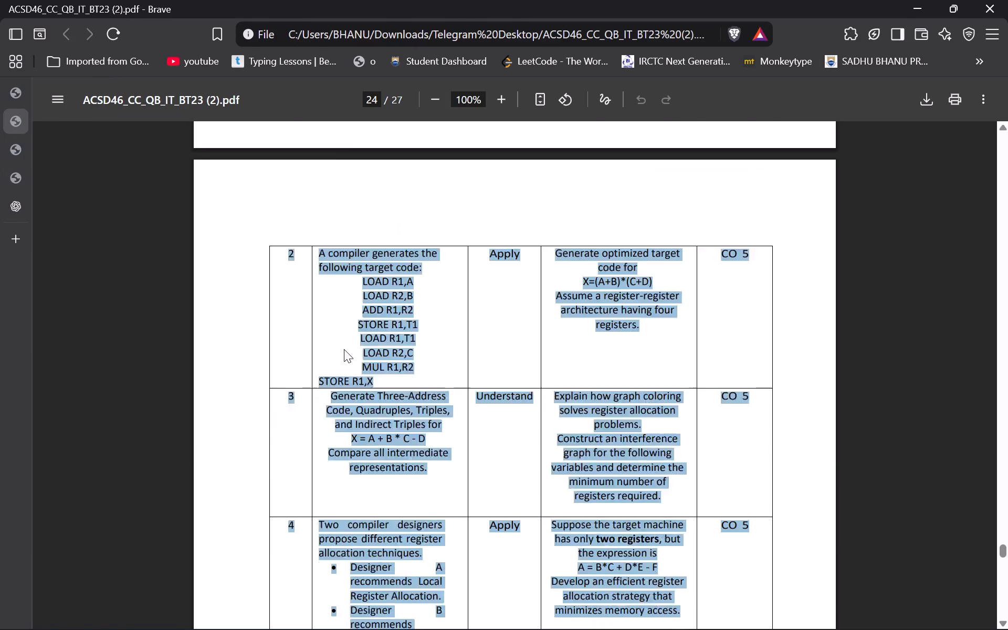
{"action": "scroll", "coordinate": [344, 349], "scroll_direction": "down", "scroll_amount": 11}
{"action": "scroll", "coordinate": [341, 337], "scroll_direction": "up", "scroll_amount": 3}
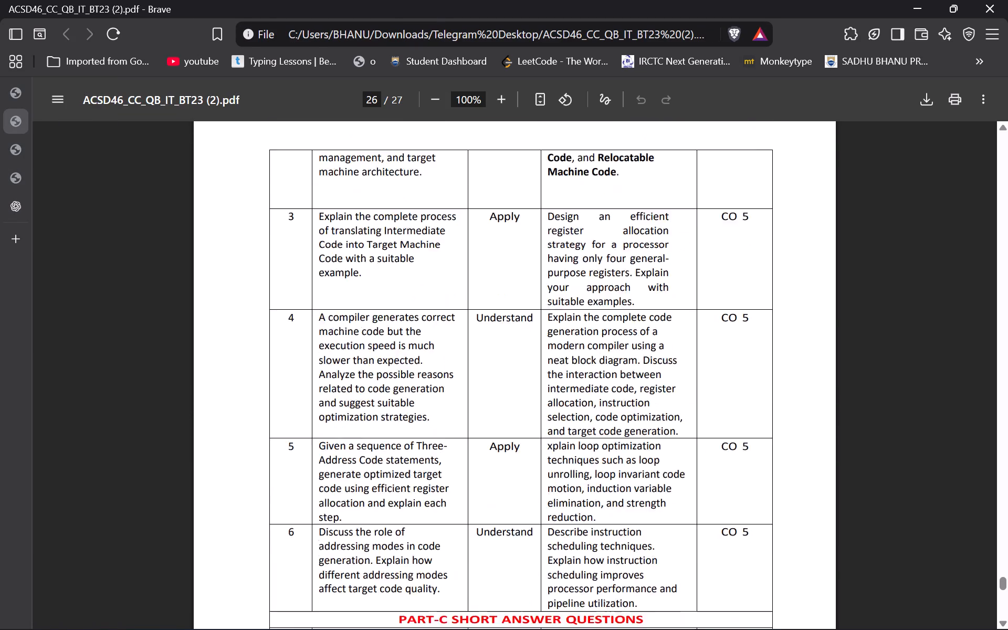
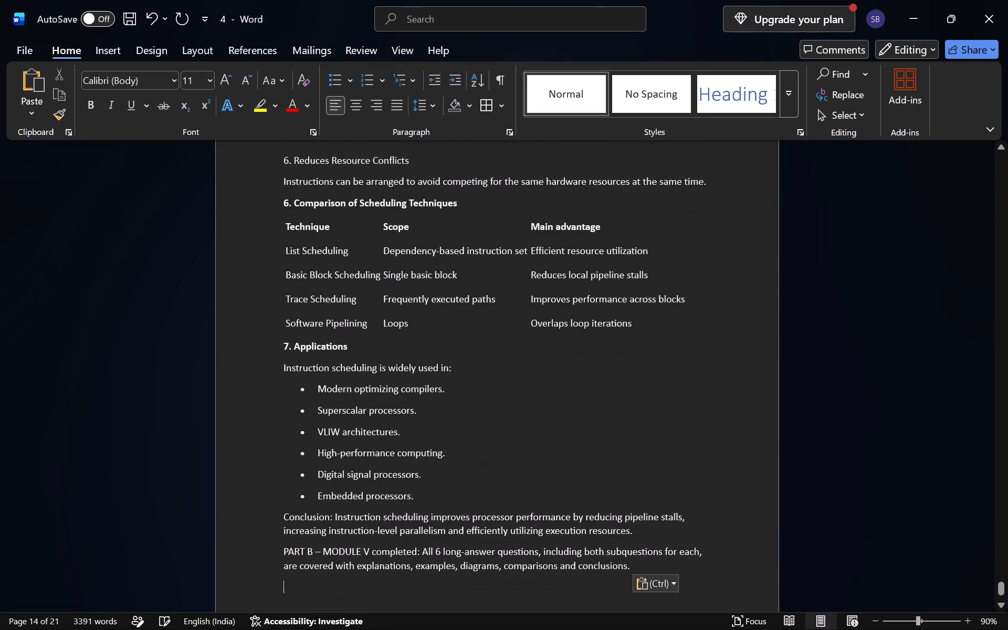
Delete the closing "PART B – MODULE V completed" note from the end of the pasted answers.
{"action": "left_click_drag", "start_coordinate": [642, 566], "coordinate": [289, 551]}
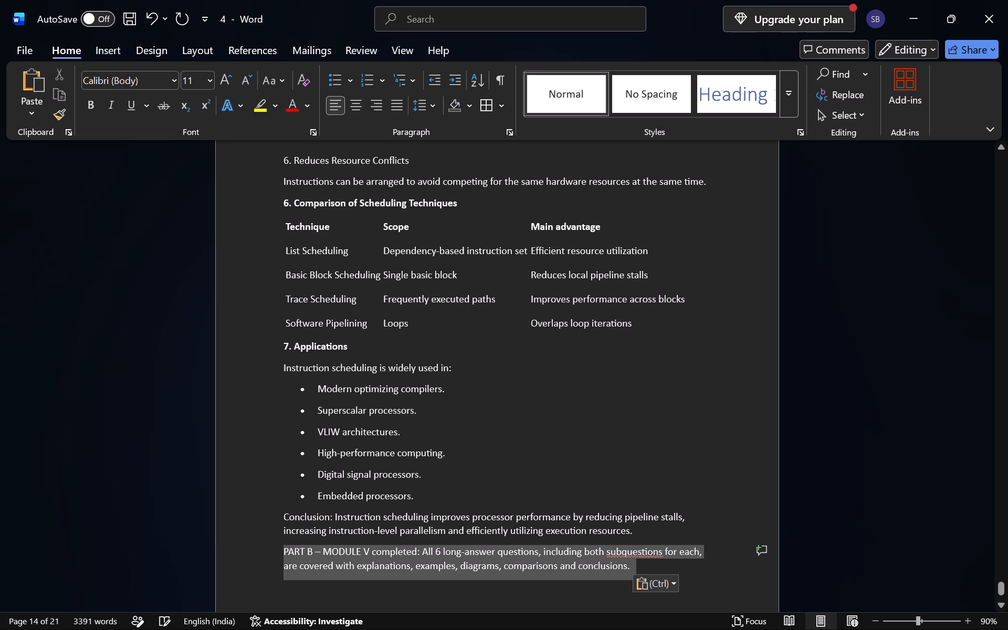
{"action": "left_click_drag", "start_coordinate": [289, 551], "coordinate": [287, 551]}
{"action": "key", "text": "BackSpace"}
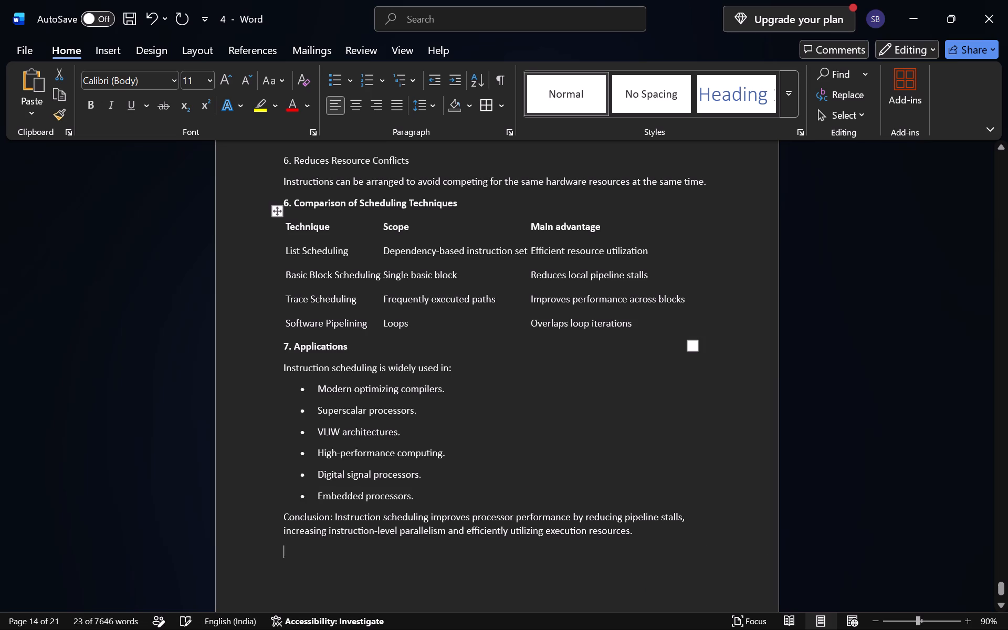
Apply All Borders to the table under "6. Comparison of Scheduling Techniques".
{"action": "left_click", "coordinate": [460, 247]}
{"action": "left_click", "coordinate": [274, 211]}
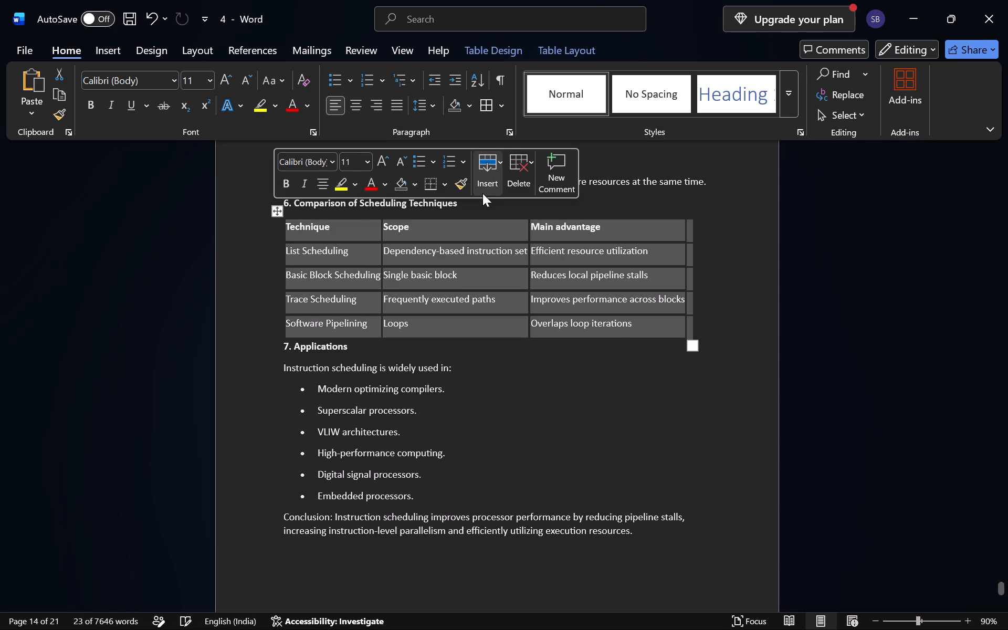
{"action": "left_click", "coordinate": [440, 186]}
{"action": "left_click", "coordinate": [490, 312]}
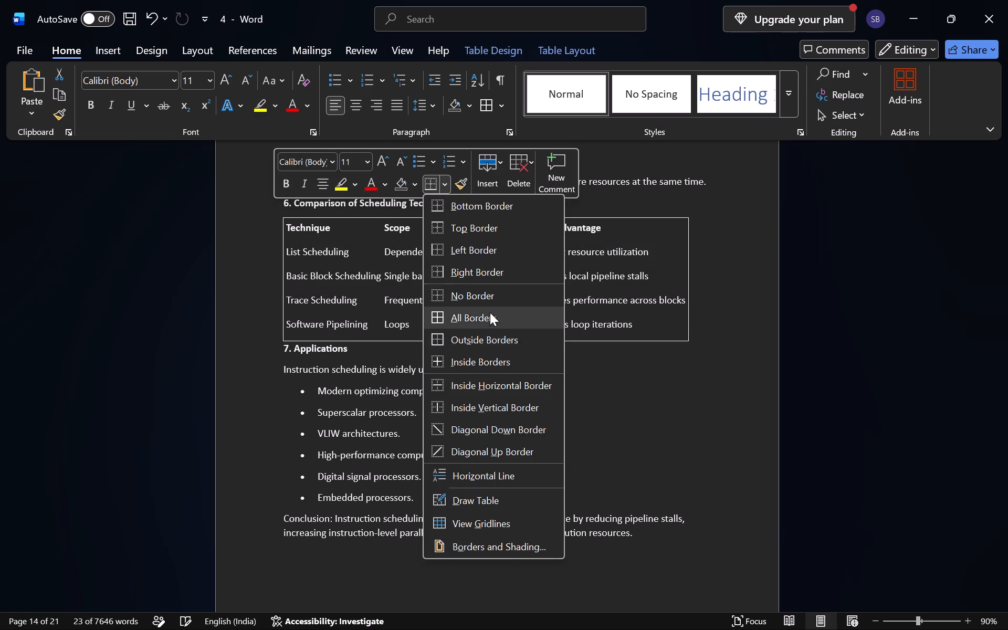
Colour the QUESTION 6(b) heading about instruction scheduling techniques red.
{"action": "scroll", "coordinate": [419, 360], "scroll_direction": "up", "scroll_amount": 12}
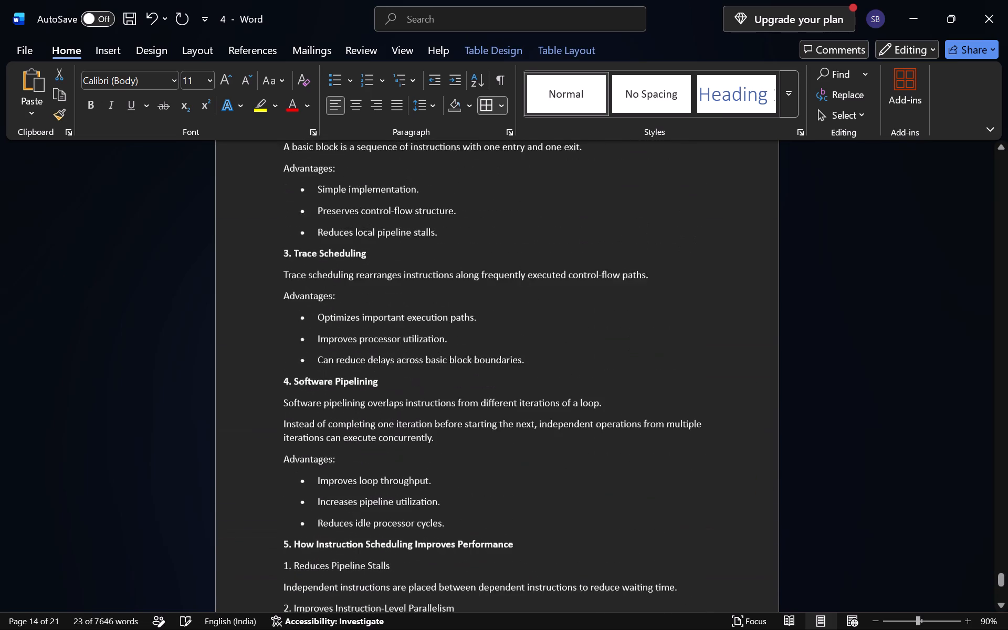
{"action": "scroll", "coordinate": [419, 360], "scroll_direction": "up", "scroll_amount": 7}
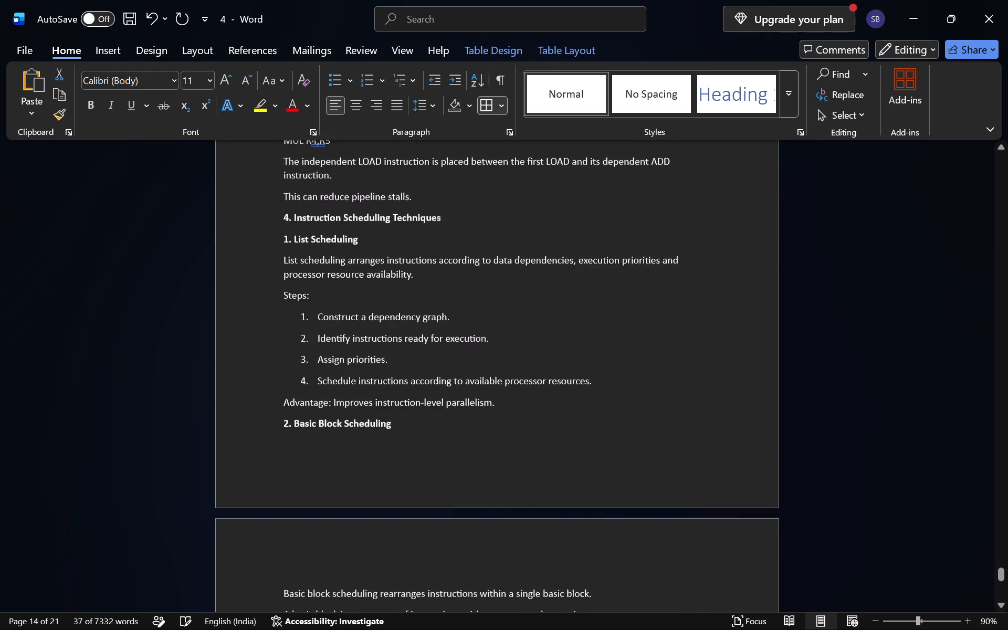
{"action": "scroll", "coordinate": [414, 309], "scroll_direction": "up", "scroll_amount": 2}
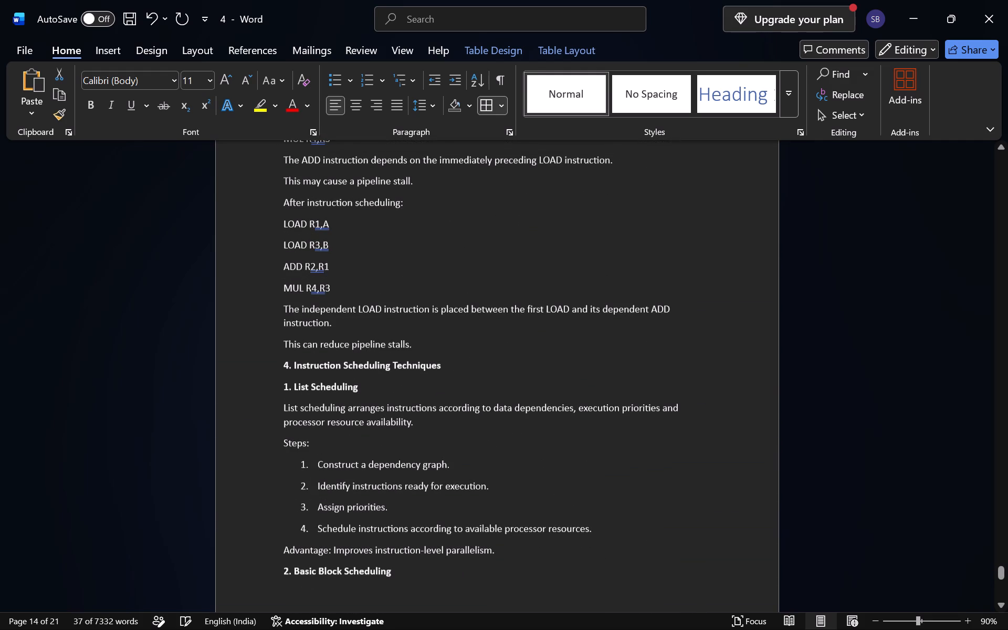
{"action": "scroll", "coordinate": [483, 367], "scroll_direction": "up", "scroll_amount": 6}
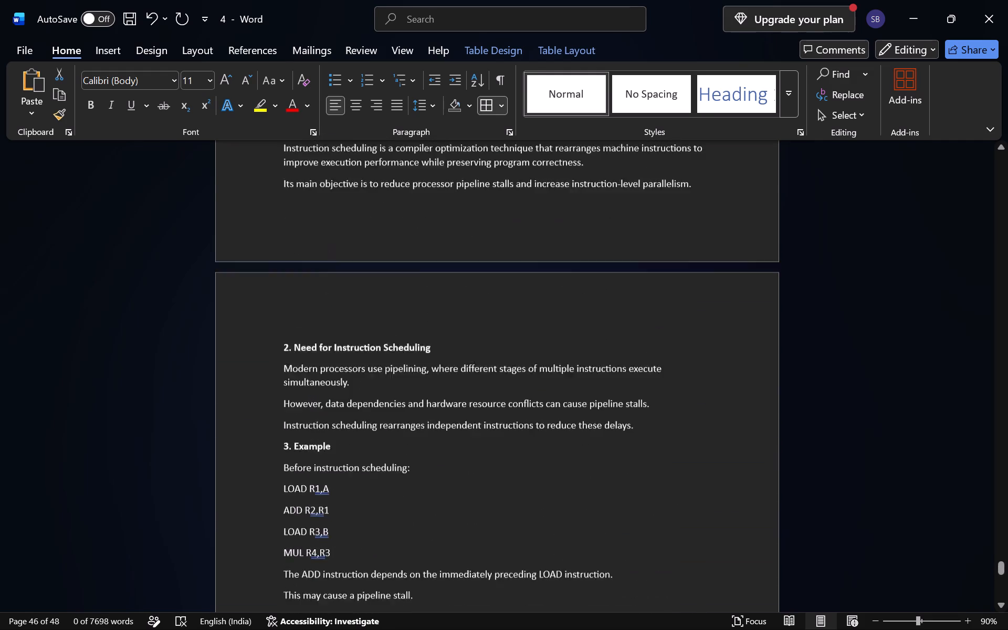
{"action": "scroll", "coordinate": [483, 367], "scroll_direction": "up", "scroll_amount": 3}
{"action": "left_click_drag", "start_coordinate": [538, 268], "coordinate": [309, 269]}
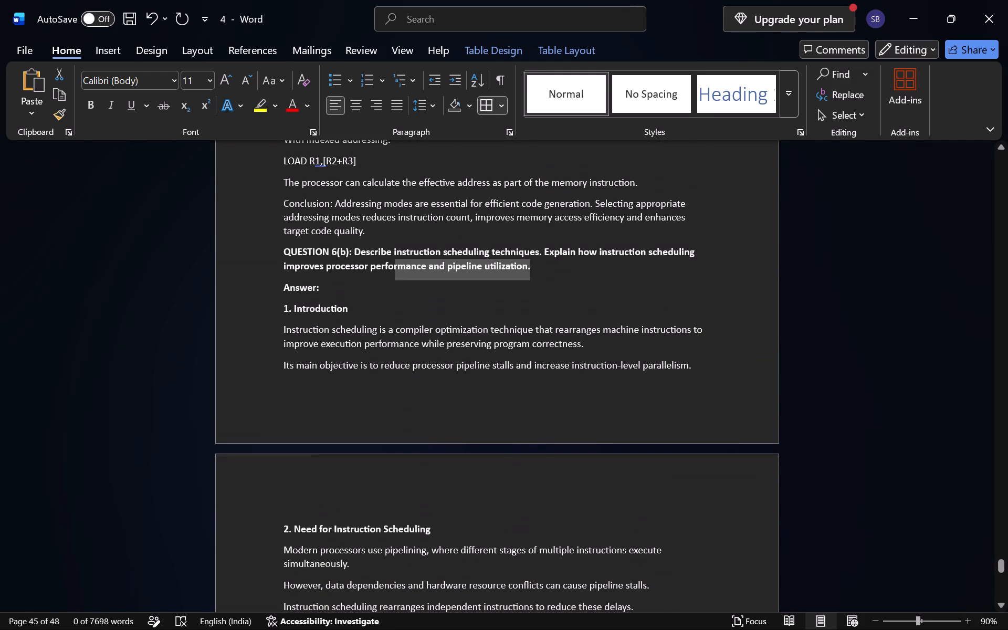
{"action": "left_click_drag", "start_coordinate": [309, 269], "coordinate": [251, 258]}
{"action": "left_click", "coordinate": [349, 232]}
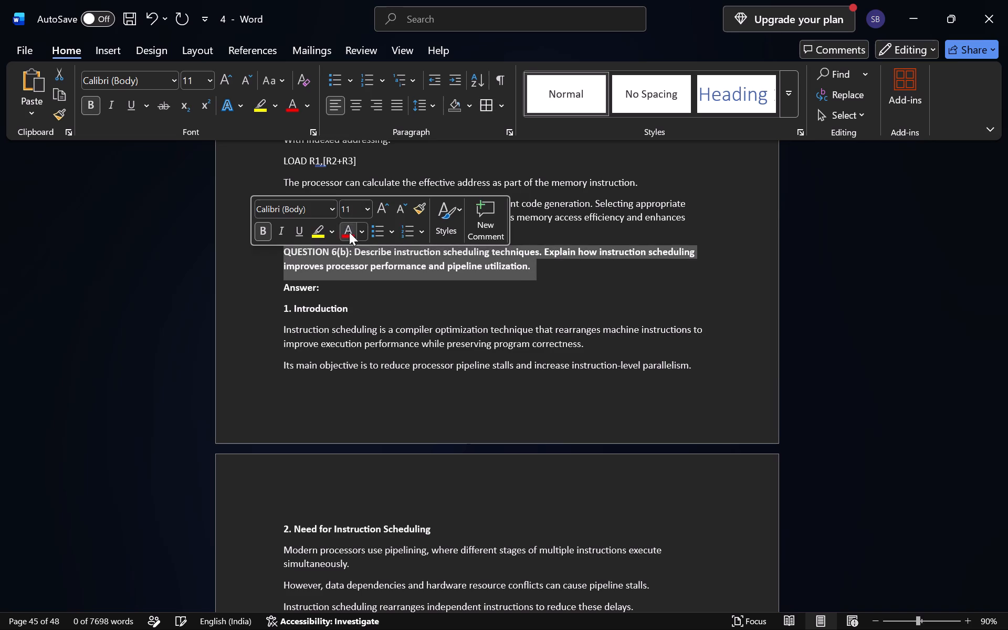
Switch to the Code Generation Optimization ChatGPT conversation in Brave.
{"action": "key", "text": "alt+Tab"}
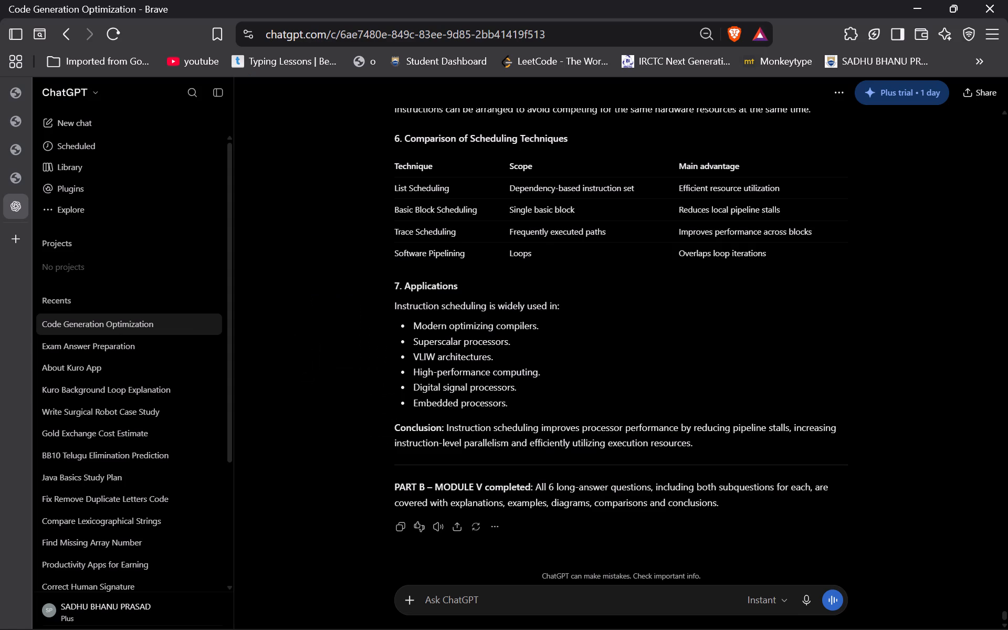
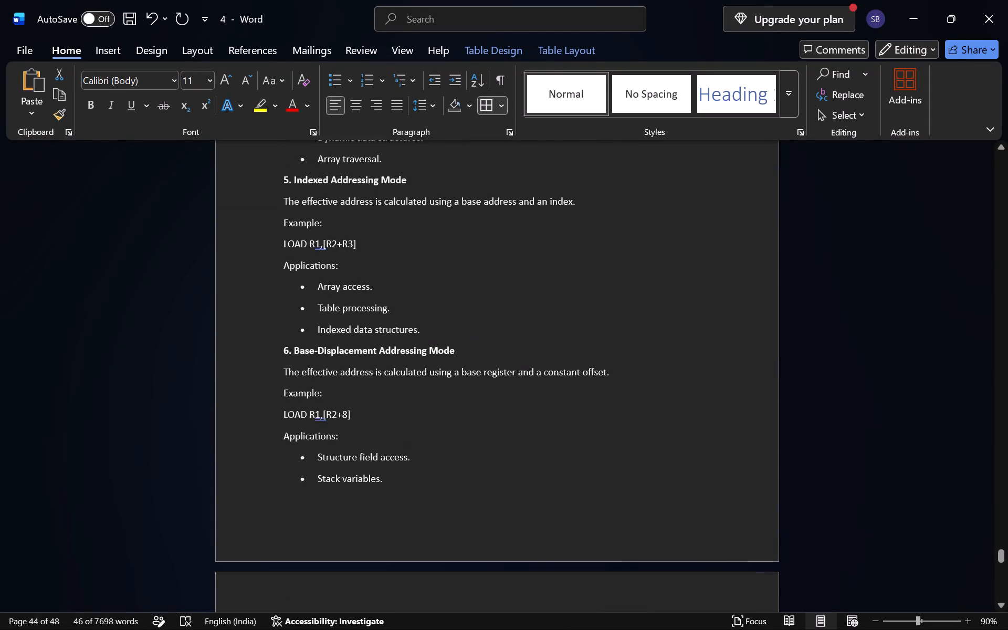
Colour the QUESTION 6(a) heading about the role of addressing modes in code generation red.
{"action": "scroll", "coordinate": [417, 434], "scroll_direction": "up", "scroll_amount": 14}
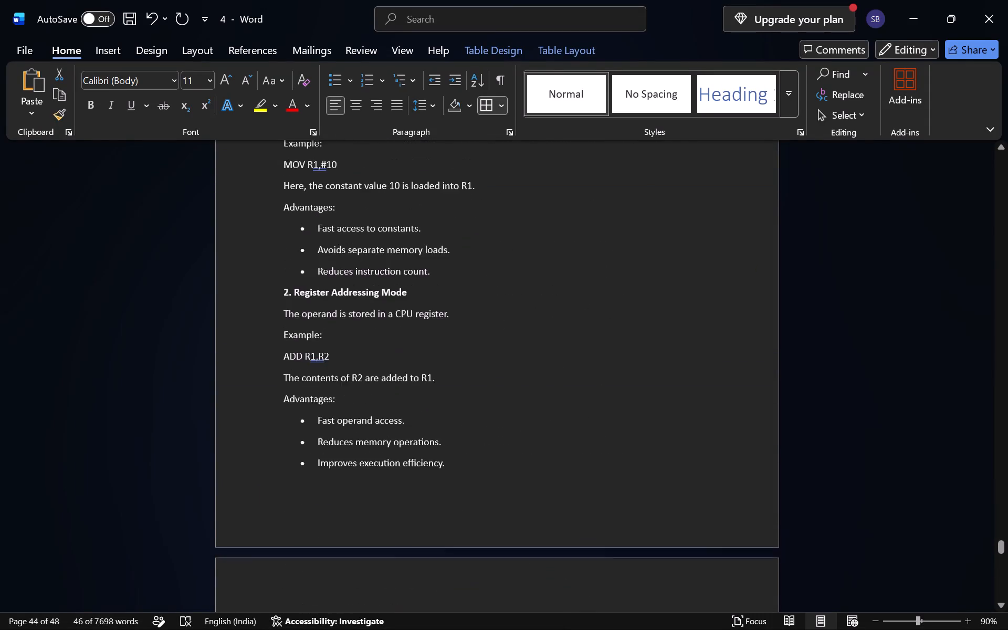
{"action": "scroll", "coordinate": [411, 427], "scroll_direction": "up", "scroll_amount": 2}
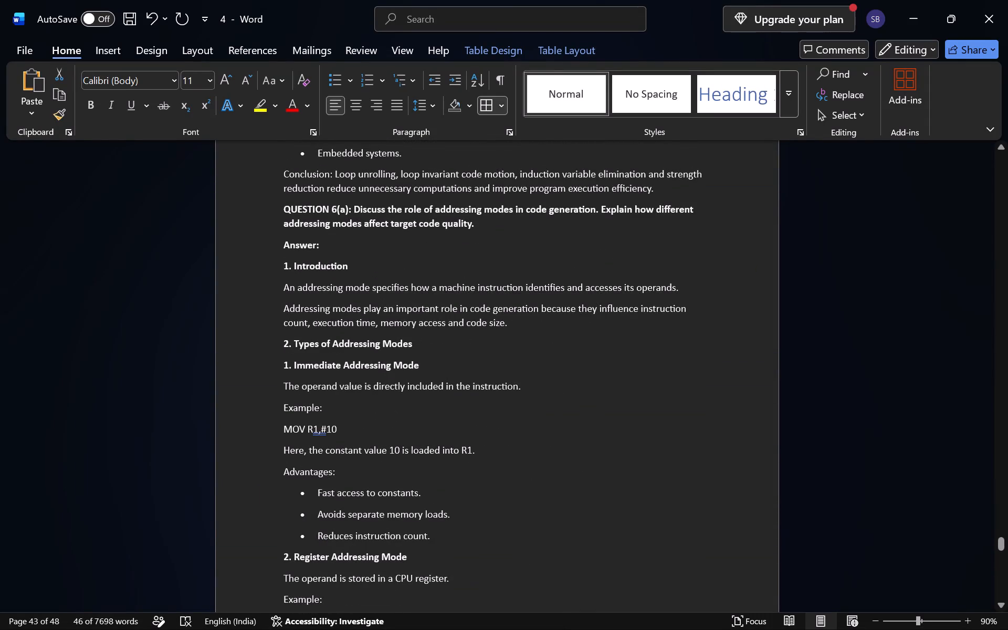
{"action": "left_click_drag", "start_coordinate": [497, 230], "coordinate": [299, 213]}
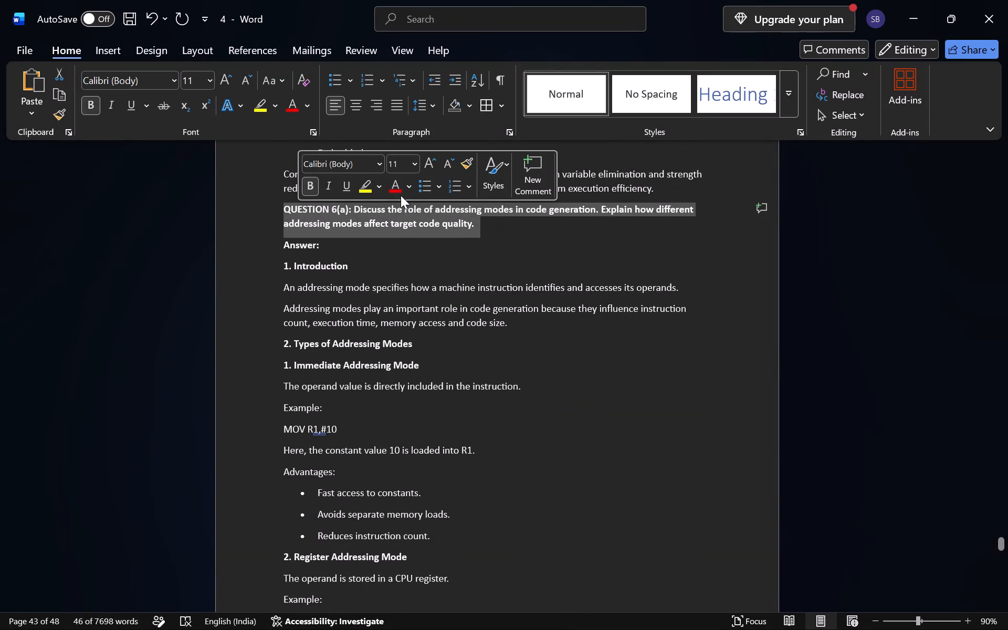
{"action": "left_click", "coordinate": [397, 189]}
Apply All Borders to the table under "6. Comparison of Loop Optimization Techniques".
{"action": "scroll", "coordinate": [404, 362], "scroll_direction": "up", "scroll_amount": 7}
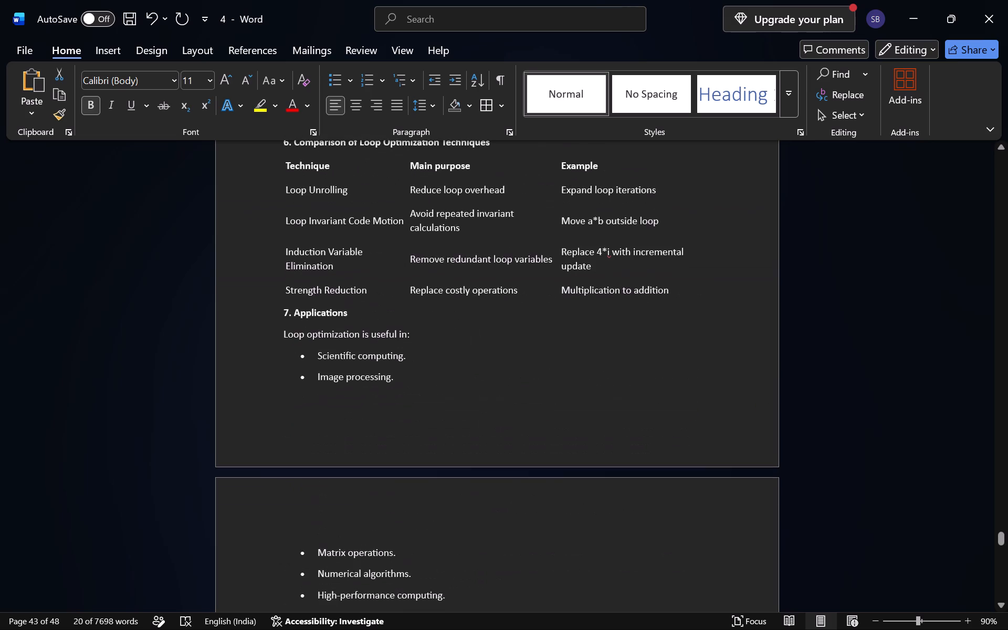
{"action": "scroll", "coordinate": [404, 362], "scroll_direction": "up", "scroll_amount": 1}
{"action": "left_click", "coordinate": [359, 321]}
{"action": "left_click", "coordinate": [277, 218]}
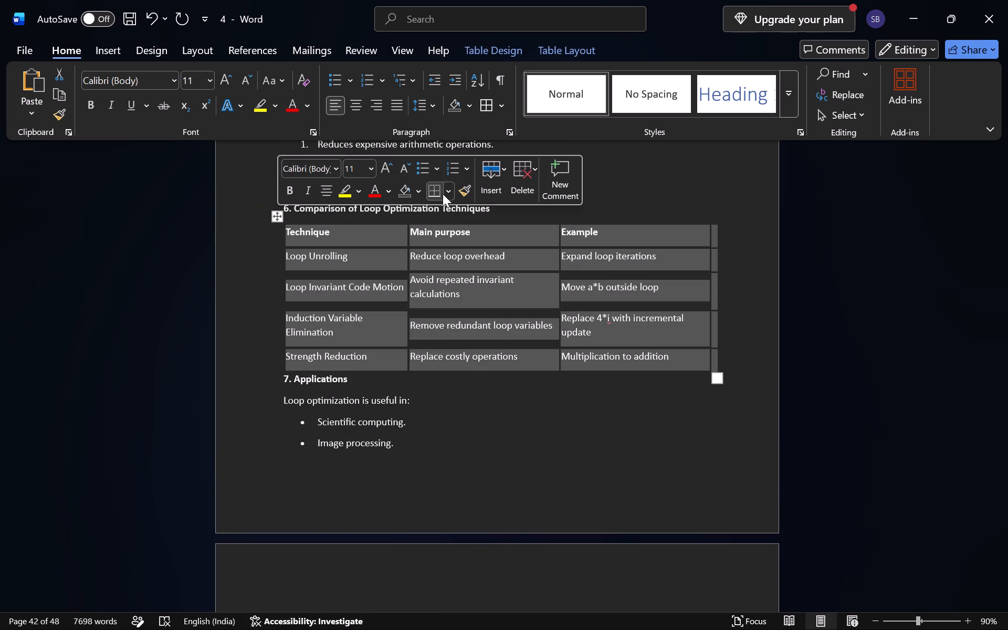
{"action": "left_click", "coordinate": [443, 193]}
{"action": "left_click", "coordinate": [485, 323]}
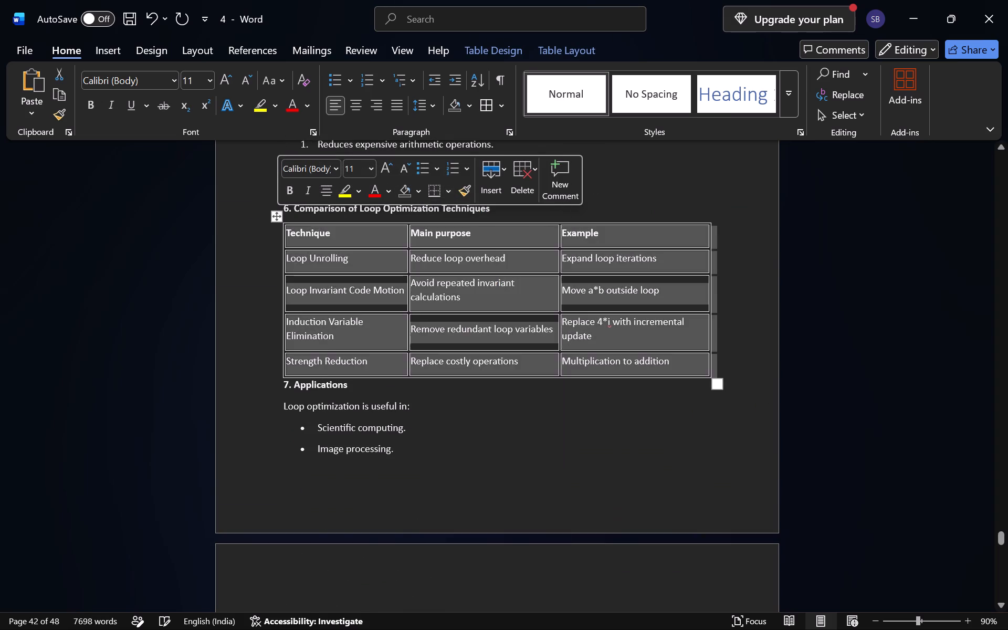
Colour the QUESTION 5(b) heading about loop optimization techniques red.
{"action": "scroll", "coordinate": [416, 380], "scroll_direction": "up", "scroll_amount": 13}
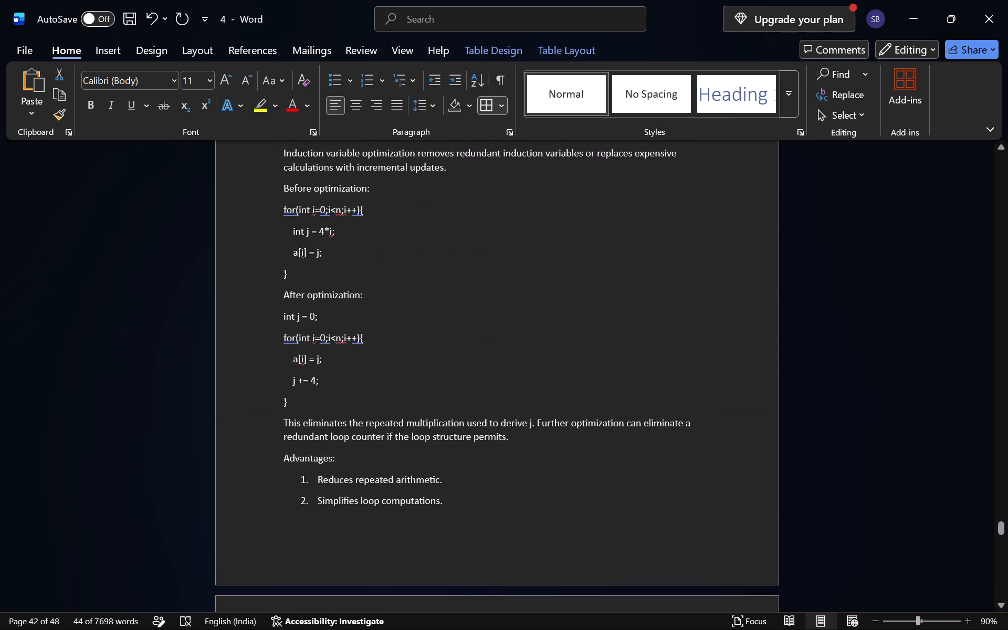
{"action": "scroll", "coordinate": [415, 380], "scroll_direction": "up", "scroll_amount": 4}
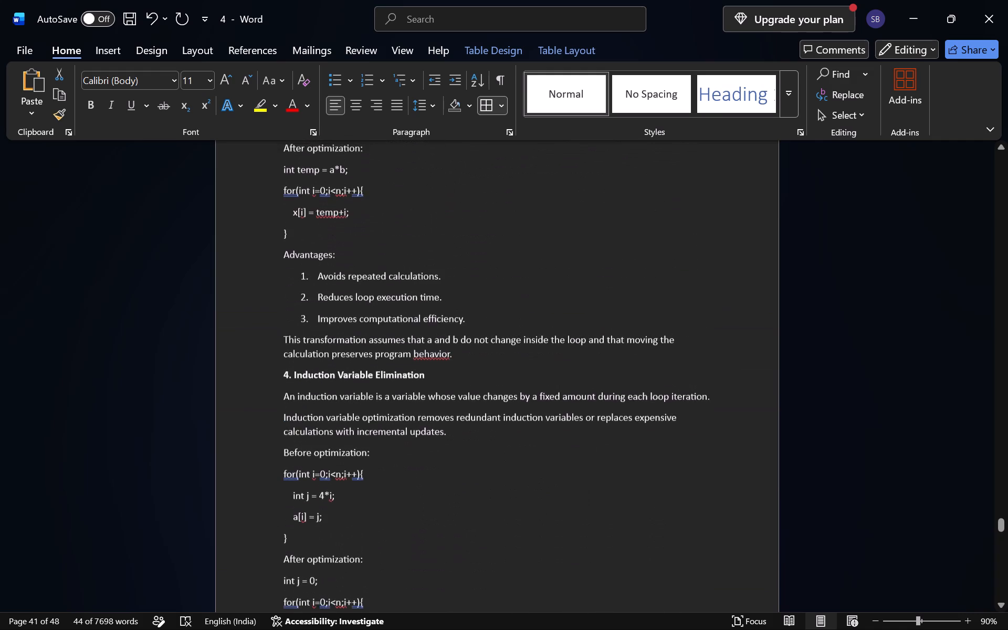
{"action": "scroll", "coordinate": [404, 351], "scroll_direction": "up", "scroll_amount": 13}
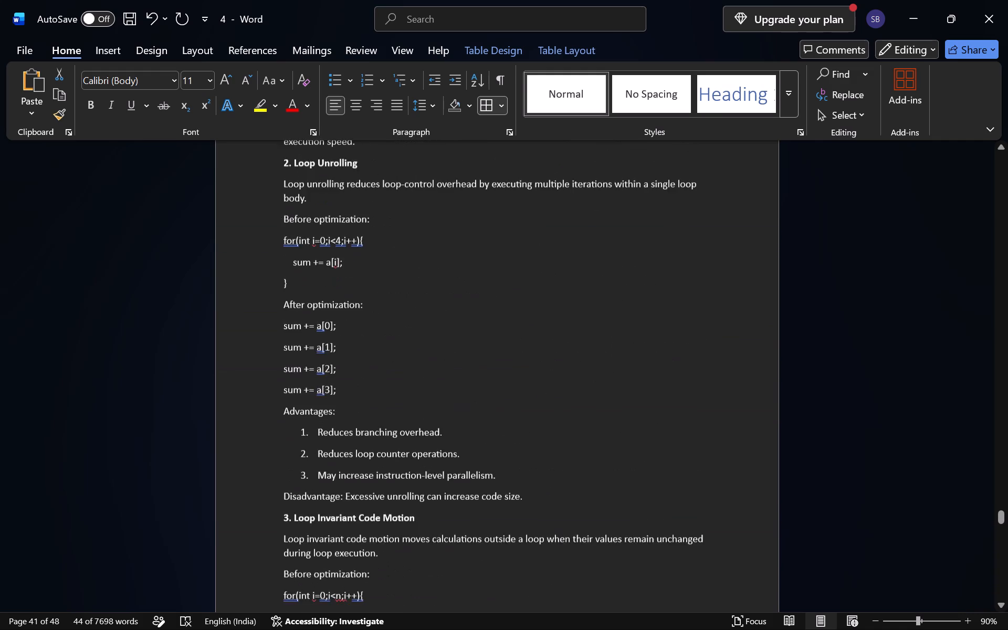
{"action": "scroll", "coordinate": [405, 359], "scroll_direction": "up", "scroll_amount": 2}
{"action": "left_click_drag", "start_coordinate": [576, 361], "coordinate": [280, 351]}
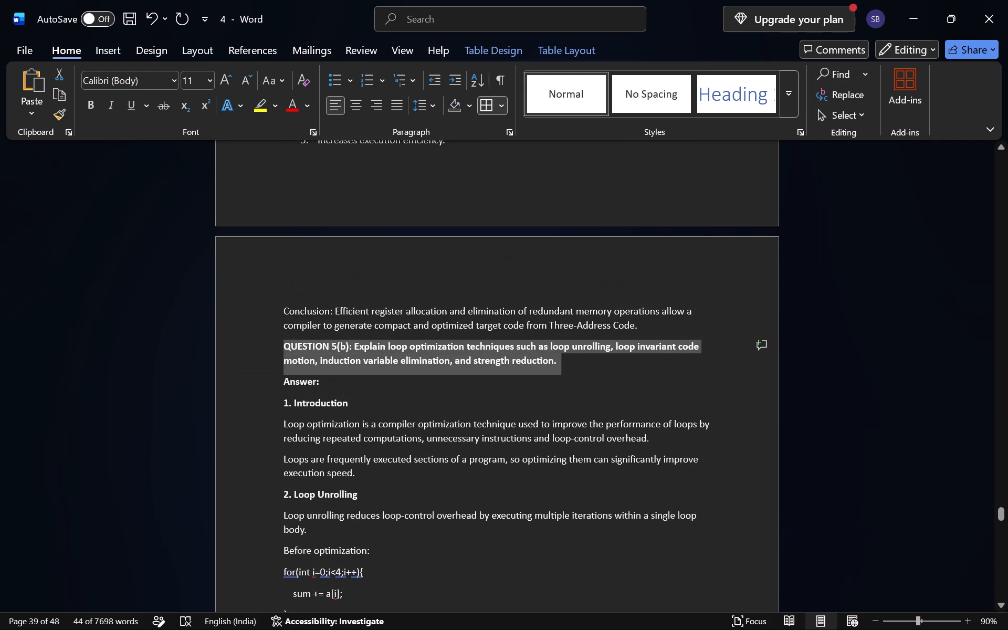
{"action": "left_click_drag", "start_coordinate": [280, 351], "coordinate": [279, 350]}
{"action": "left_click", "coordinate": [379, 318]}
Apply All Borders to the instruction-by-instruction table just before "7. Register Allocation" in the Question 5(a) answer.
{"action": "scroll", "coordinate": [401, 398], "scroll_direction": "up", "scroll_amount": 5}
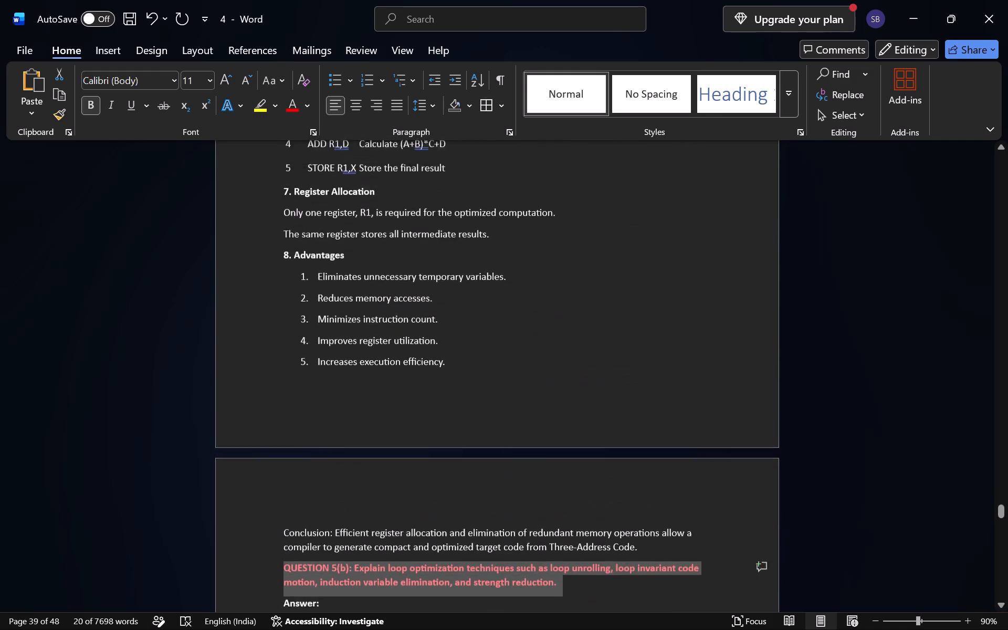
{"action": "scroll", "coordinate": [401, 398], "scroll_direction": "up", "scroll_amount": 4}
{"action": "left_click", "coordinate": [279, 402]}
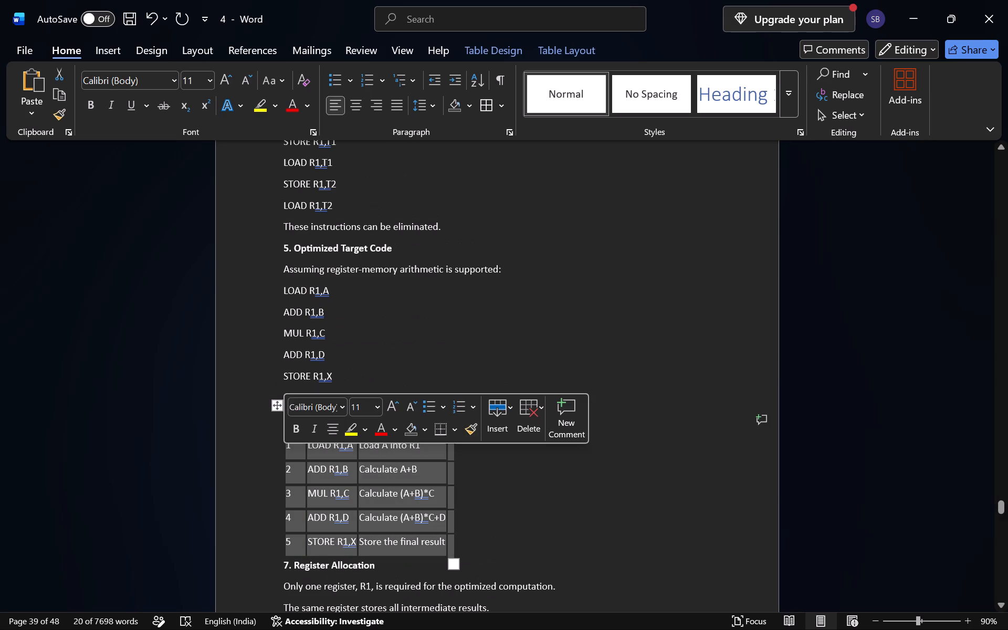
{"action": "left_click", "coordinate": [453, 419]}
{"action": "left_click", "coordinate": [459, 435]}
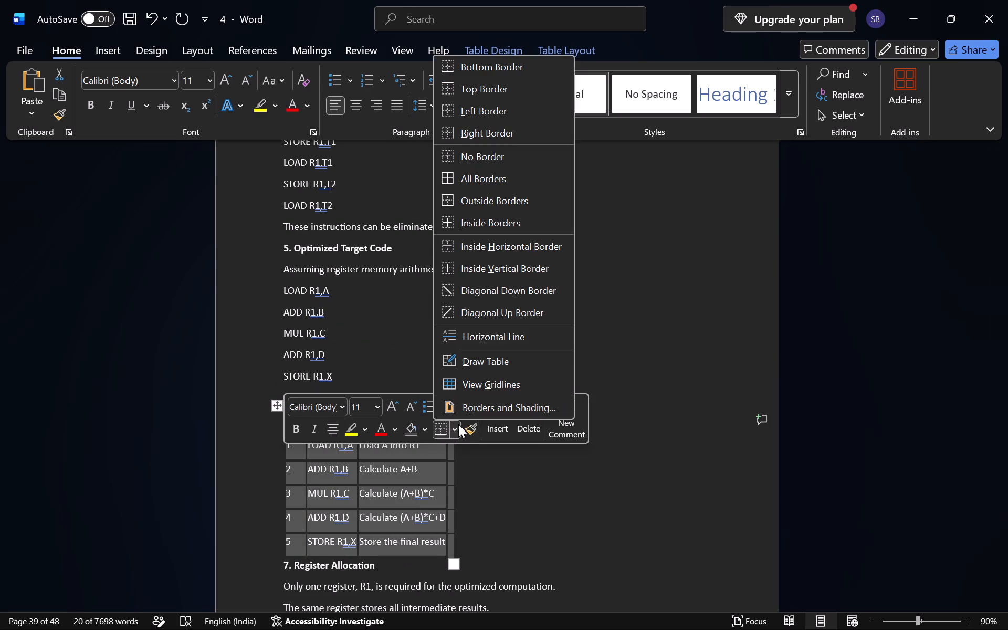
{"action": "left_click", "coordinate": [477, 183]}
Colour the QUESTION 5(a) heading about generating optimized target code from Three-Address Code red.
{"action": "scroll", "coordinate": [463, 418], "scroll_direction": "up", "scroll_amount": 8}
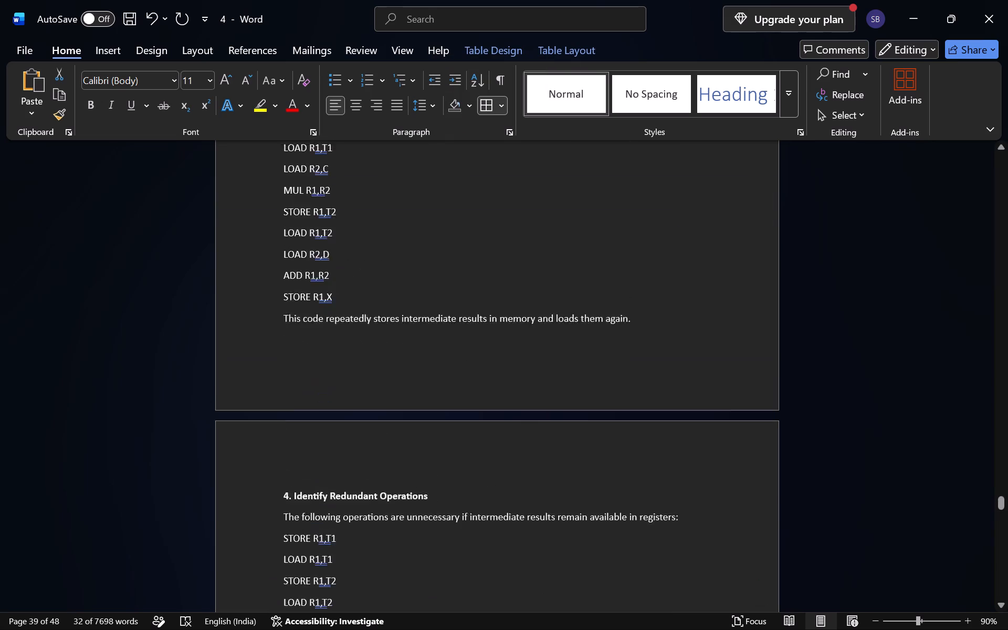
{"action": "scroll", "coordinate": [434, 394], "scroll_direction": "up", "scroll_amount": 6}
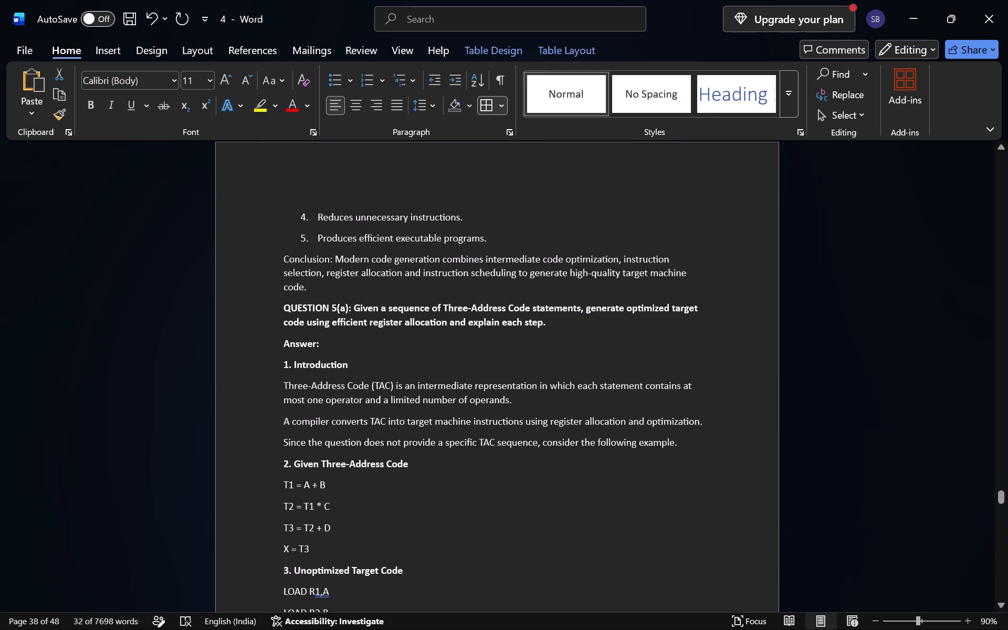
{"action": "left_click_drag", "start_coordinate": [552, 321], "coordinate": [220, 308]}
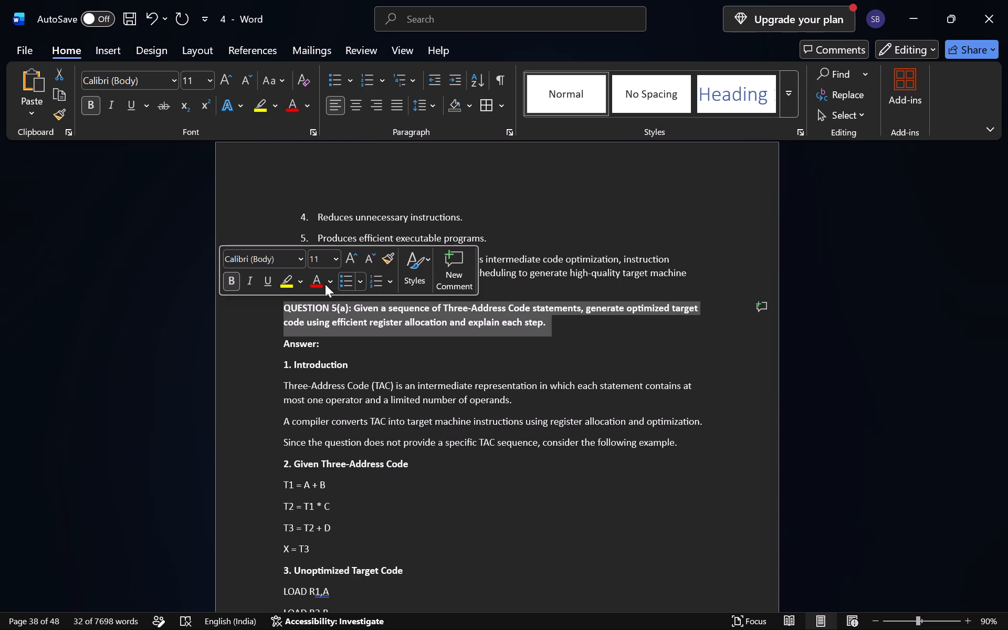
{"action": "left_click", "coordinate": [320, 282]}
Colour the QUESTION 4(b) heading about the complete code generation process of a modern compiler red.
{"action": "scroll", "coordinate": [344, 406], "scroll_direction": "up", "scroll_amount": 11}
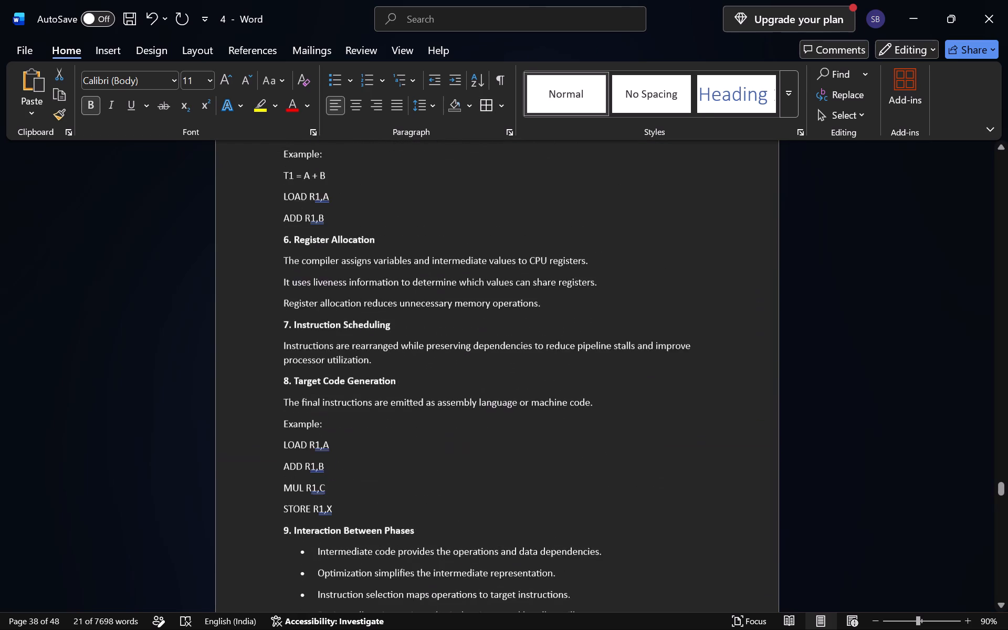
{"action": "scroll", "coordinate": [344, 406], "scroll_direction": "up", "scroll_amount": 13}
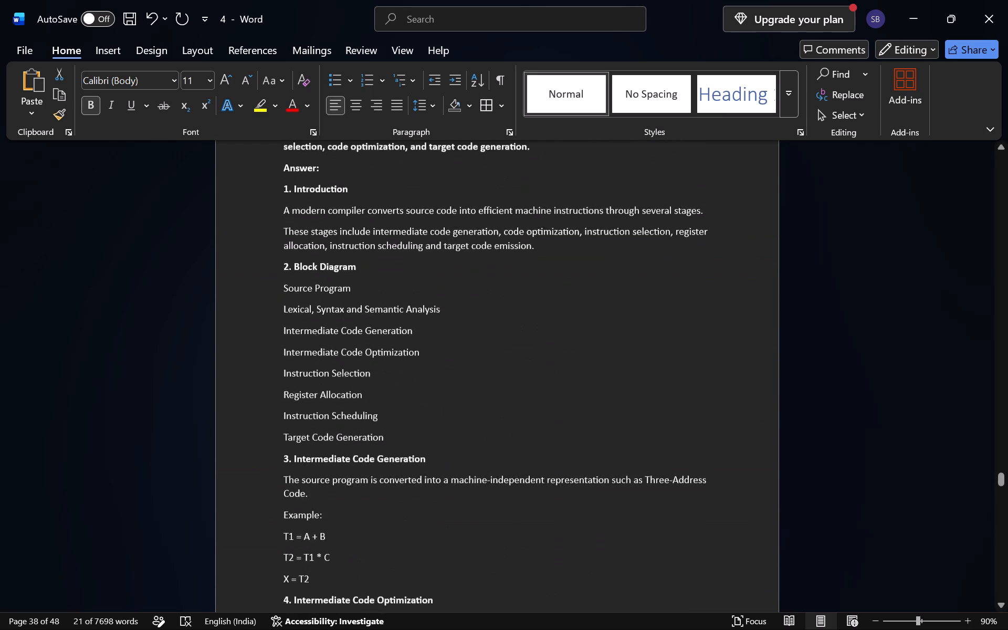
{"action": "scroll", "coordinate": [375, 406], "scroll_direction": "up", "scroll_amount": 2}
{"action": "left_click_drag", "start_coordinate": [540, 343], "coordinate": [280, 322]}
{"action": "left_click", "coordinate": [386, 293]}
{"action": "left_click", "coordinate": [372, 296]}
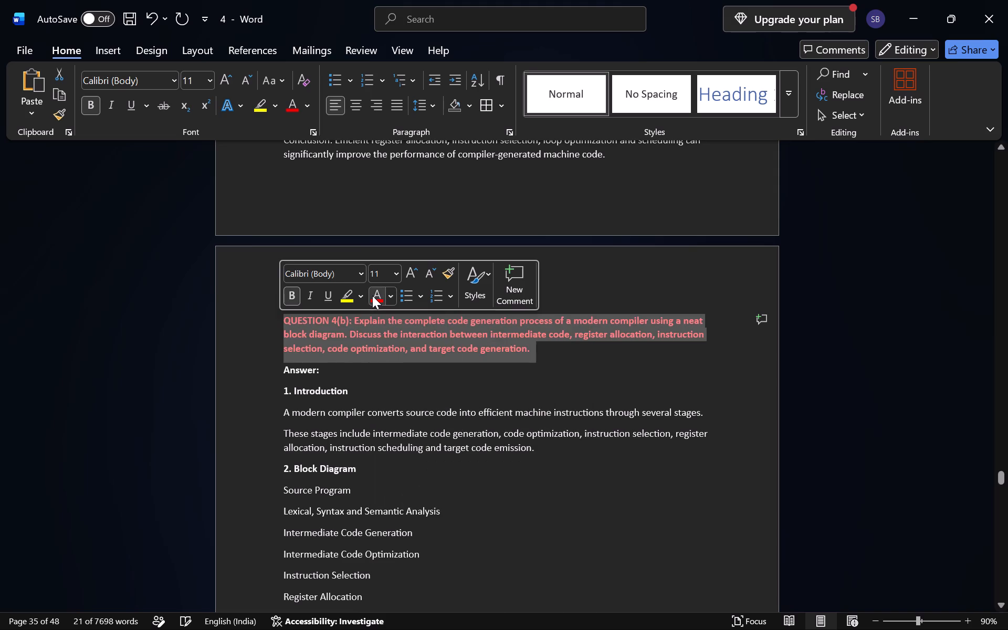
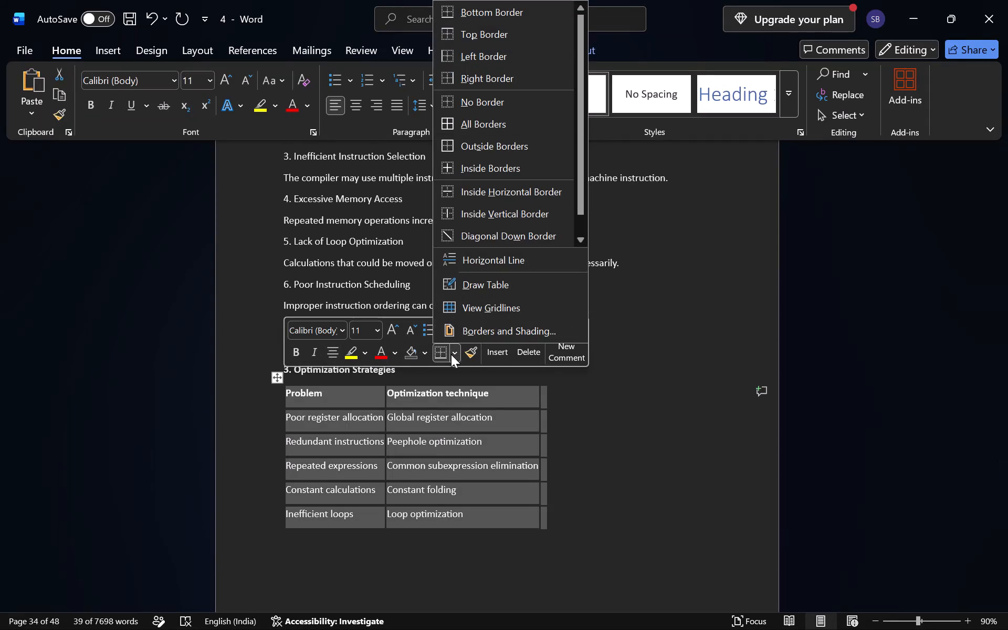
Apply All Borders to the Problem and Optimization technique table under "3. Optimization Strategies" in the Question 4(a) answer.
{"action": "left_click", "coordinate": [506, 128]}
{"action": "left_click", "coordinate": [586, 430]}
Colour the QUESTION 4(a) heading about correct machine code with slower than expected execution speed red.
{"action": "scroll", "coordinate": [552, 485], "scroll_direction": "up", "scroll_amount": 7}
{"action": "left_click_drag", "start_coordinate": [449, 389], "coordinate": [194, 354]}
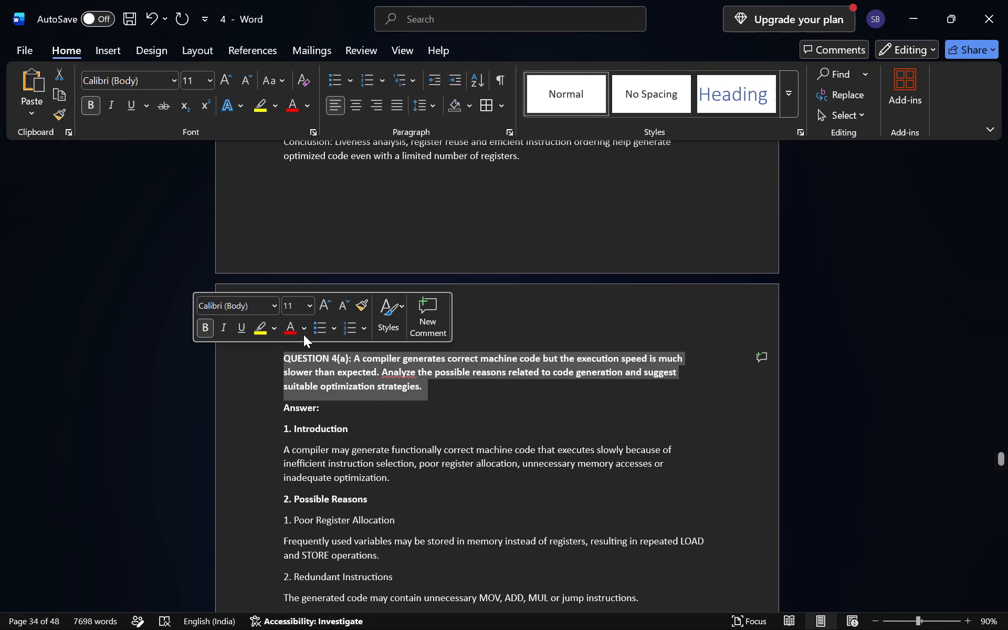
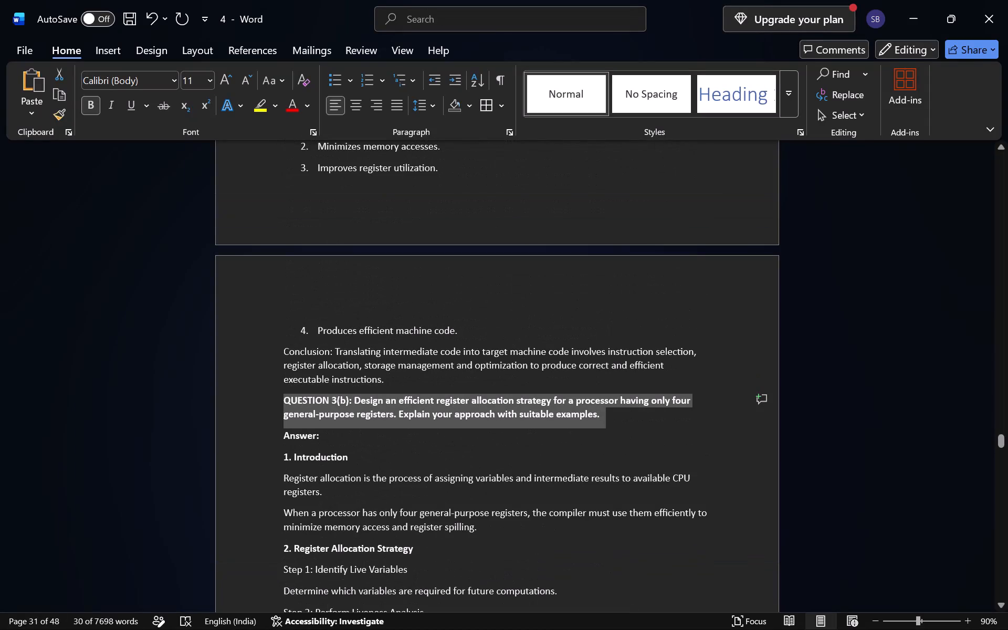
Colour the QUESTION 3(b) heading about a register allocation strategy for four general-purpose registers red.
{"action": "left_click", "coordinate": [391, 381]}
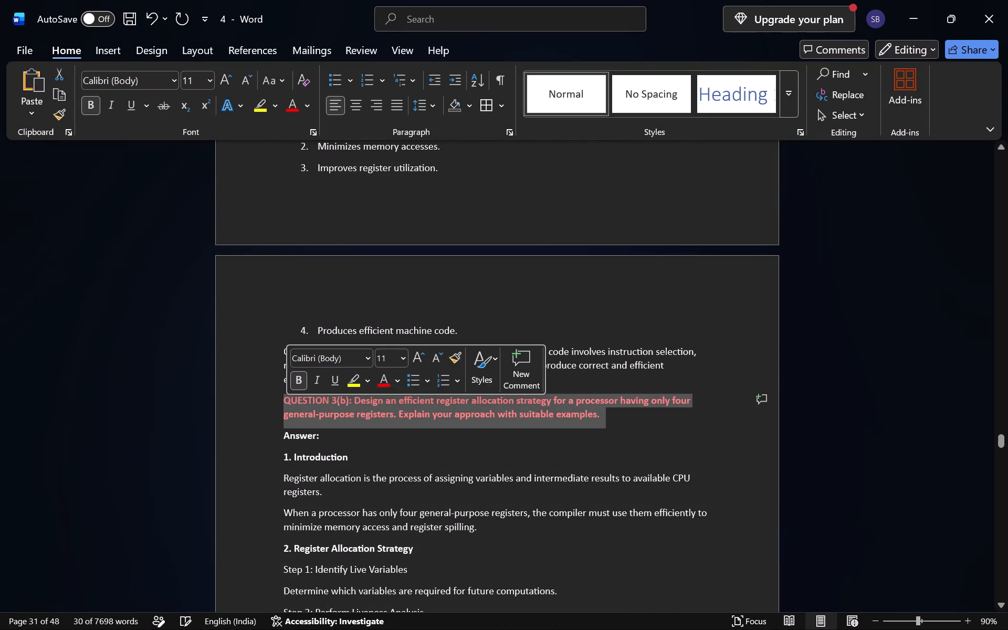
Review the earlier Module V answers, restarting from the document's beginning, to check the question heading colours and table borders.
{"action": "scroll", "coordinate": [364, 436], "scroll_direction": "up", "scroll_amount": 20}
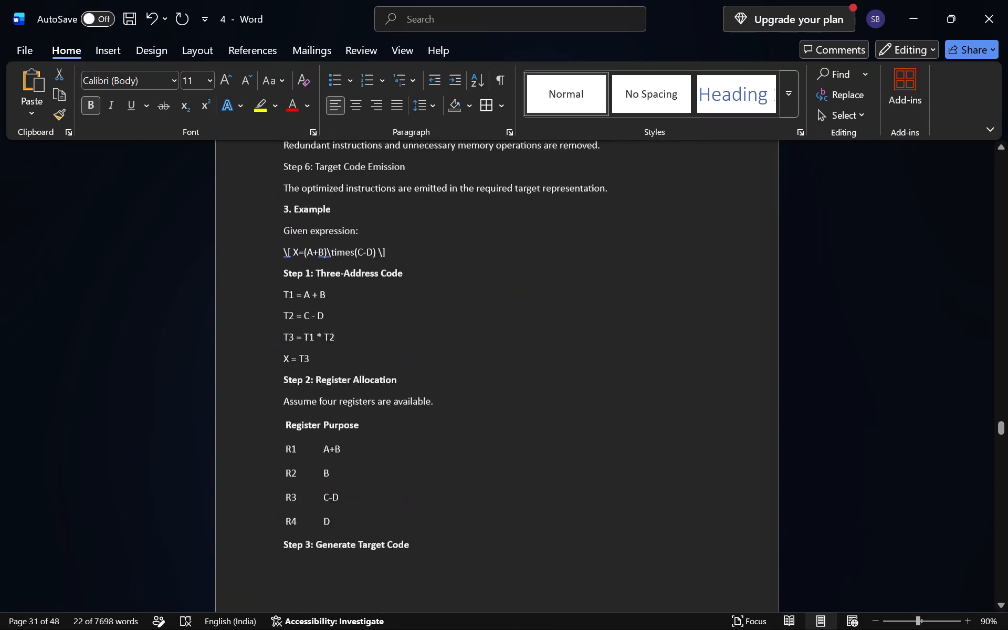
{"action": "scroll", "coordinate": [364, 421], "scroll_direction": "up", "scroll_amount": 7}
{"action": "scroll", "coordinate": [364, 416], "scroll_direction": "down", "scroll_amount": 1}
{"action": "scroll", "coordinate": [364, 414], "scroll_direction": "up", "scroll_amount": 14}
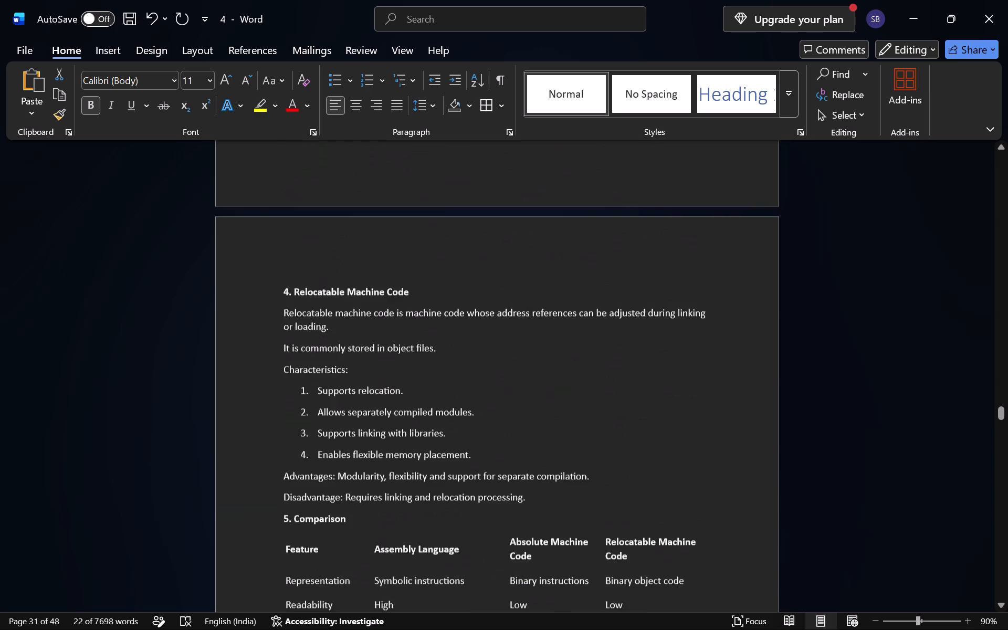
{"action": "left_click_drag", "start_coordinate": [996, 408], "coordinate": [978, 131]}
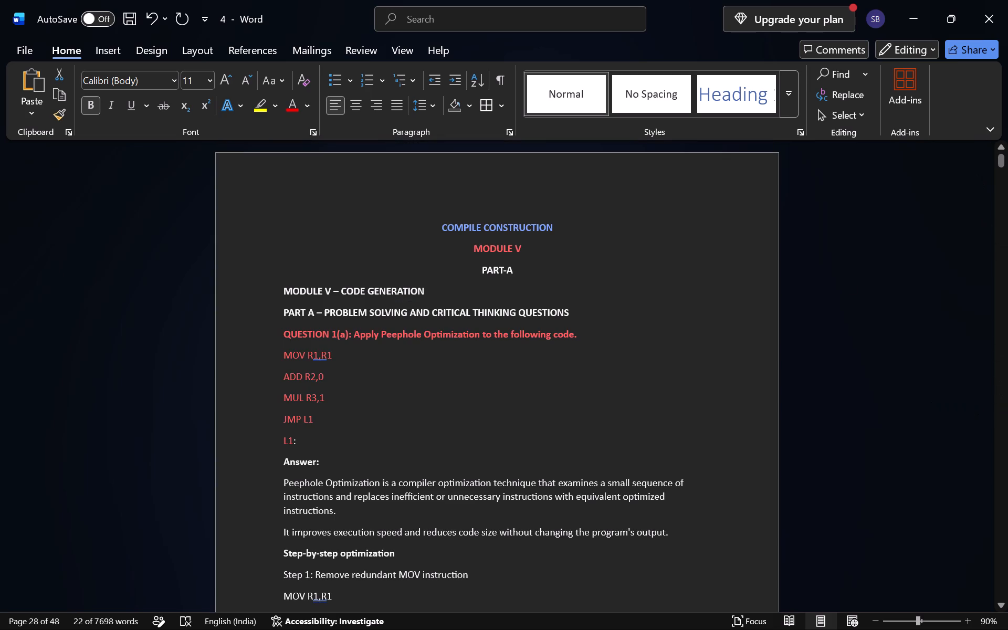
{"action": "scroll", "coordinate": [587, 344], "scroll_direction": "down", "scroll_amount": 4}
{"action": "scroll", "coordinate": [484, 272], "scroll_direction": "down", "scroll_amount": 4}
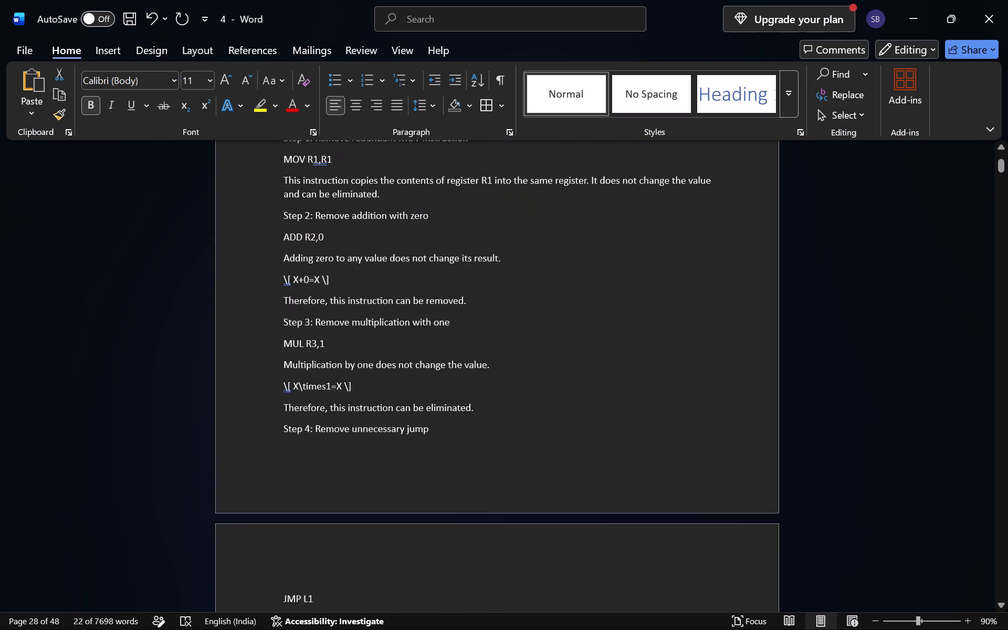
{"action": "scroll", "coordinate": [484, 272], "scroll_direction": "down", "scroll_amount": 18}
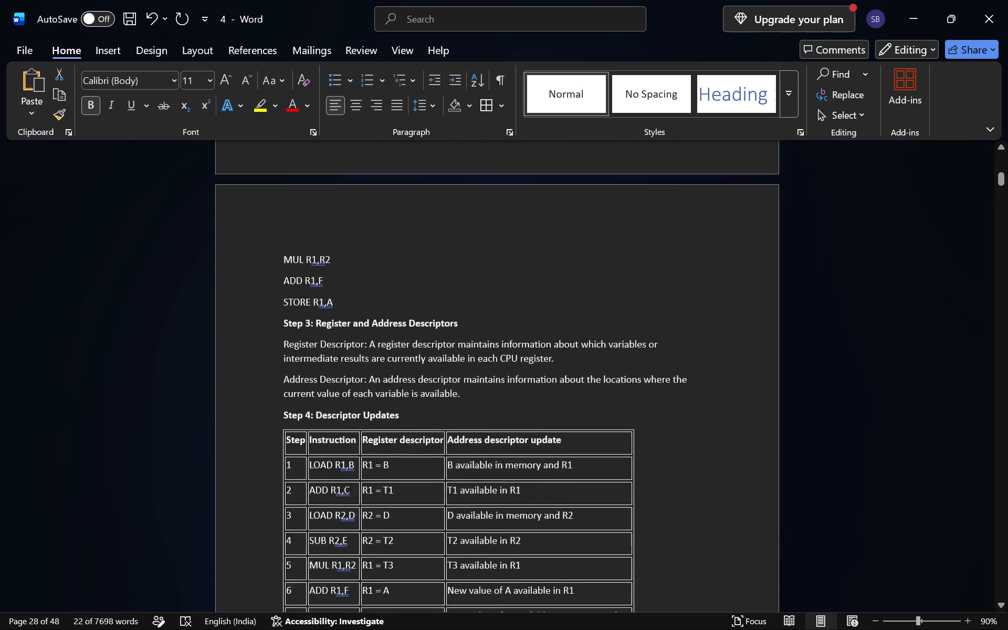
{"action": "scroll", "coordinate": [484, 272], "scroll_direction": "down", "scroll_amount": 1}
{"action": "scroll", "coordinate": [484, 272], "scroll_direction": "up", "scroll_amount": 1}
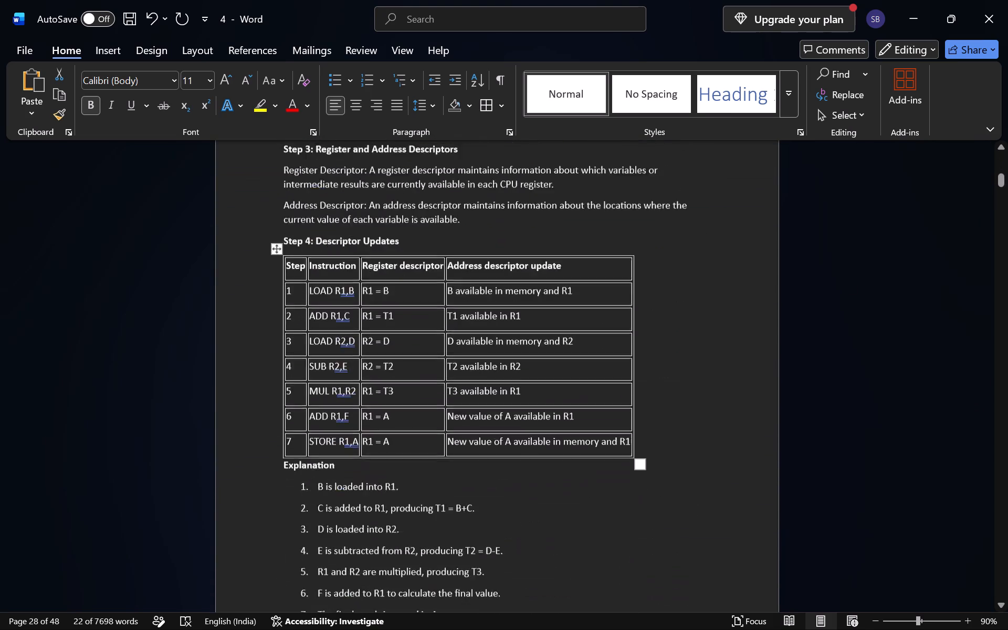
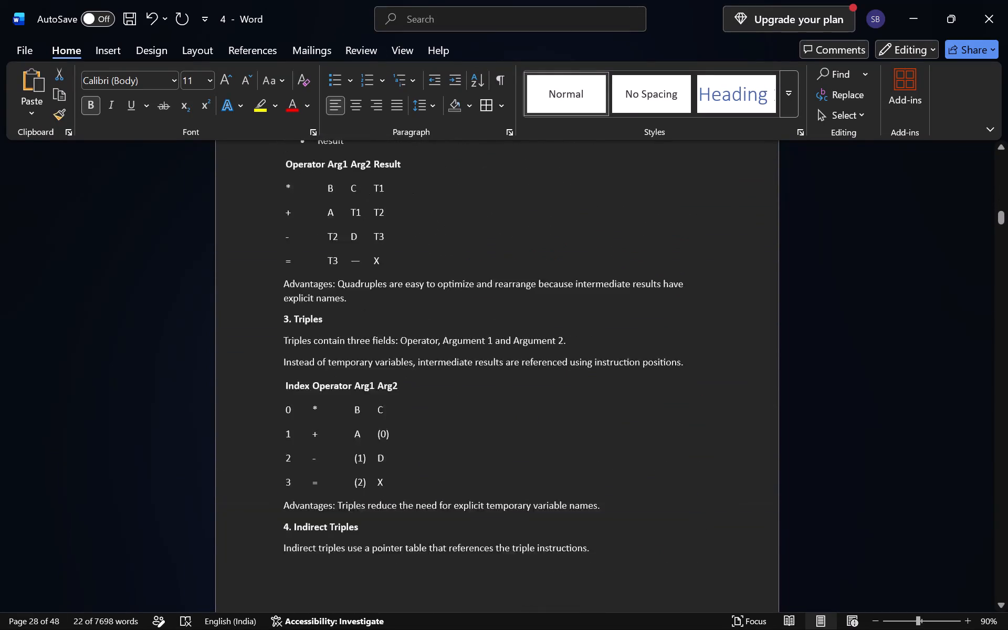
Apply all borders to the Quadruples table with Operator, Arg1, Arg2 and Result columns in the QUESTION 3(a) answer.
{"action": "scroll", "coordinate": [363, 370], "scroll_direction": "up", "scroll_amount": 3}
{"action": "left_click", "coordinate": [342, 431]}
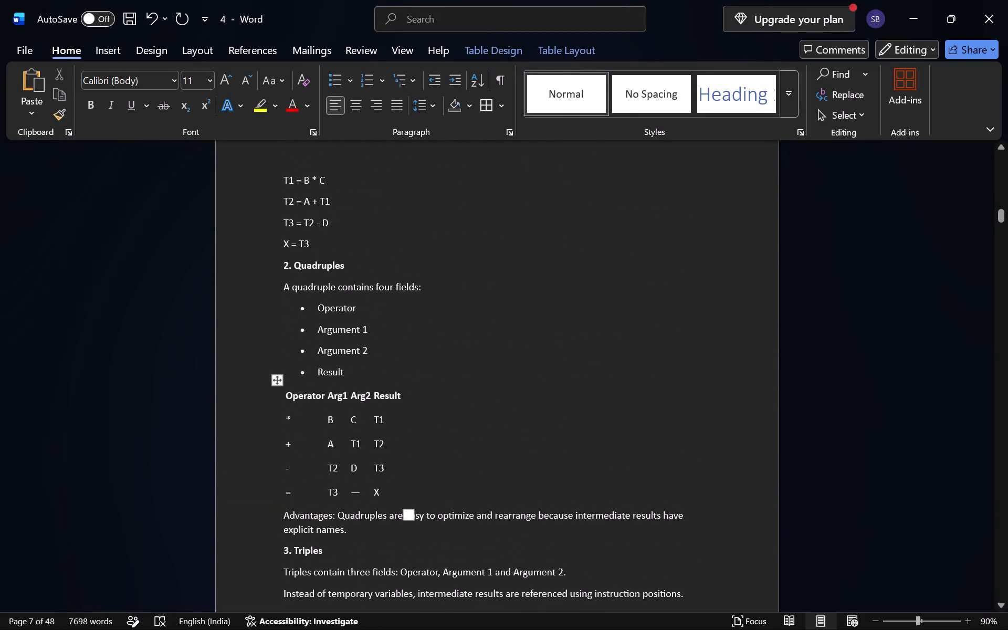
{"action": "left_click", "coordinate": [273, 381]}
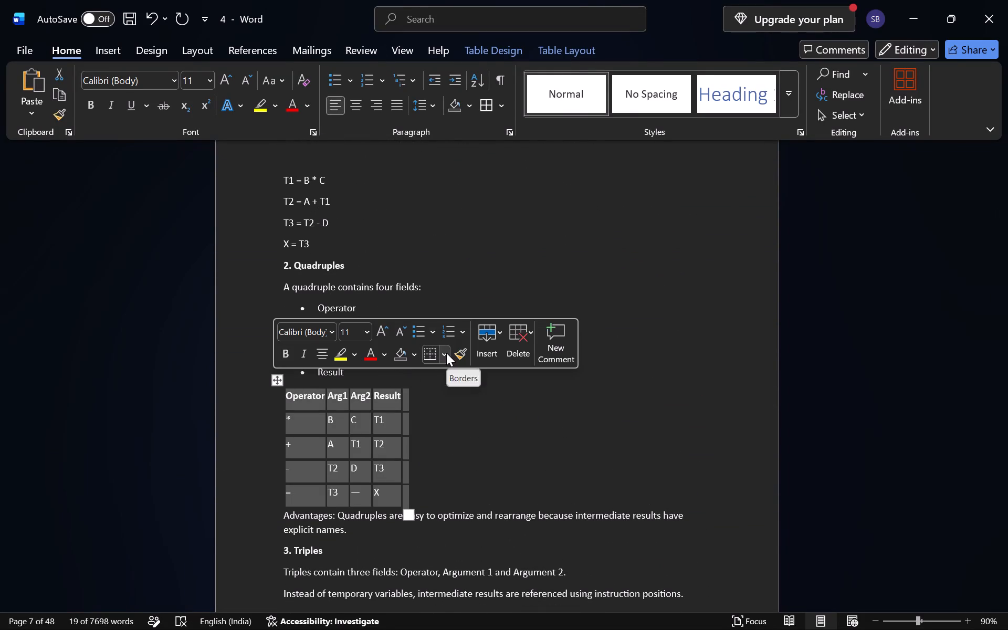
{"action": "left_click", "coordinate": [446, 353]}
{"action": "left_click", "coordinate": [492, 123]}
{"action": "scroll", "coordinate": [385, 392], "scroll_direction": "up", "scroll_amount": 4}
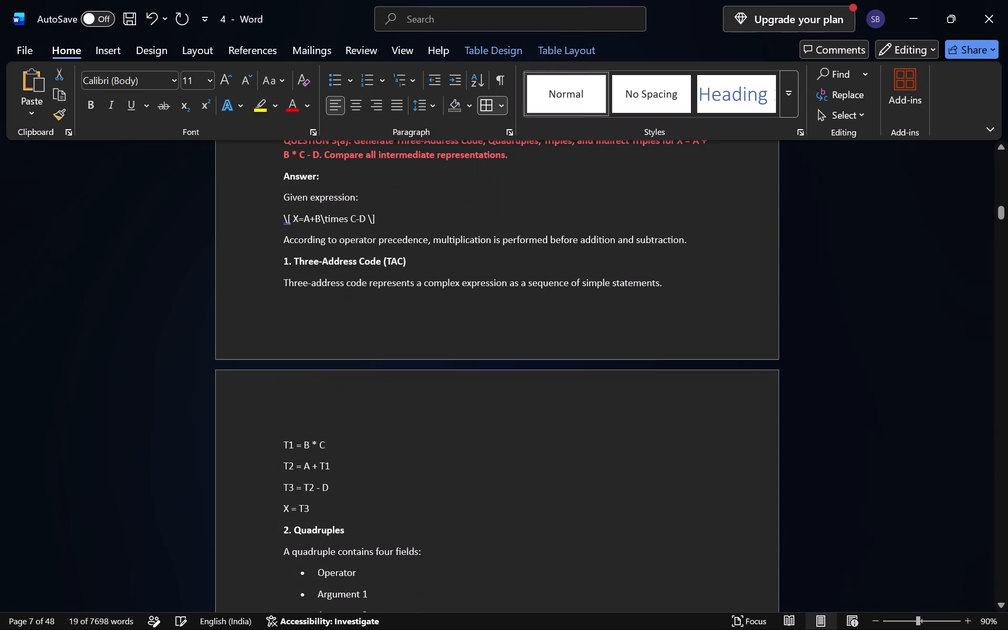
{"action": "left_click", "coordinate": [304, 501]}
Apply all borders to the Triples table with Index, Operator, Arg1 and Arg2 columns in the same answer.
{"action": "scroll", "coordinate": [306, 502], "scroll_direction": "down", "scroll_amount": 13}
{"action": "scroll", "coordinate": [306, 497], "scroll_direction": "up", "scroll_amount": 1}
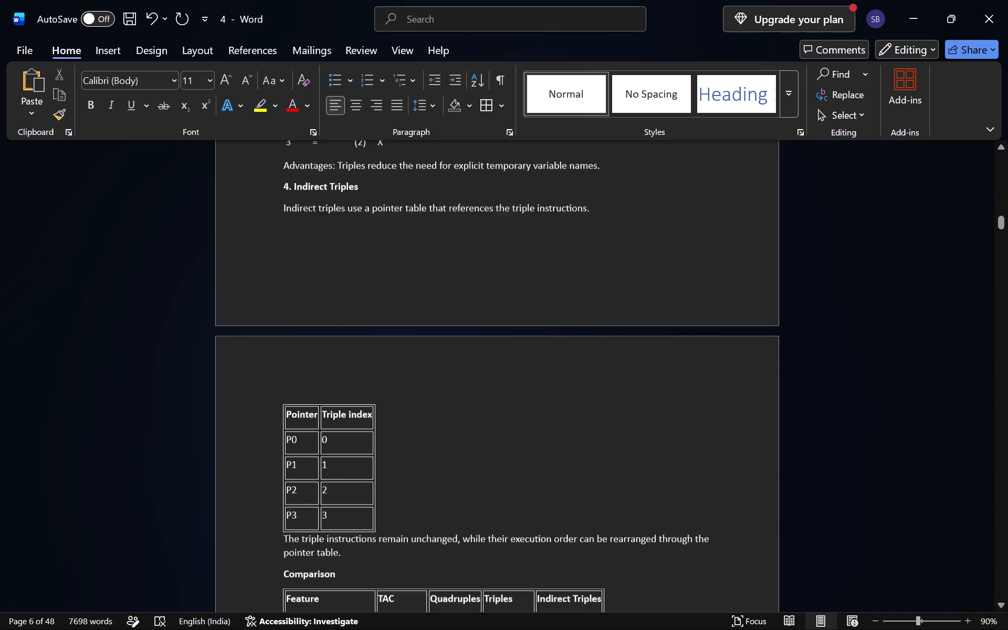
{"action": "scroll", "coordinate": [306, 502], "scroll_direction": "up", "scroll_amount": 1}
{"action": "left_click", "coordinate": [345, 245]}
{"action": "left_click", "coordinate": [409, 278]}
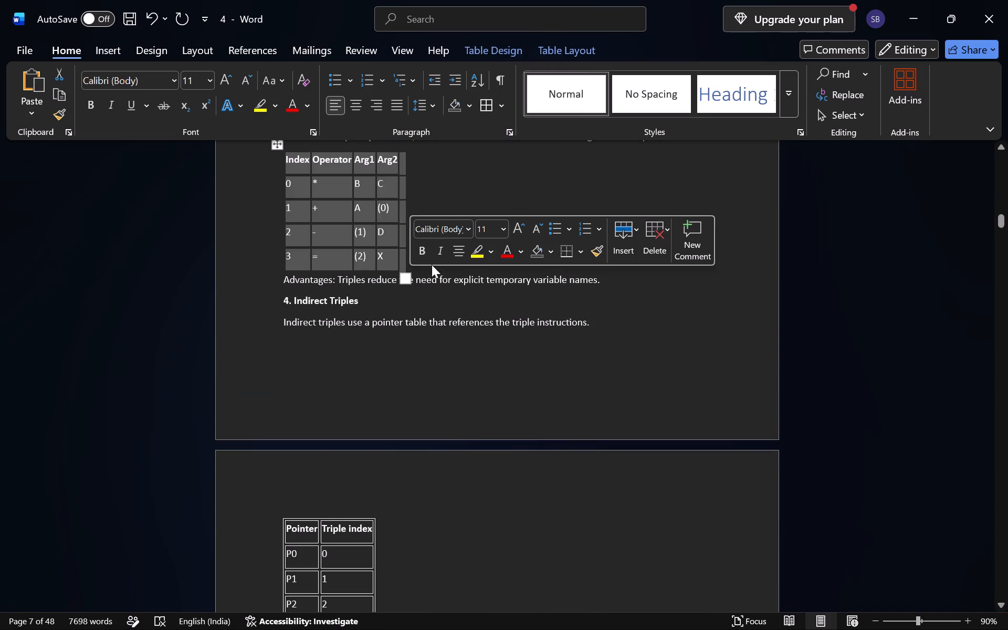
{"action": "left_click", "coordinate": [579, 248]}
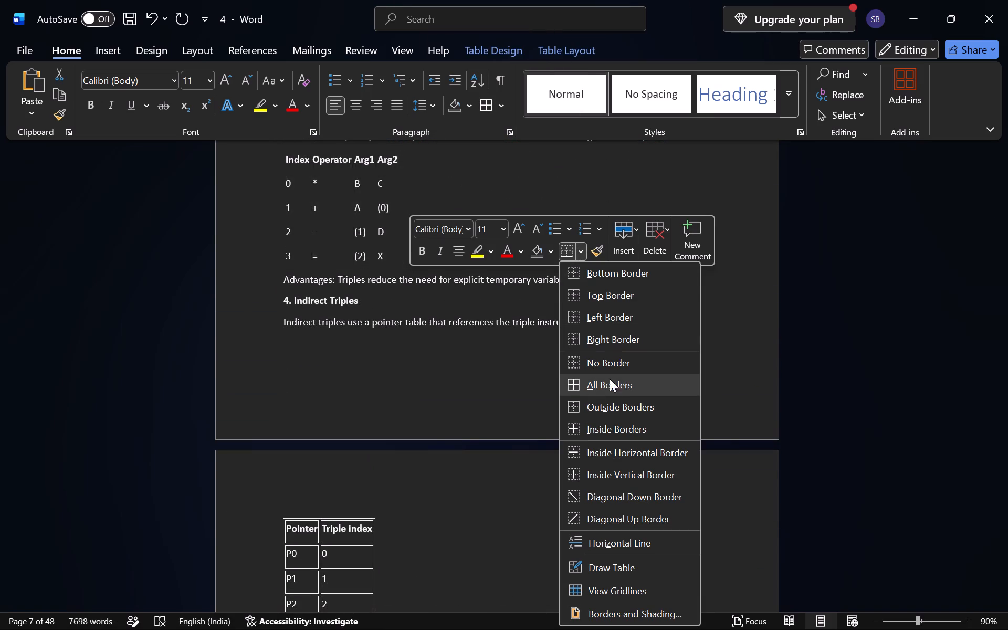
{"action": "left_click", "coordinate": [605, 385]}
Check the heading and table formatting in the answers after the intermediate representations question, including the graph coloring answer.
{"action": "scroll", "coordinate": [234, 375], "scroll_direction": "down", "scroll_amount": 12}
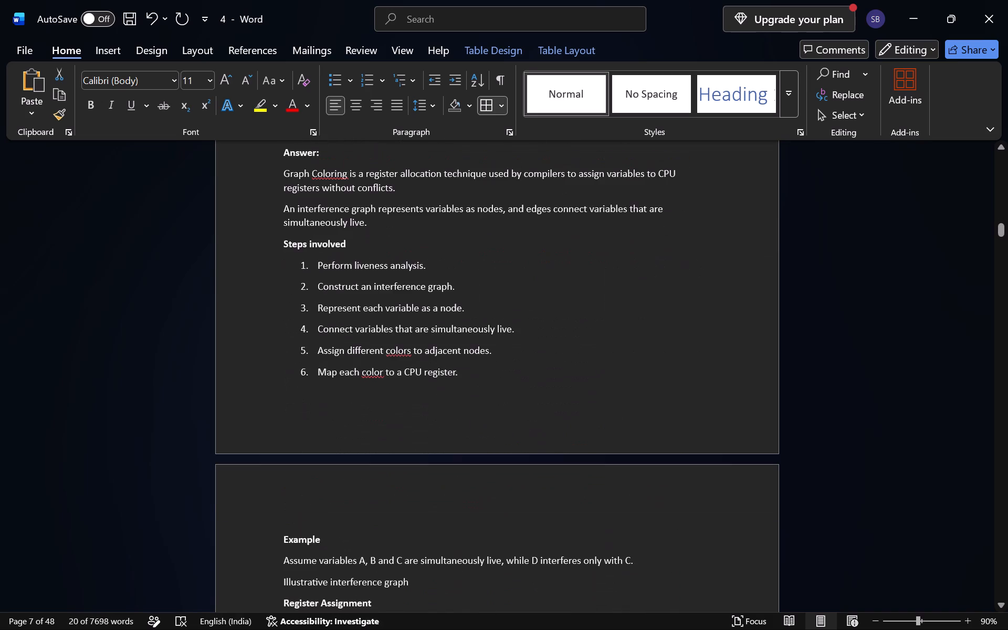
{"action": "scroll", "coordinate": [234, 374], "scroll_direction": "up", "scroll_amount": 3}
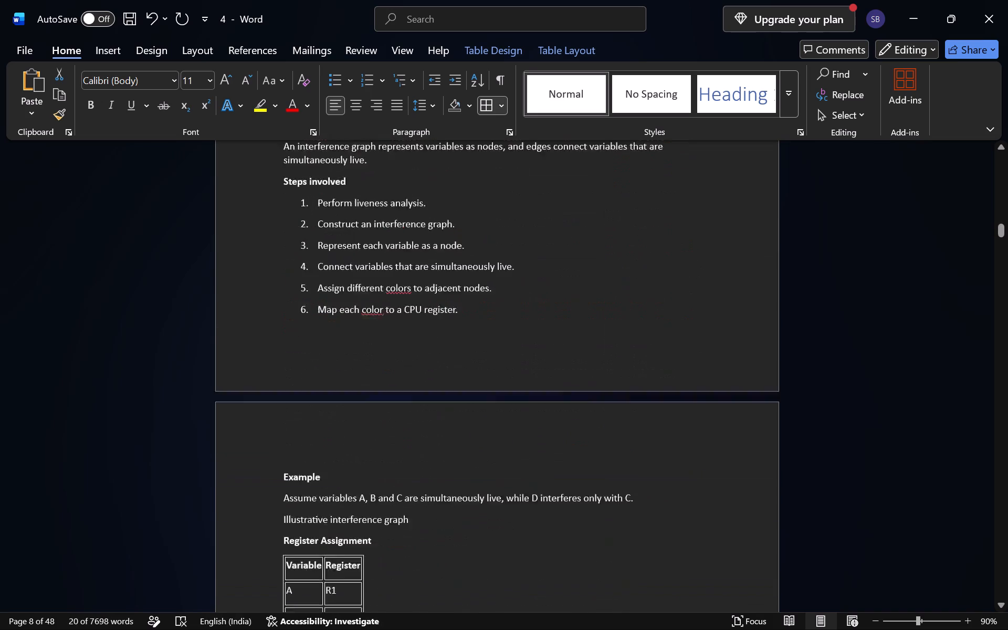
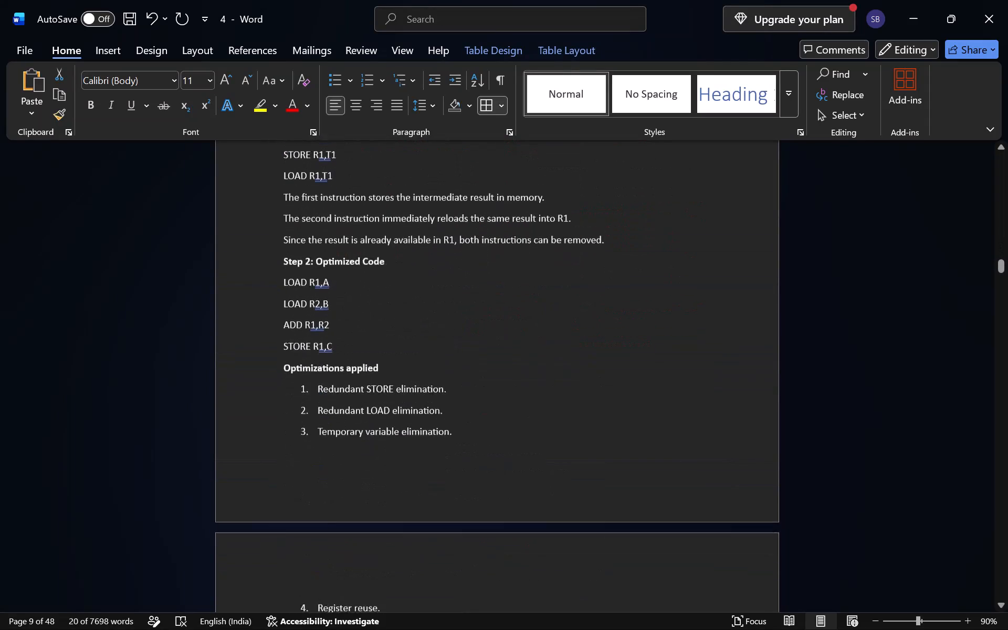
Check the answers from the code optimization question through QUESTION 6(b) on activation records for tables missing borders and formatting problems.
{"action": "scroll", "coordinate": [391, 423], "scroll_direction": "down", "scroll_amount": 6}
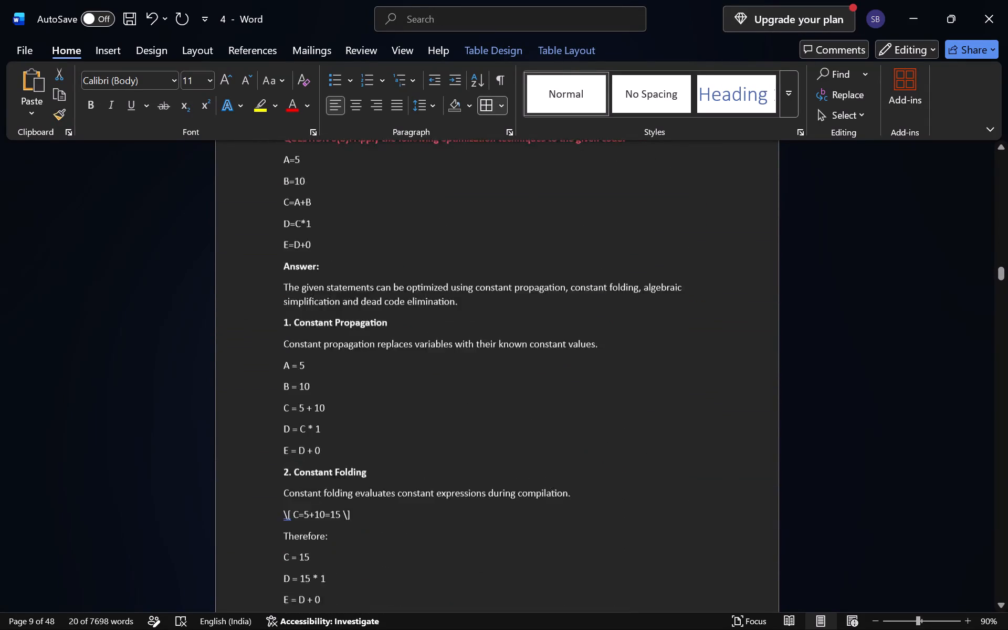
{"action": "scroll", "coordinate": [391, 423], "scroll_direction": "down", "scroll_amount": 14}
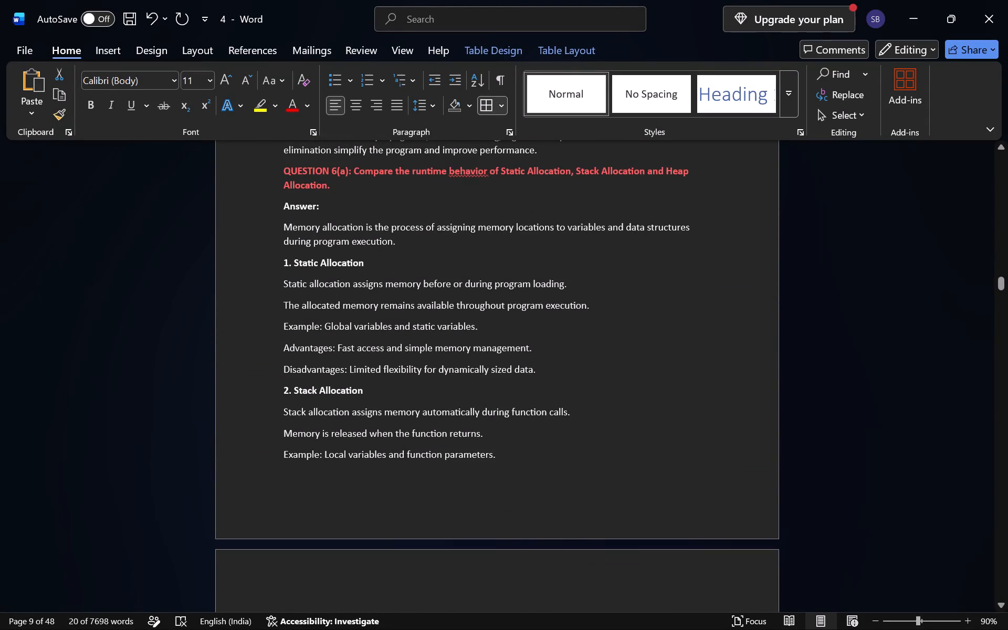
{"action": "scroll", "coordinate": [391, 423], "scroll_direction": "down", "scroll_amount": 13}
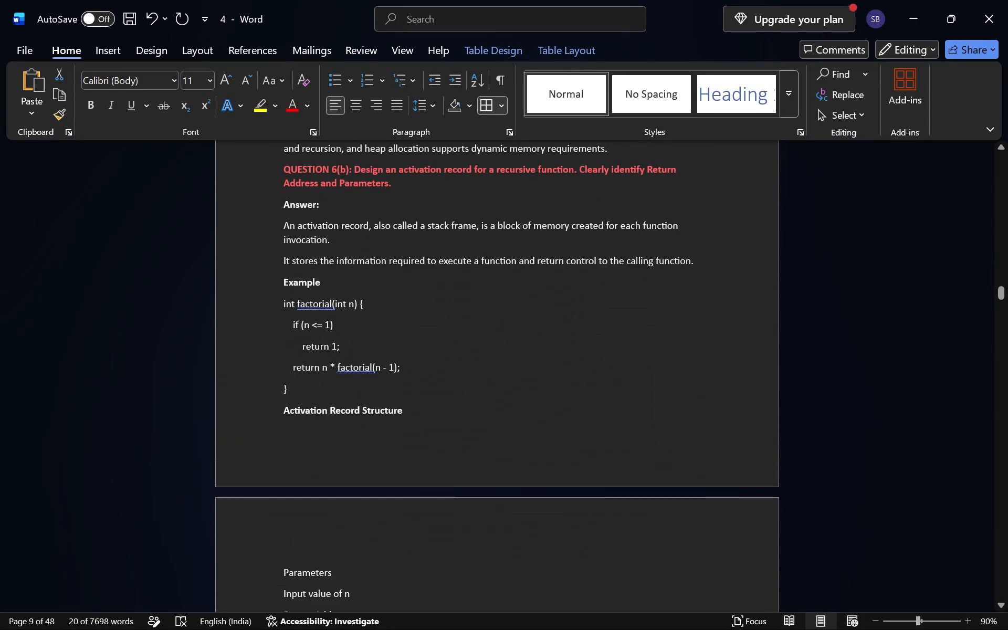
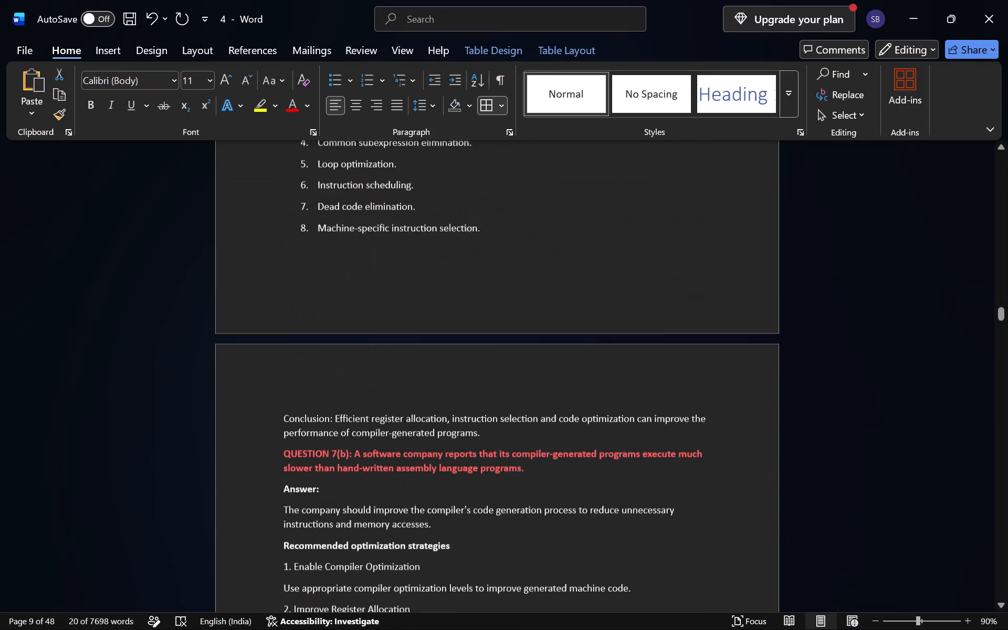
Check the answers from QUESTION 7(b) to the start of Module V Part B for missing table borders and formatting problems.
{"action": "scroll", "coordinate": [460, 363], "scroll_direction": "down", "scroll_amount": 2}
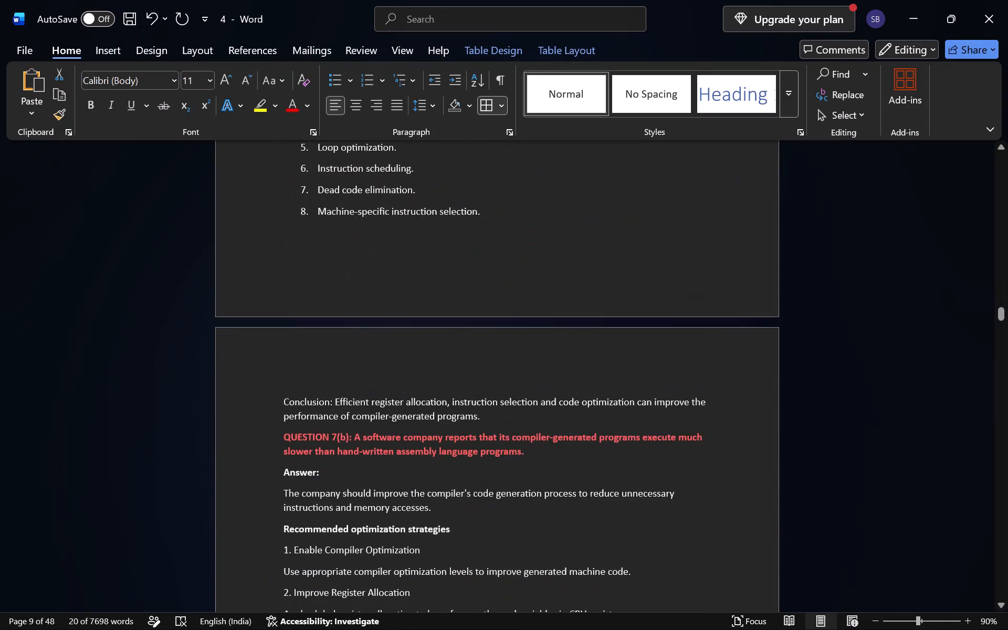
{"action": "scroll", "coordinate": [460, 363], "scroll_direction": "down", "scroll_amount": 16}
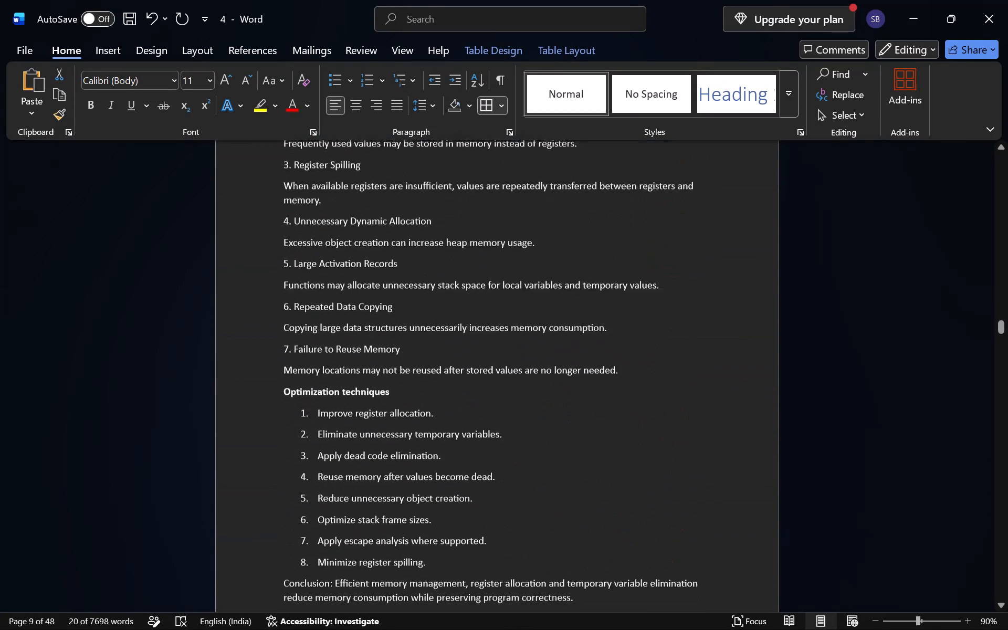
{"action": "scroll", "coordinate": [460, 362], "scroll_direction": "down", "scroll_amount": 16}
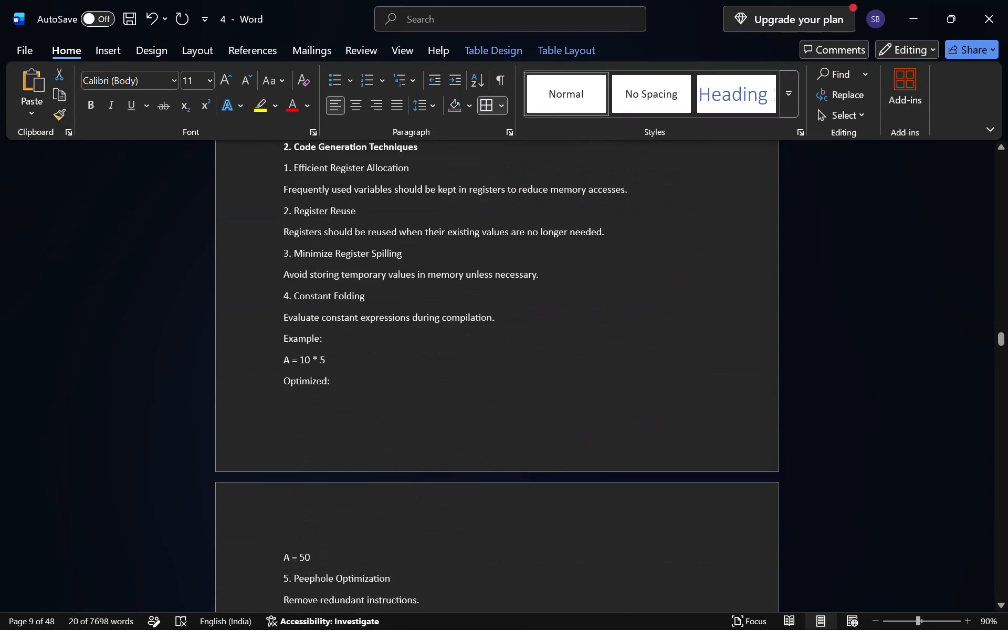
{"action": "scroll", "coordinate": [459, 355], "scroll_direction": "up", "scroll_amount": 1}
{"action": "scroll", "coordinate": [459, 355], "scroll_direction": "down", "scroll_amount": 13}
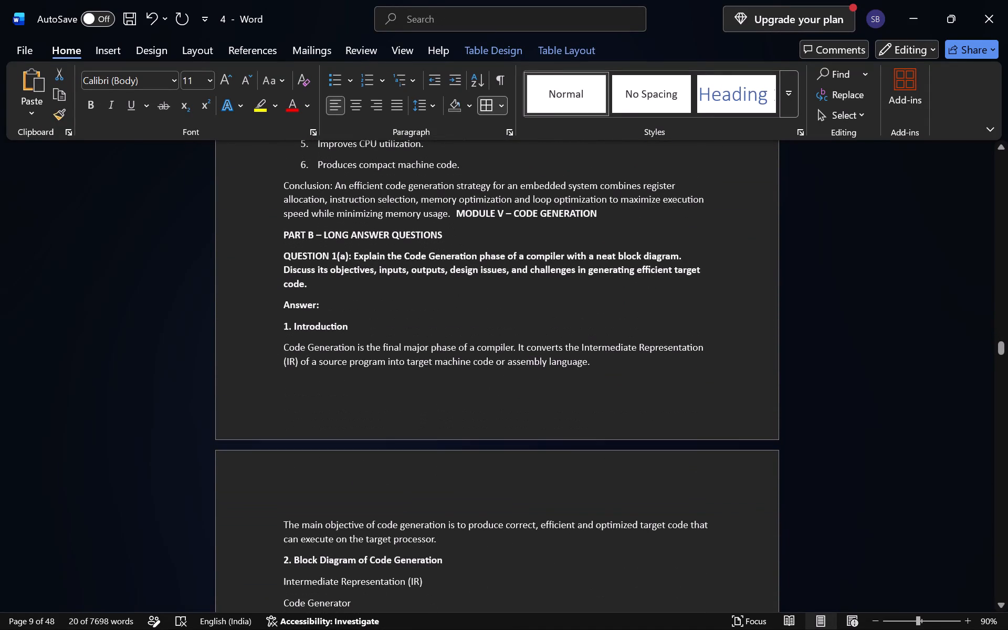
Colour the QUESTION 1(a) heading about the Code Generation phase red in Module V Part B.
{"action": "left_click_drag", "start_coordinate": [321, 291], "coordinate": [275, 252]}
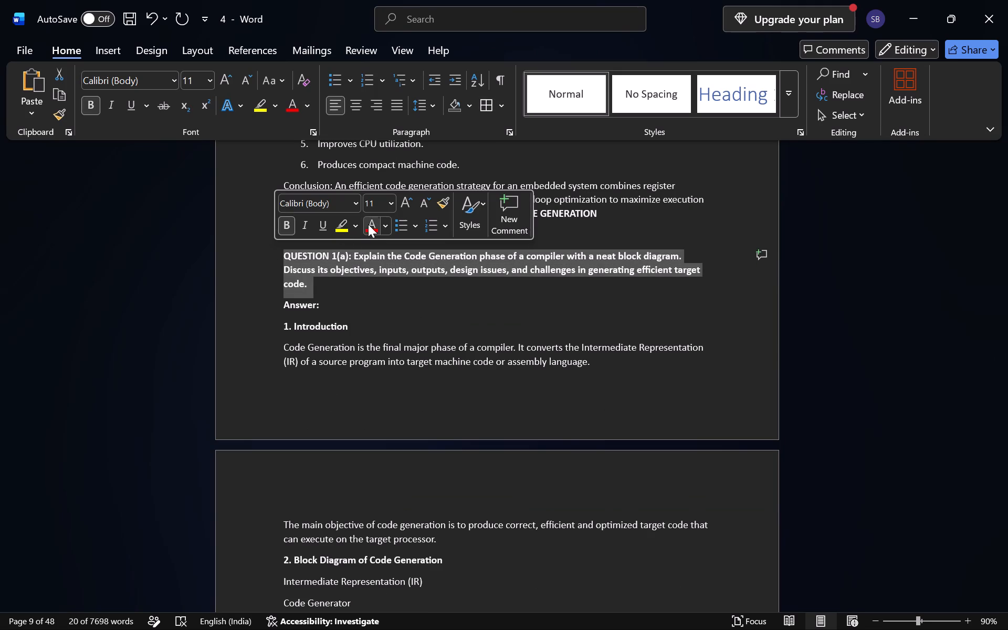
{"action": "left_click", "coordinate": [368, 224]}
Check the QUESTION 1(a) answer through its design issues and challenges sections for formatting problems.
{"action": "scroll", "coordinate": [426, 366], "scroll_direction": "down", "scroll_amount": 13}
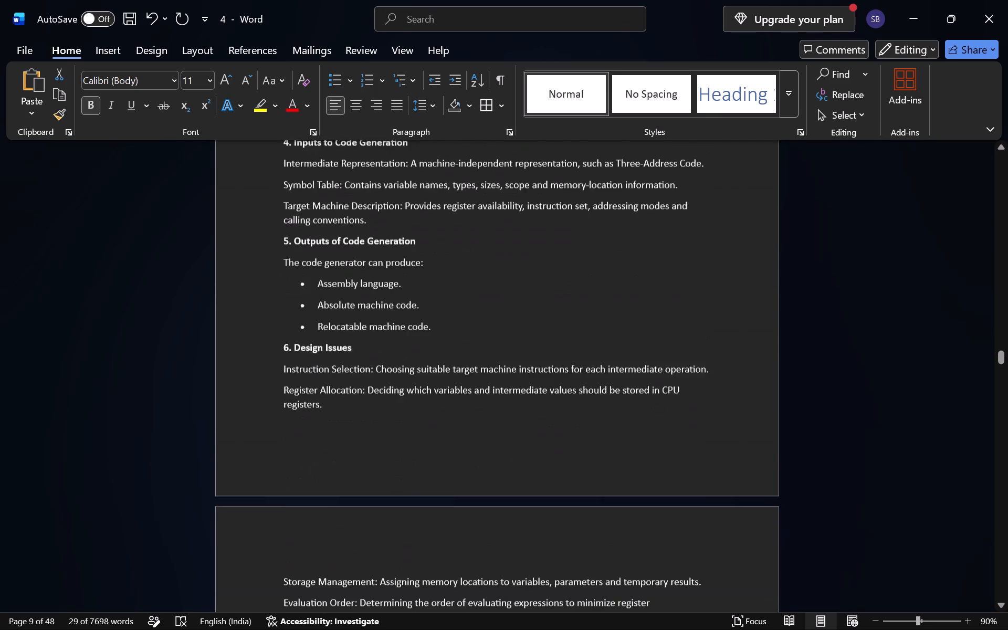
{"action": "scroll", "coordinate": [426, 366], "scroll_direction": "down", "scroll_amount": 3}
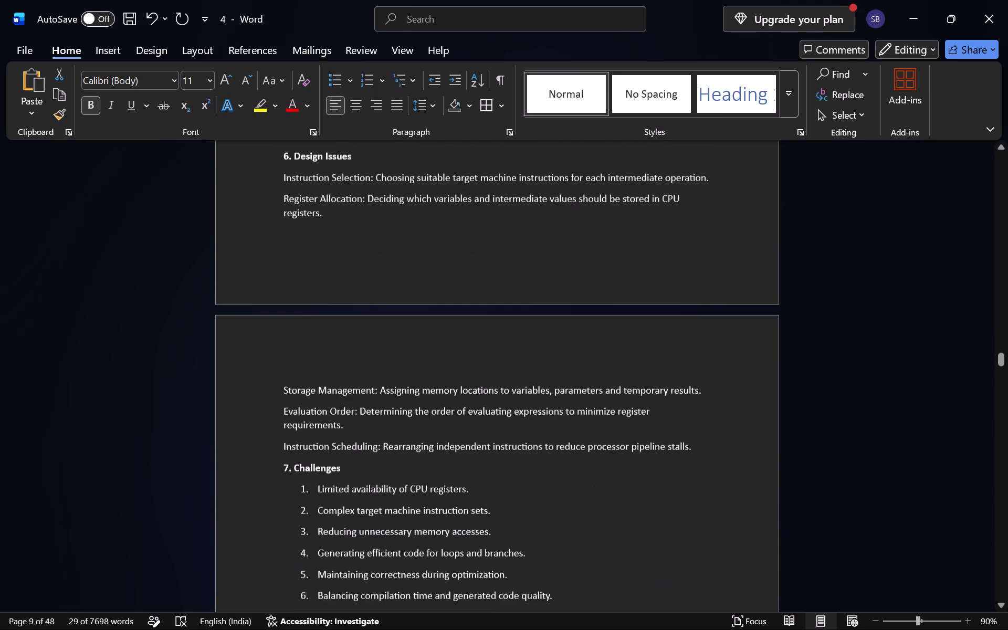
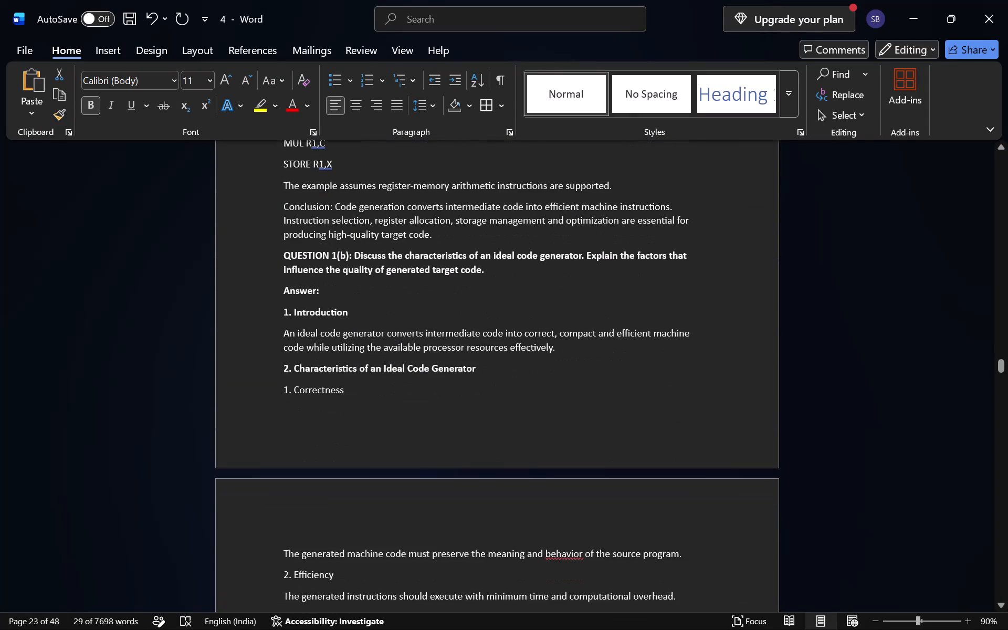
Colour the QUESTION 1(b) heading about the characteristics of an ideal code generator red.
{"action": "left_click_drag", "start_coordinate": [530, 278], "coordinate": [303, 254]}
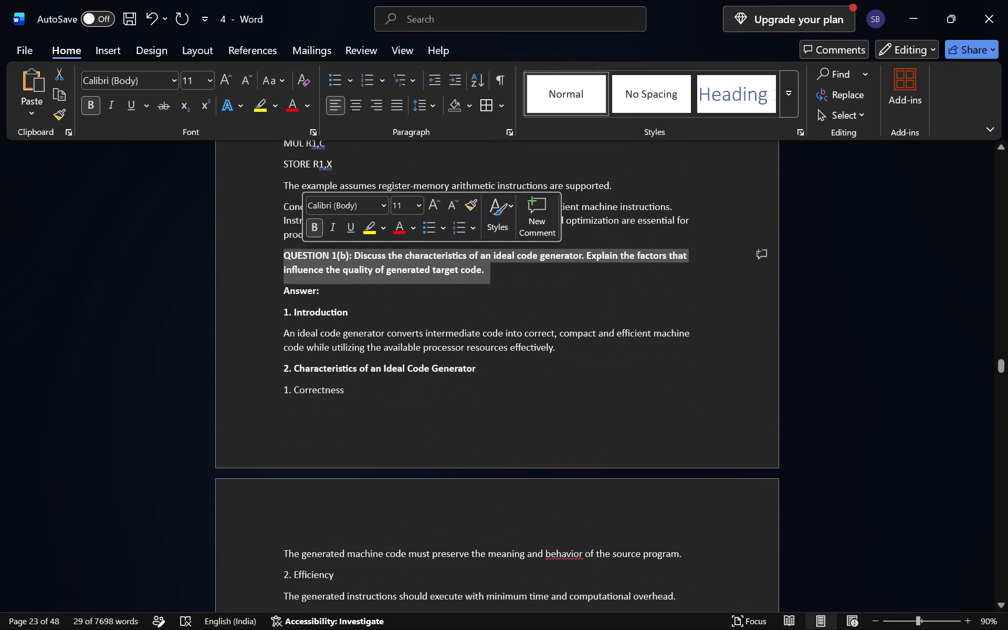
{"action": "left_click", "coordinate": [396, 235]}
Apply all borders to the table under Factors Influencing Target Code Quality in the QUESTION 1(b) answer.
{"action": "scroll", "coordinate": [400, 318], "scroll_direction": "down", "scroll_amount": 8}
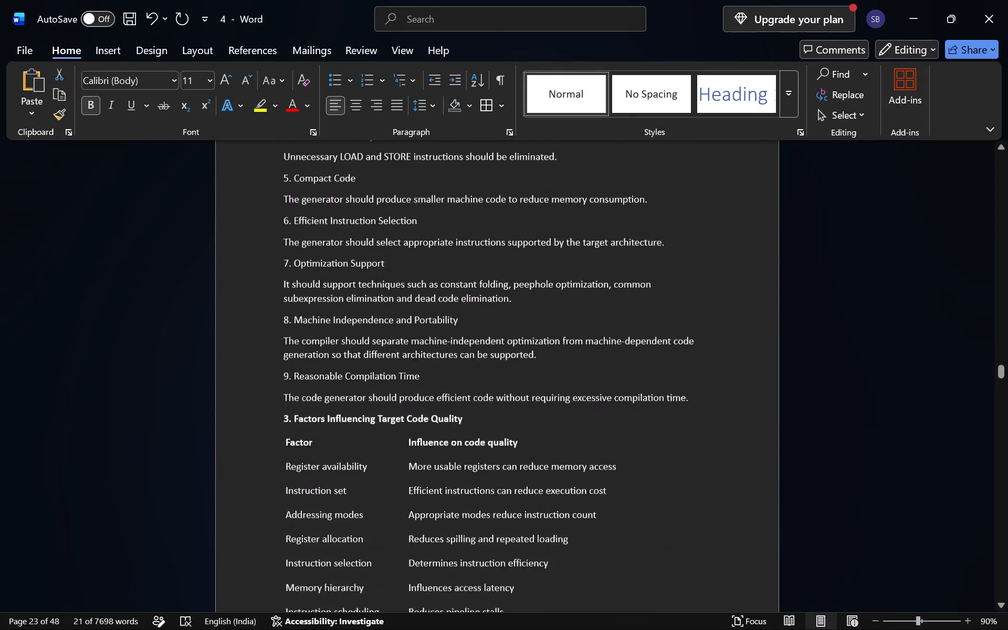
{"action": "scroll", "coordinate": [400, 318], "scroll_direction": "down", "scroll_amount": 2}
{"action": "left_click", "coordinate": [328, 306]}
{"action": "left_click", "coordinate": [280, 293]}
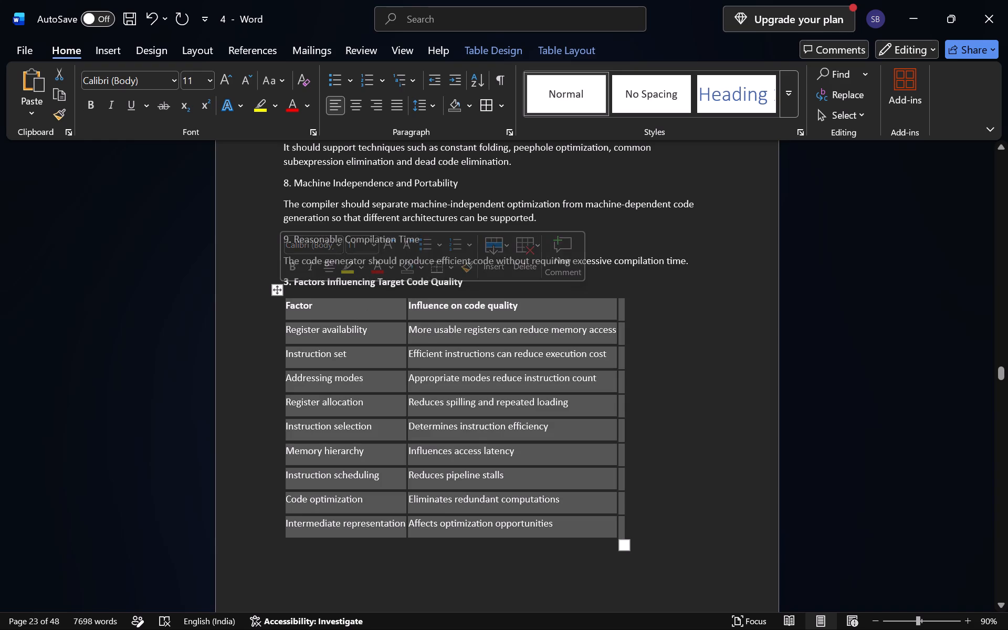
{"action": "left_click", "coordinate": [450, 269]}
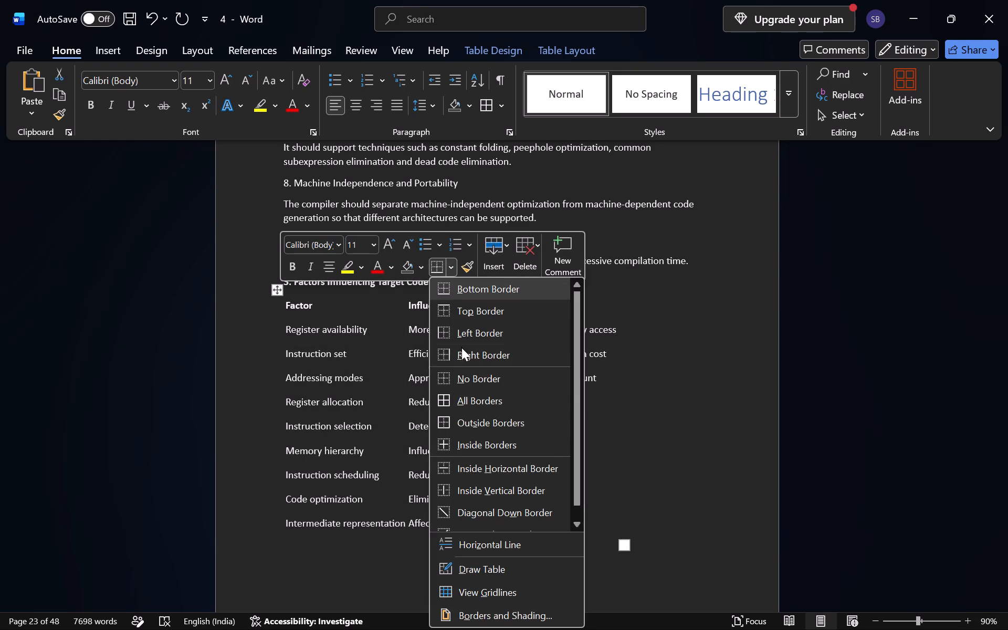
{"action": "left_click", "coordinate": [470, 397]}
Colour the QUESTION 2(a) heading about the structure of a code generator red.
{"action": "scroll", "coordinate": [384, 394], "scroll_direction": "down", "scroll_amount": 6}
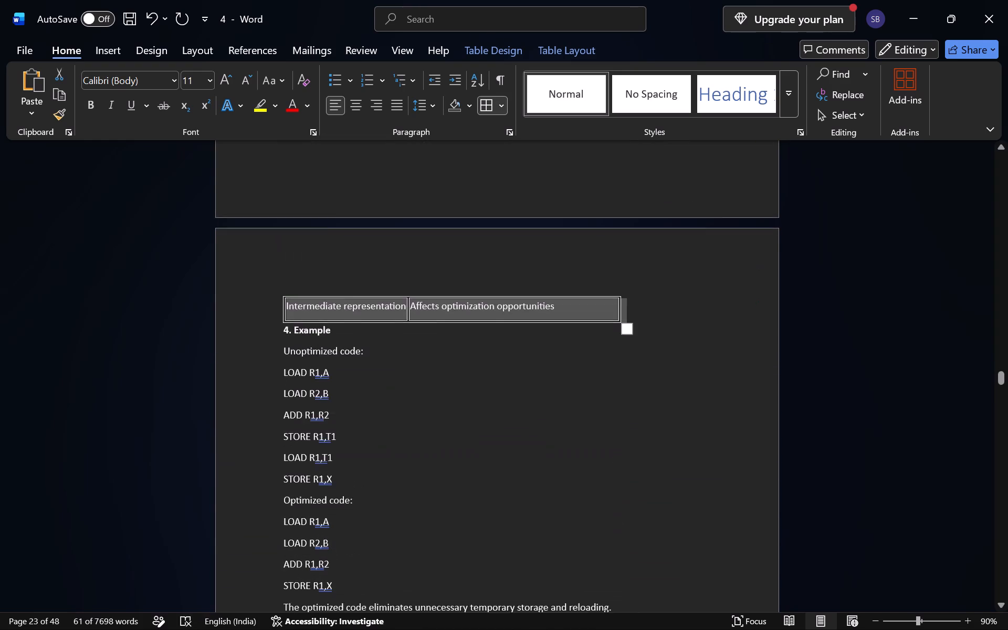
{"action": "scroll", "coordinate": [384, 394], "scroll_direction": "down", "scroll_amount": 1}
{"action": "scroll", "coordinate": [365, 352], "scroll_direction": "down", "scroll_amount": 5}
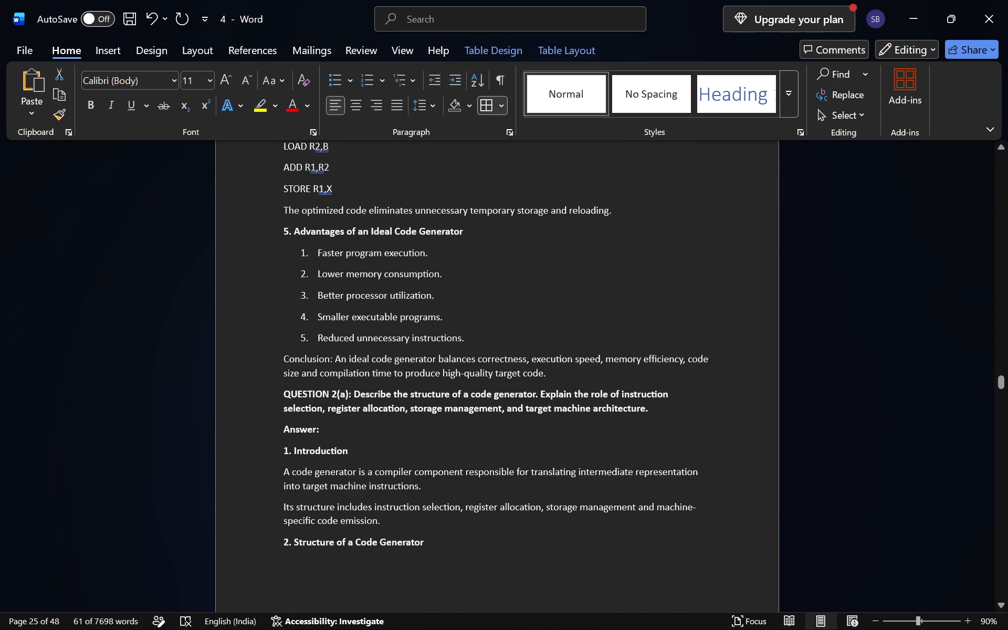
{"action": "left_click_drag", "start_coordinate": [650, 405], "coordinate": [254, 396]}
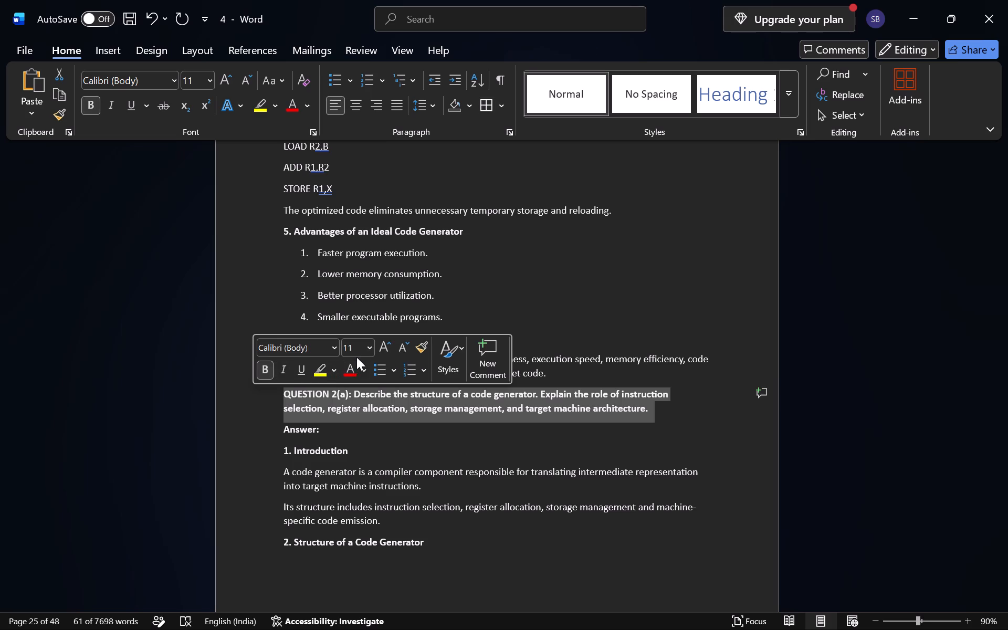
{"action": "left_click", "coordinate": [350, 363]}
Review the rest of the QUESTION 2(a) answer and colour the QUESTION 2(b) heading about types of target programs red.
{"action": "scroll", "coordinate": [361, 430], "scroll_direction": "down", "scroll_amount": 10}
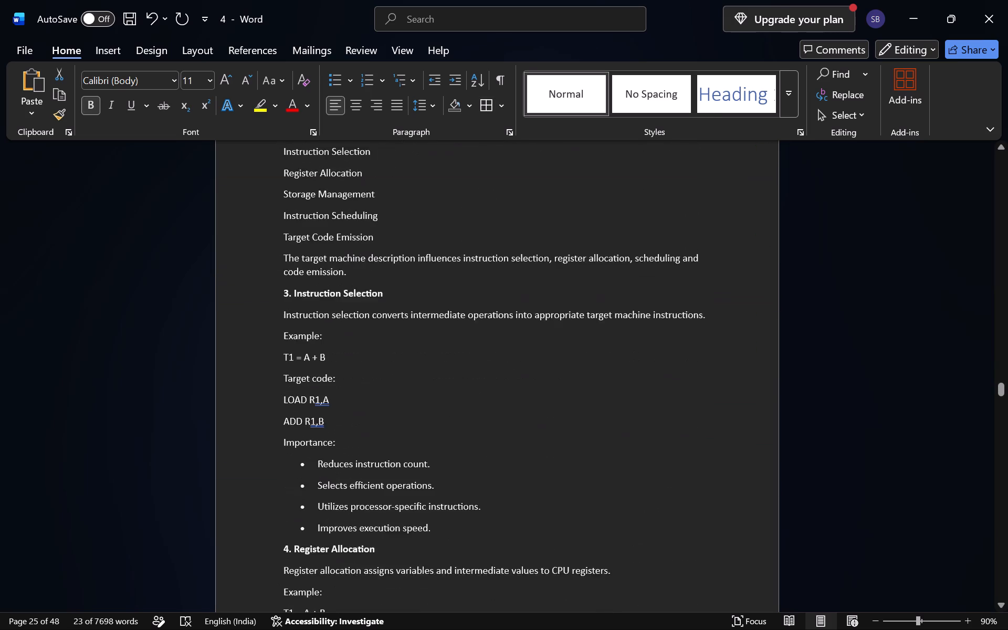
{"action": "scroll", "coordinate": [360, 425], "scroll_direction": "down", "scroll_amount": 13}
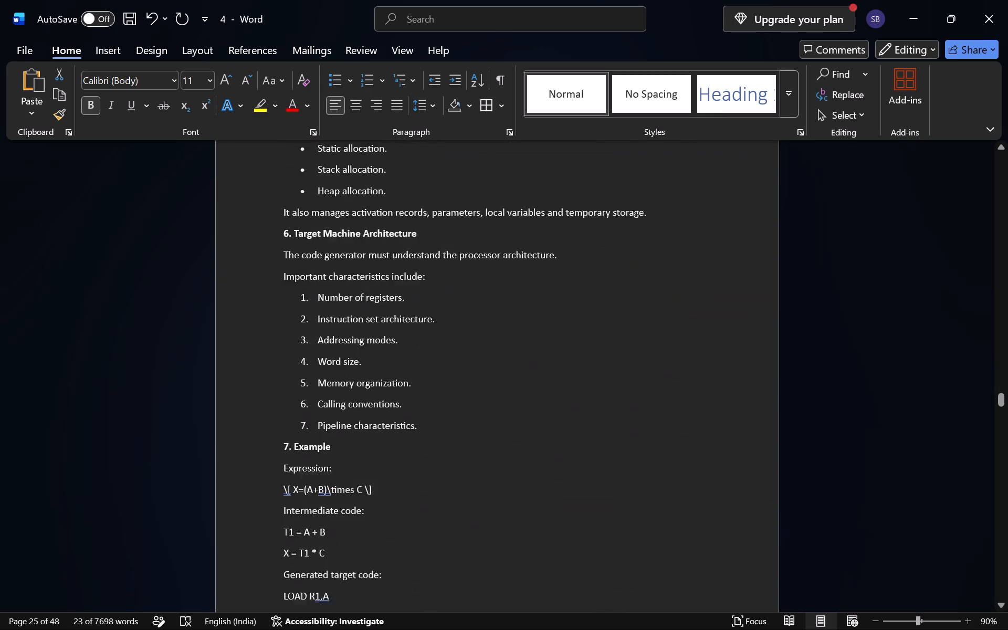
{"action": "scroll", "coordinate": [359, 420], "scroll_direction": "down", "scroll_amount": 8}
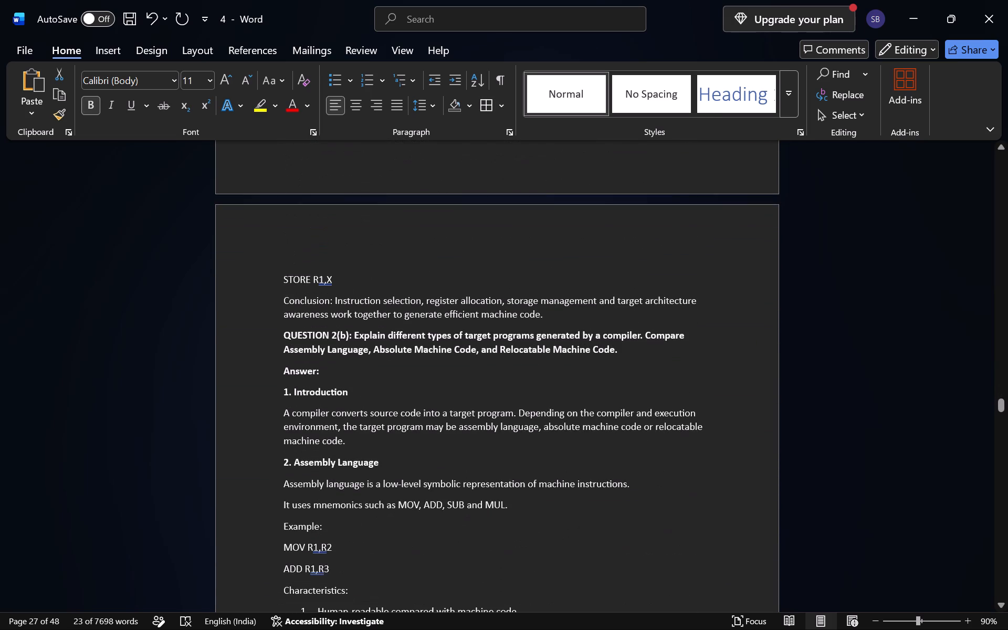
{"action": "left_click_drag", "start_coordinate": [636, 354], "coordinate": [245, 335]}
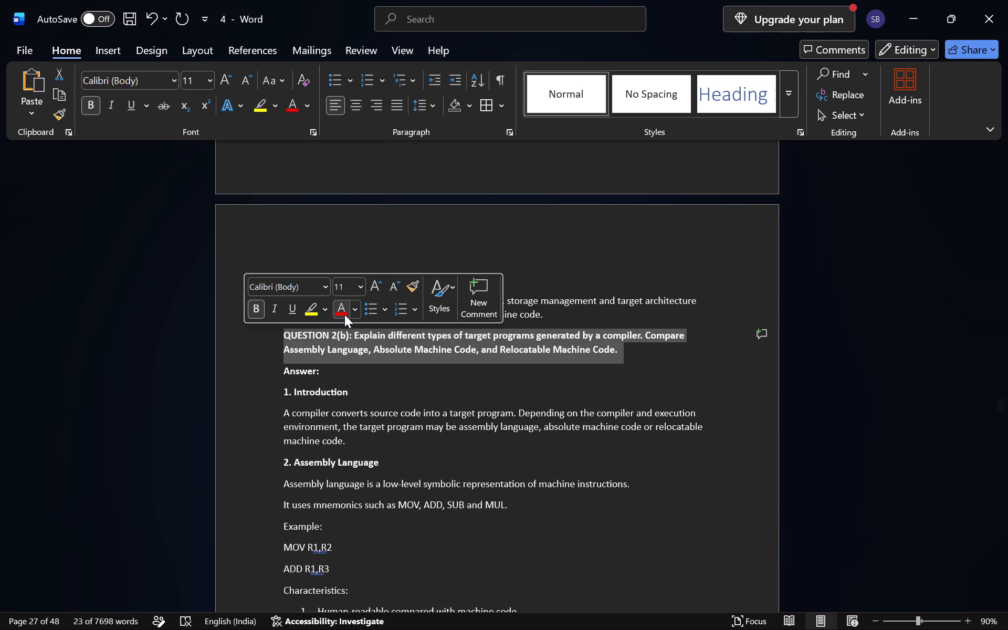
{"action": "left_click", "coordinate": [348, 313]}
Check the QUESTION 2(b) answer through its Comparison section for missing table borders.
{"action": "scroll", "coordinate": [379, 422], "scroll_direction": "down", "scroll_amount": 7}
{"action": "scroll", "coordinate": [379, 422], "scroll_direction": "up", "scroll_amount": 1}
{"action": "scroll", "coordinate": [379, 422], "scroll_direction": "down", "scroll_amount": 4}
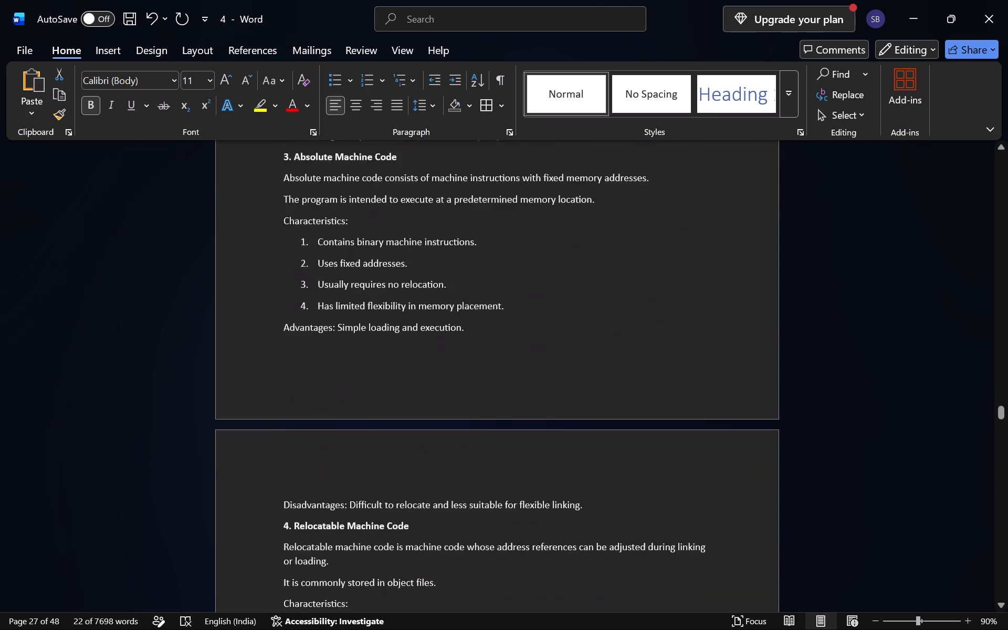
{"action": "scroll", "coordinate": [379, 422], "scroll_direction": "down", "scroll_amount": 4}
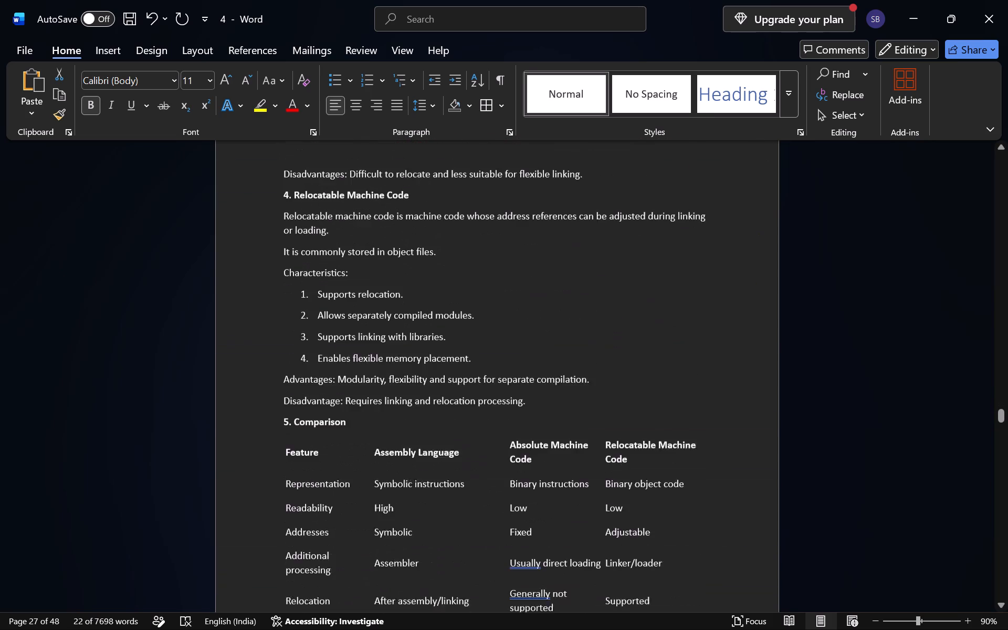
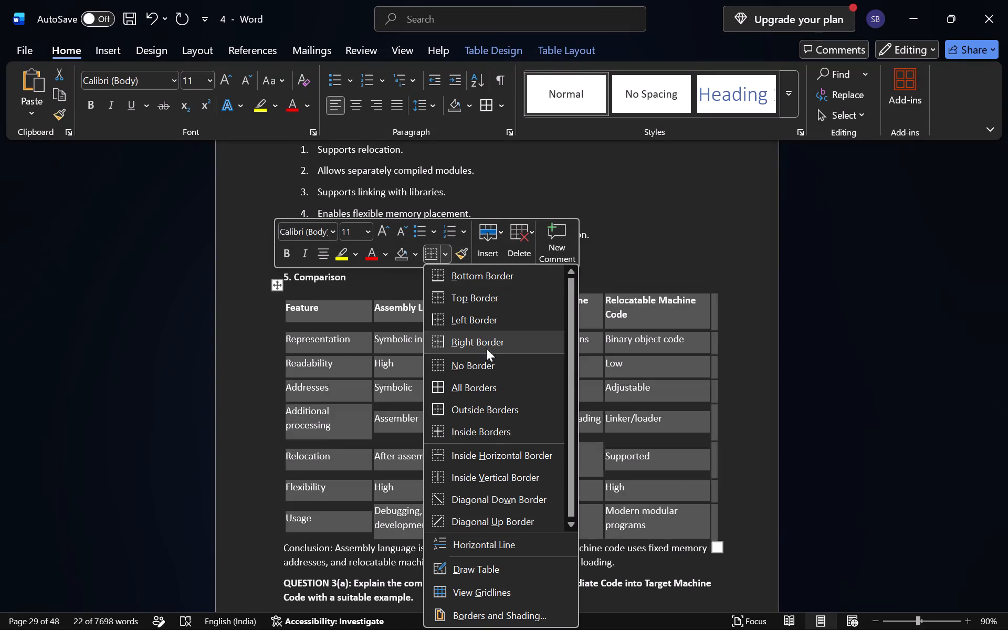
Apply all borders to the table under 5. Comparison in the QUESTION 2(b) answer.
{"action": "left_click_drag", "start_coordinate": [488, 380], "coordinate": [488, 392]}
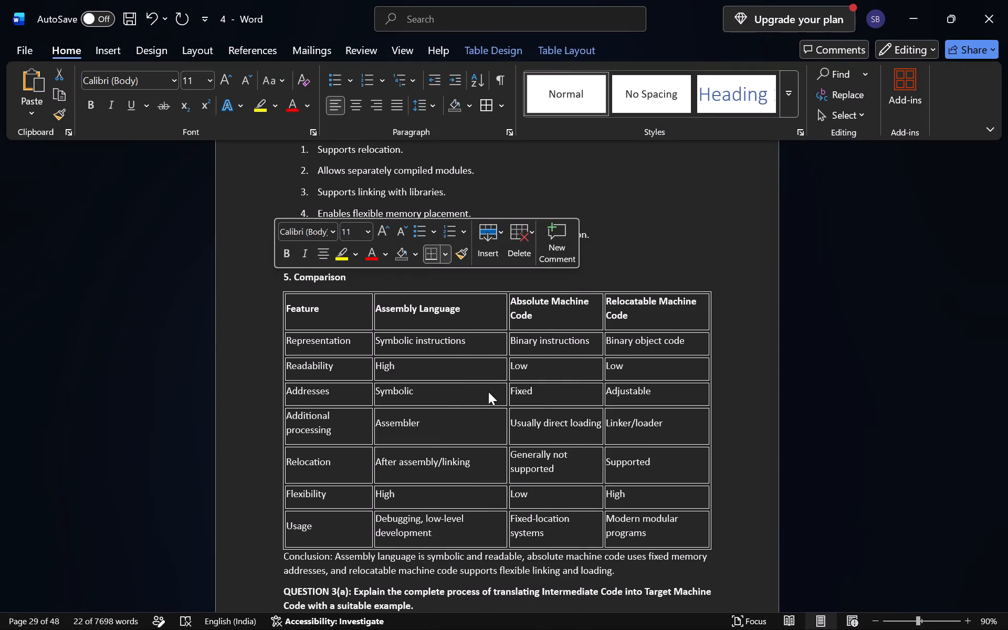
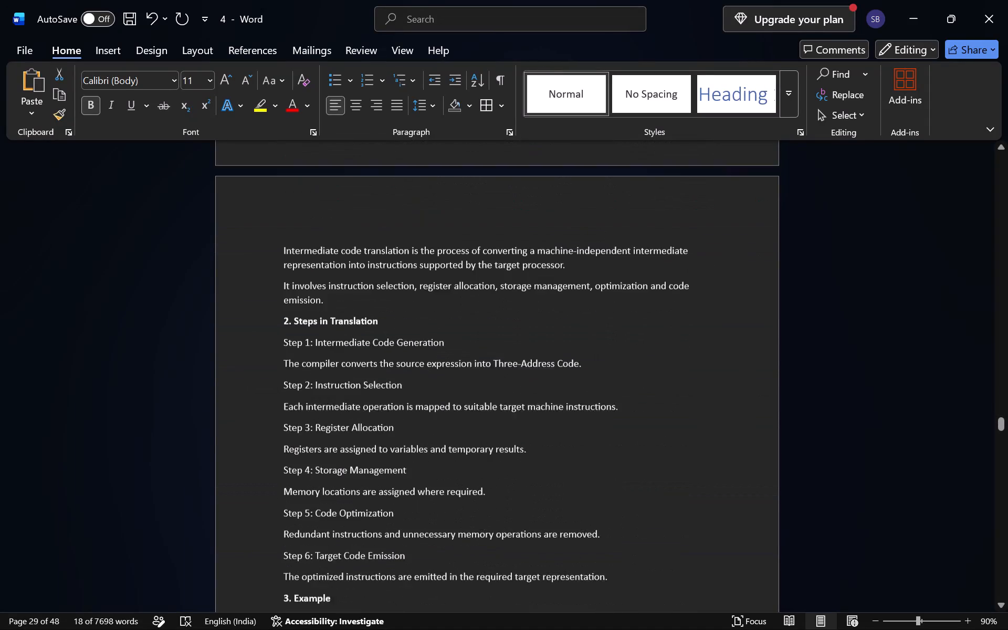
Check the intermediate code translation answer, from Steps in Translation through its worked example, for tables that still need borders.
{"action": "scroll", "coordinate": [380, 431], "scroll_direction": "down", "scroll_amount": 11}
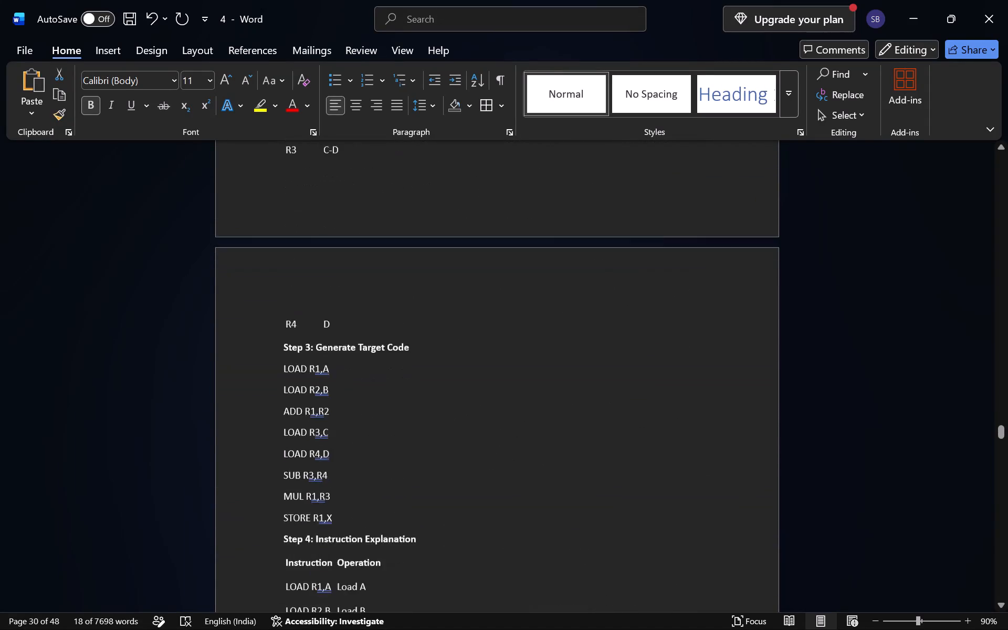
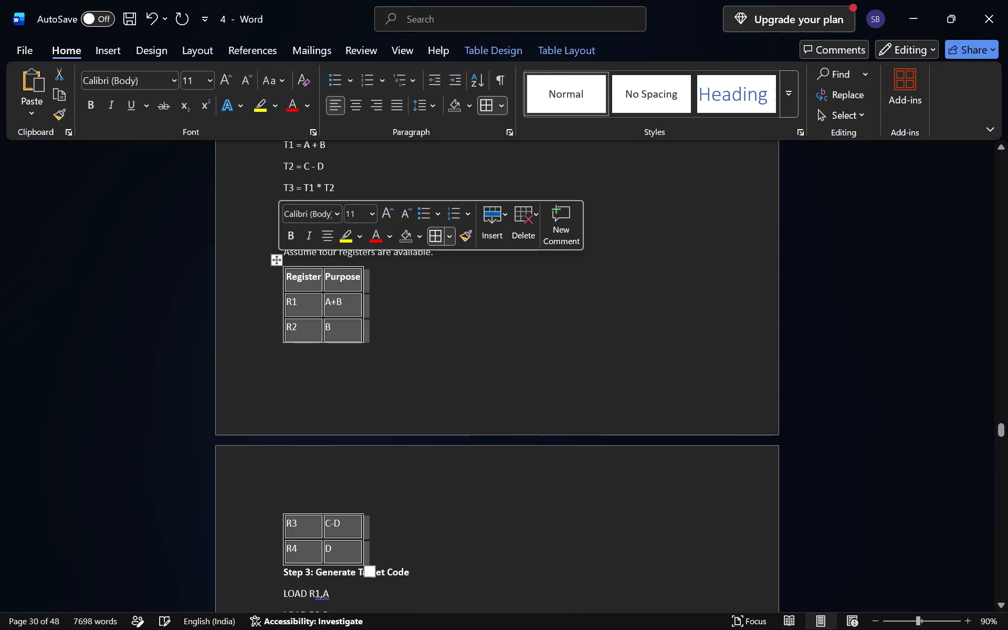
Check the register allocation and code optimization answers, from Generate Target Code through the Question 4(a) example, for tables still needing borders.
{"action": "scroll", "coordinate": [433, 399], "scroll_direction": "down", "scroll_amount": 9}
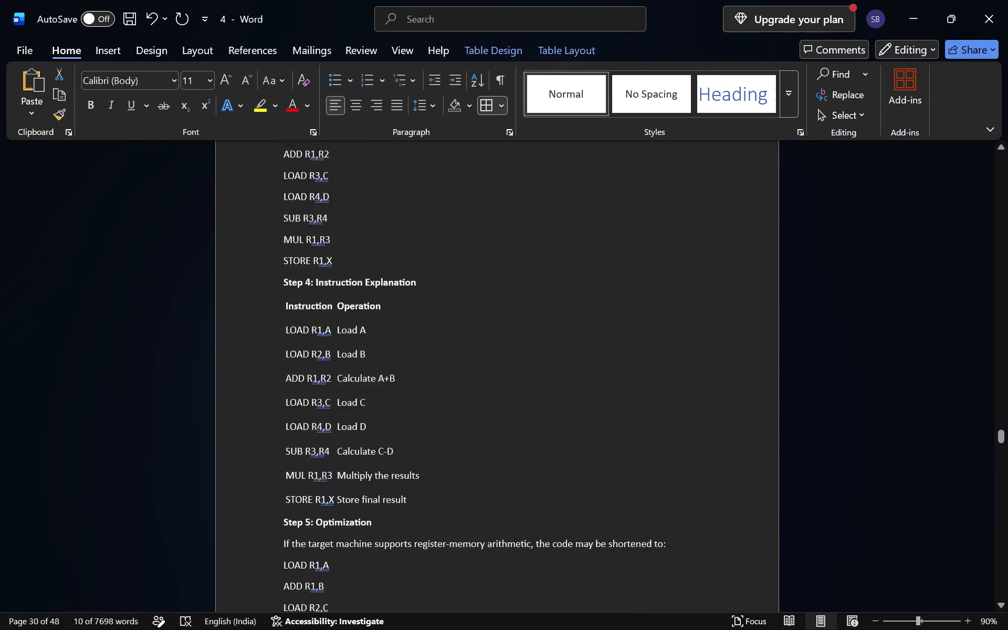
{"action": "scroll", "coordinate": [433, 399], "scroll_direction": "down", "scroll_amount": 11}
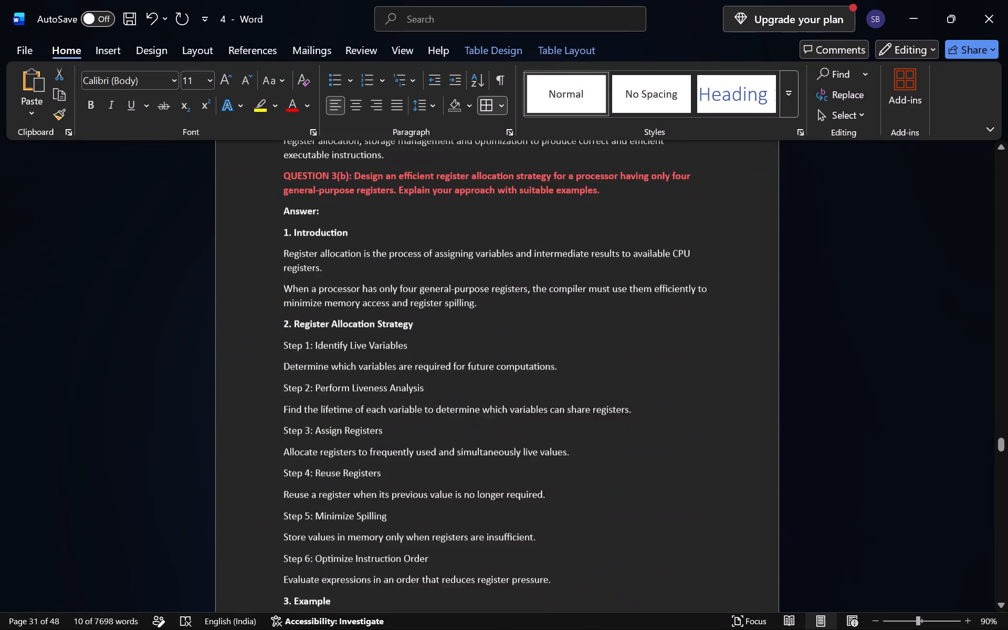
{"action": "scroll", "coordinate": [430, 396], "scroll_direction": "down", "scroll_amount": 20}
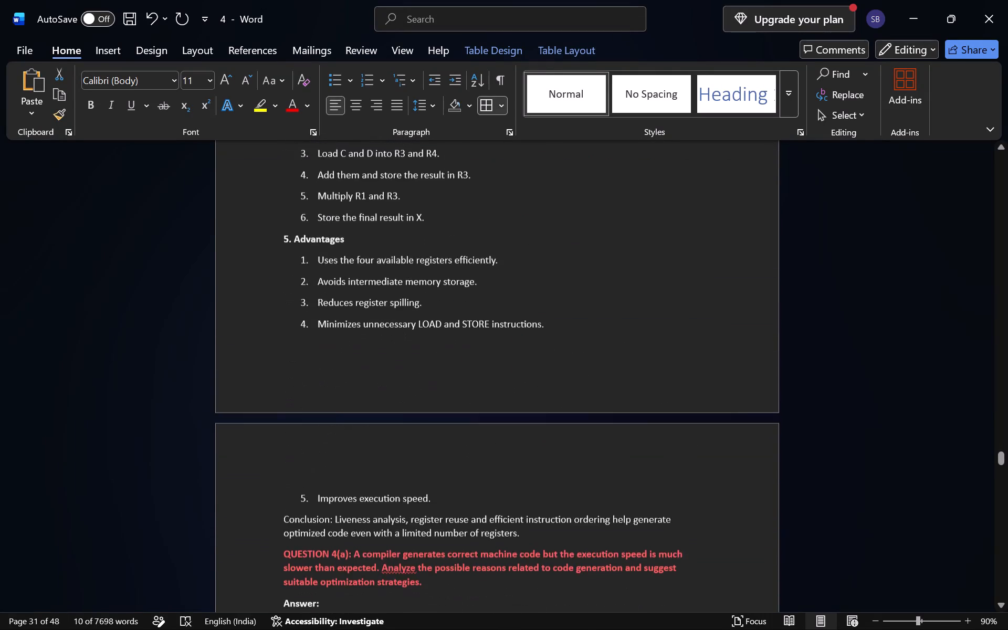
{"action": "scroll", "coordinate": [427, 393], "scroll_direction": "down", "scroll_amount": 15}
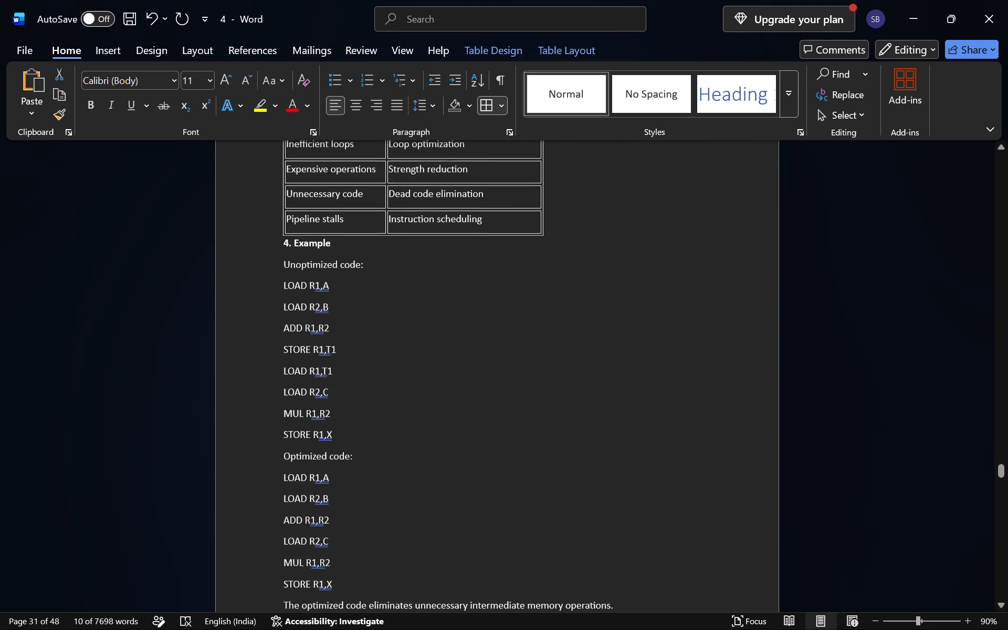
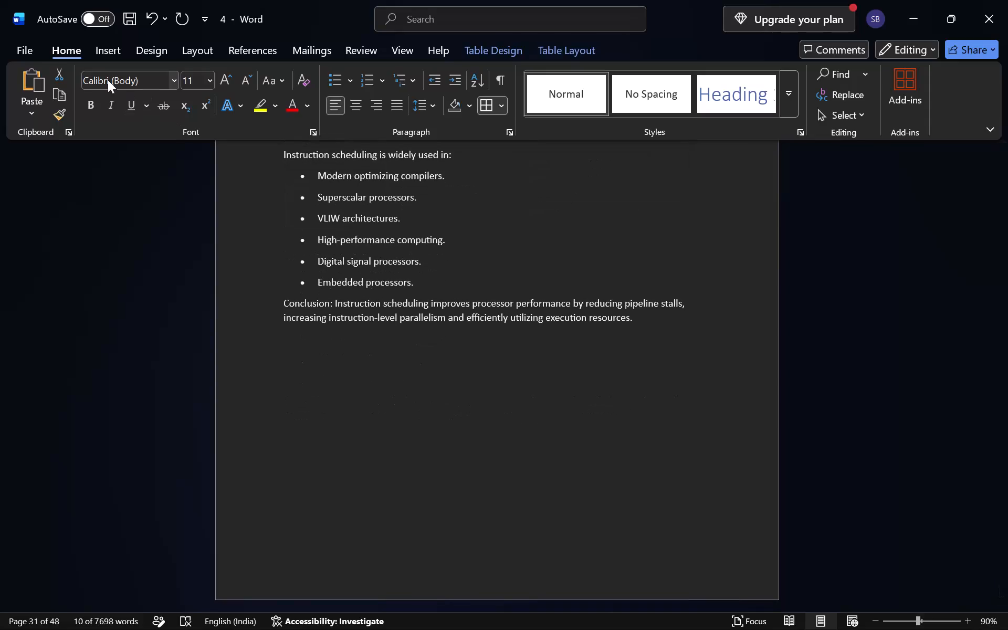
{"action": "left_click", "coordinate": [30, 47]}
{"action": "left_click", "coordinate": [78, 297]}
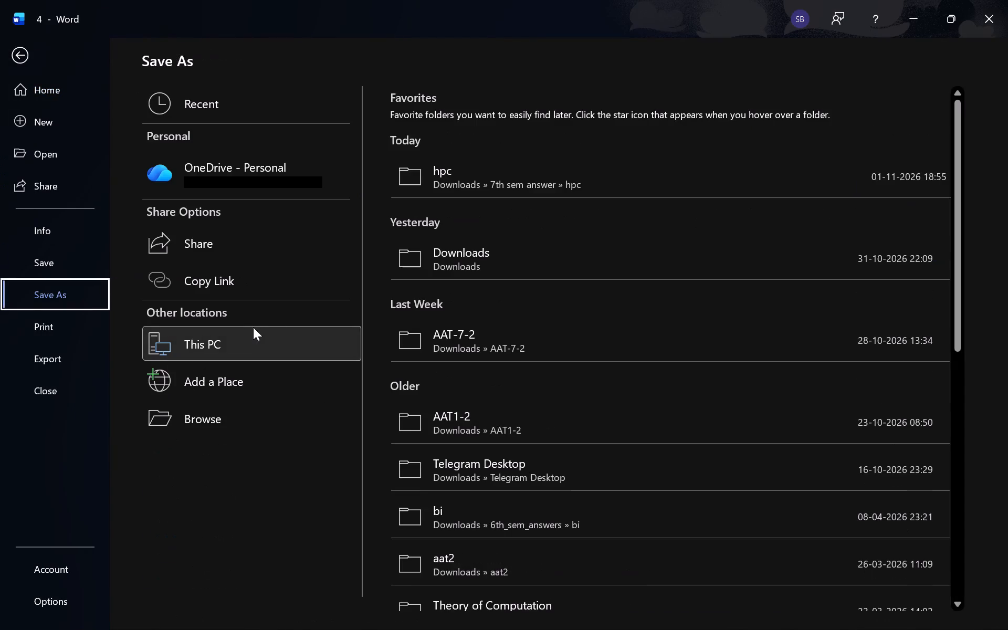